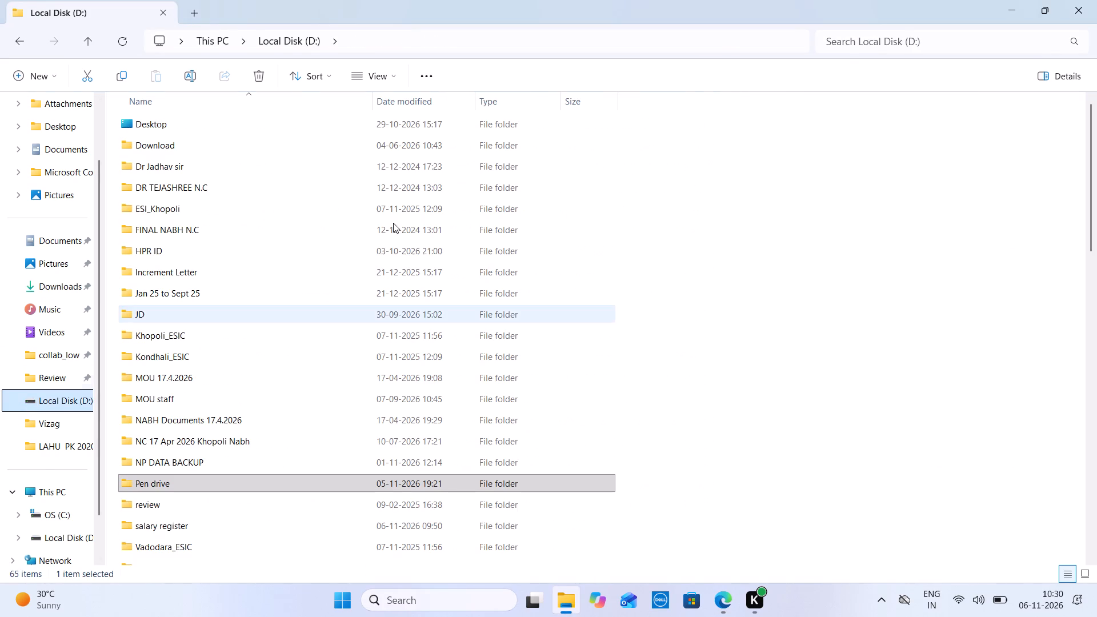
Search for "nov" in Pen drive's Admin Office Attendance folder and open the Nov 2026 _Khopoli Hospital Attendance workbook.
left_click(853, 33)
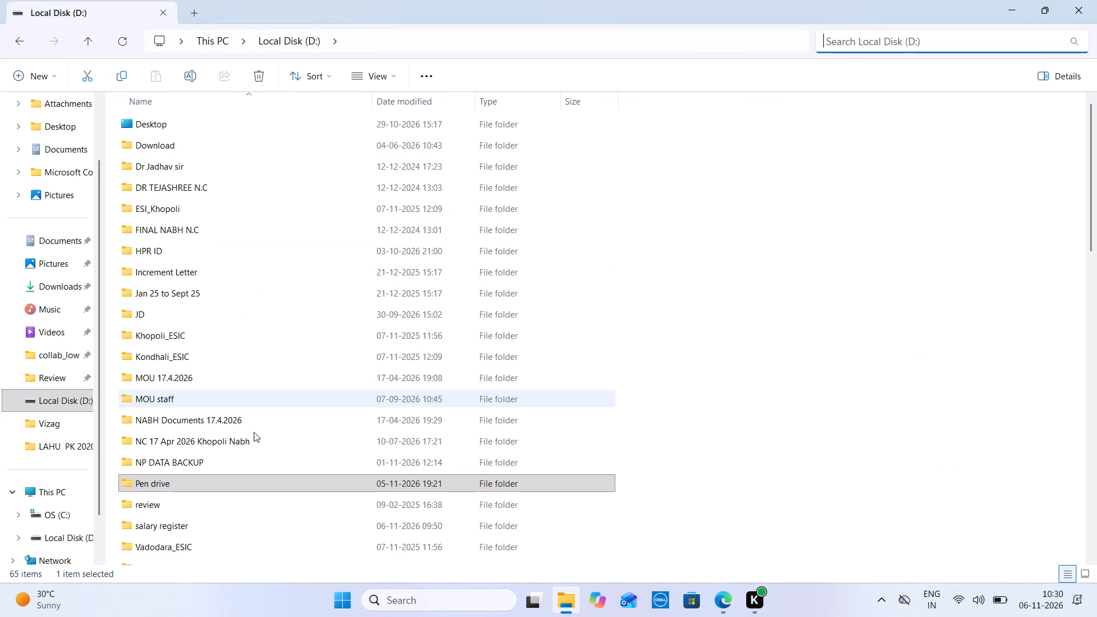
double_click(255, 483)
double_click(206, 145)
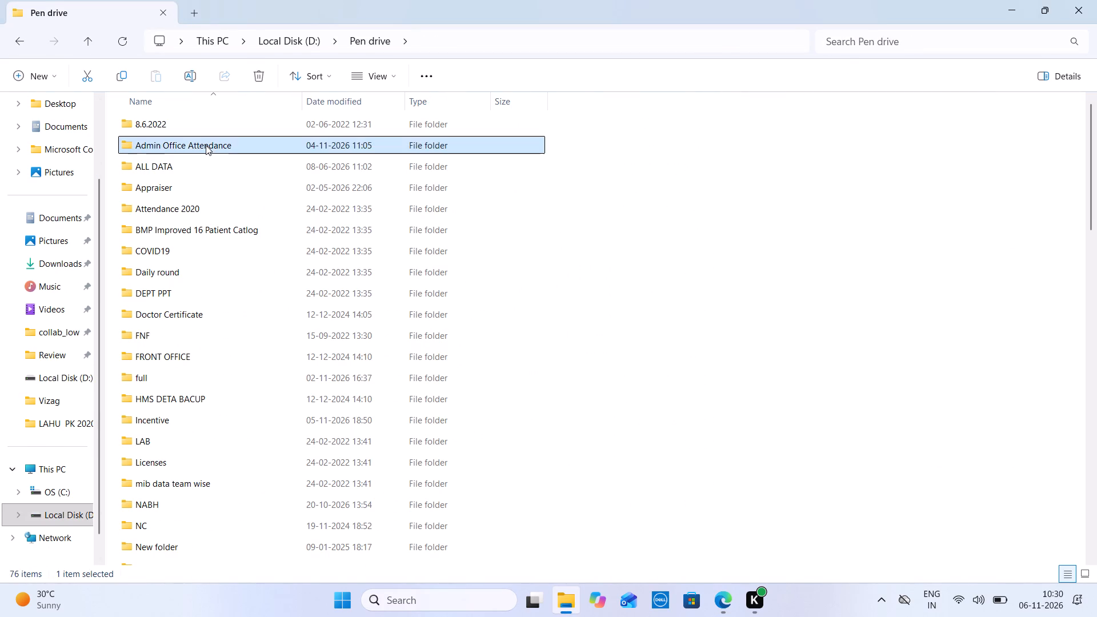
left_click(868, 42)
type("nov")
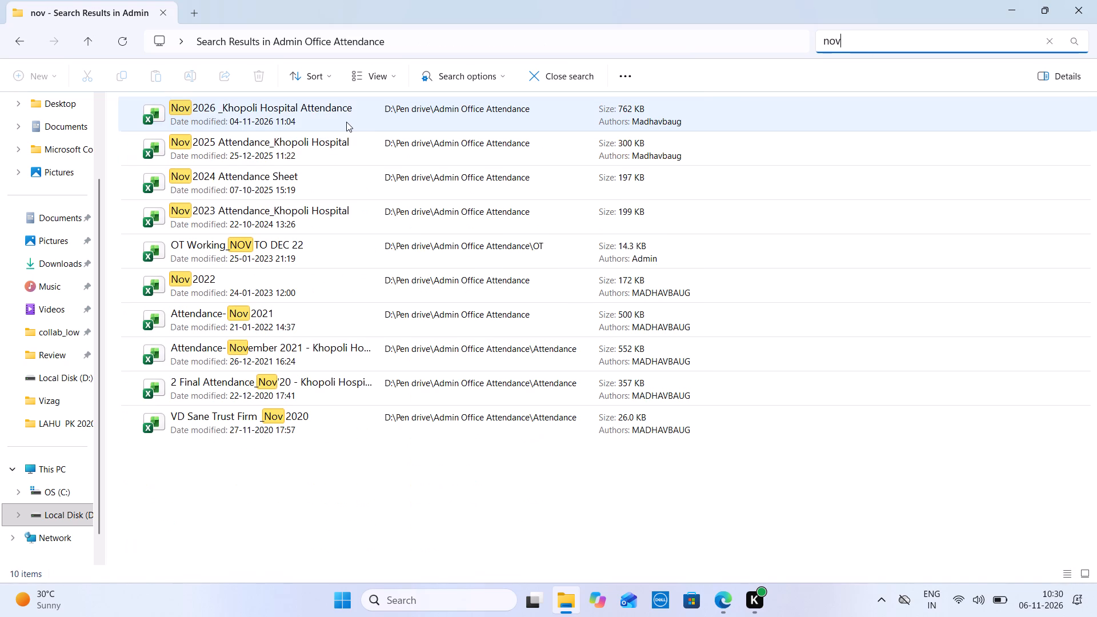
double_click(346, 122)
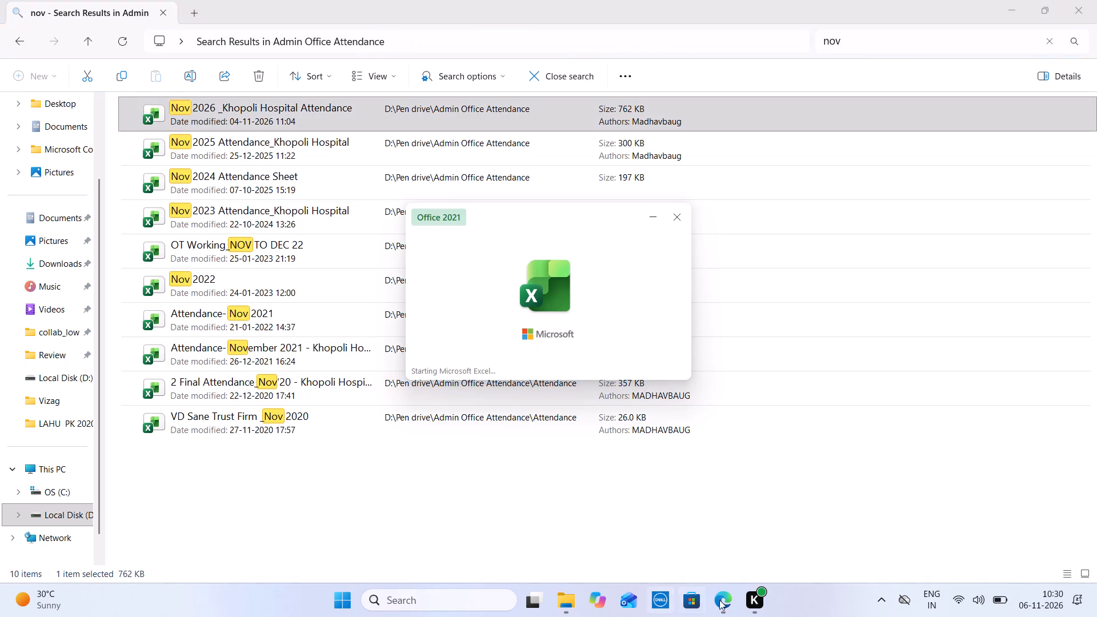
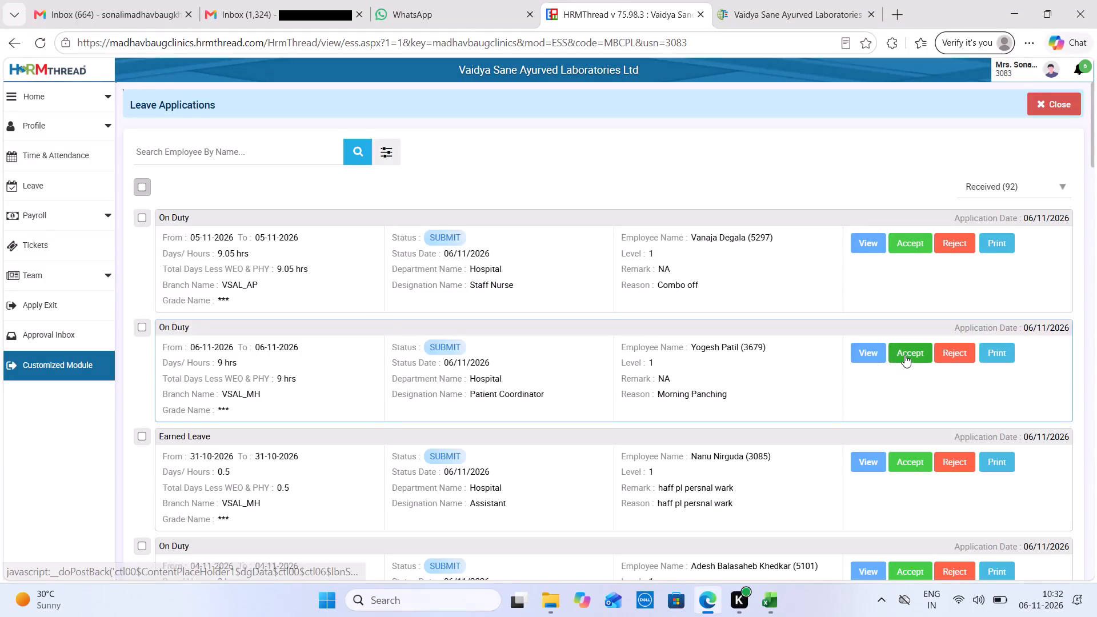
Submit the acceptance of the 06-11-2026 on-duty application with reason Morning Panching, leaving the remark blank.
left_click(652, 267)
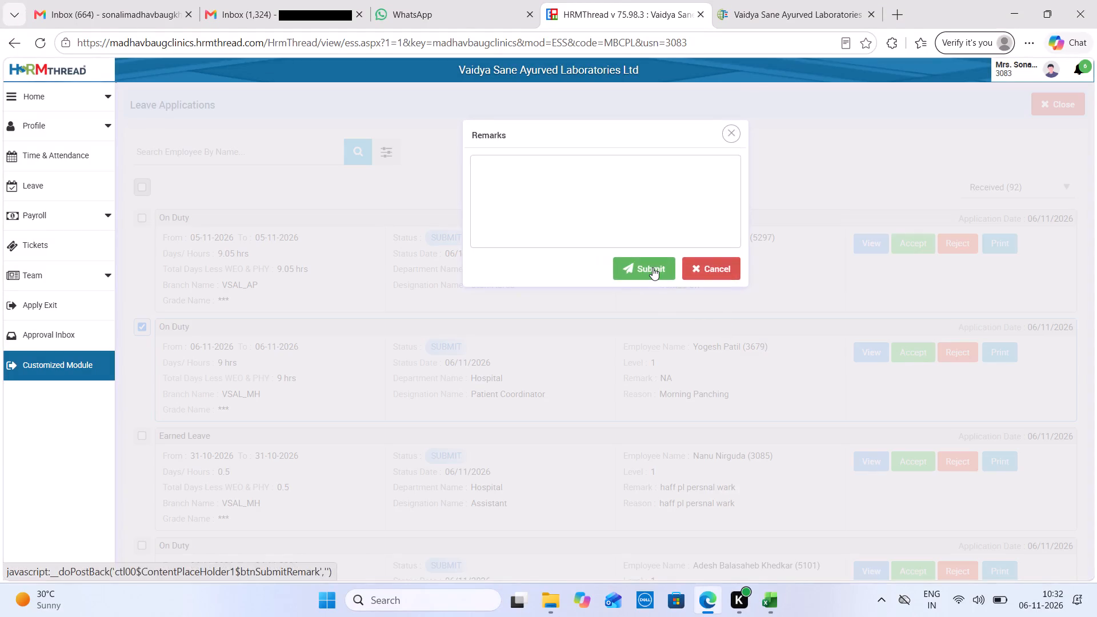
Switch to the Nov 2026 Khopoli Hospital attendance workbook and search the VSAL sheet's employee names for "yoges" to locate the Patient Coordinator.
left_click(756, 530)
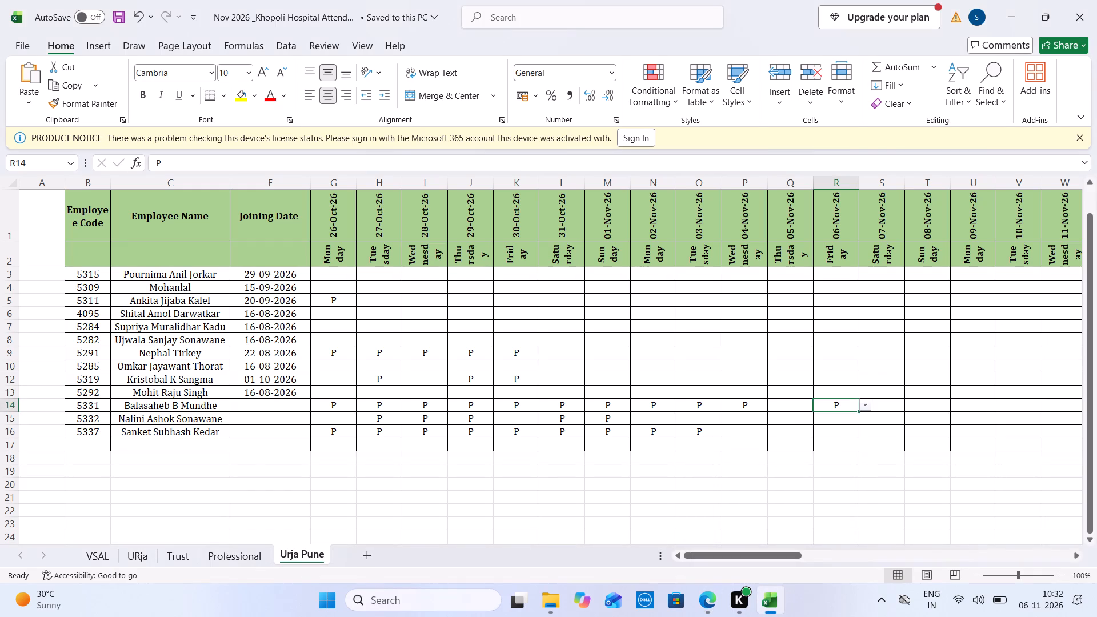
left_click(98, 557)
left_click(299, 193)
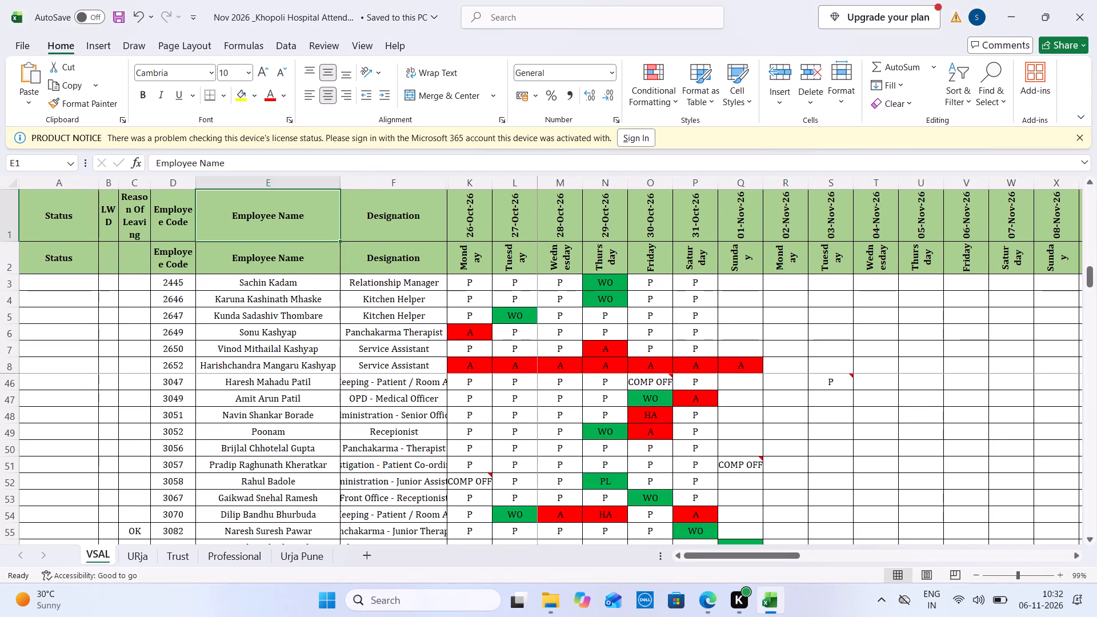
left_click(294, 185)
key("ctrl+f")
type("yoe")
key("BackSpace")
type("ges")
key("Return")
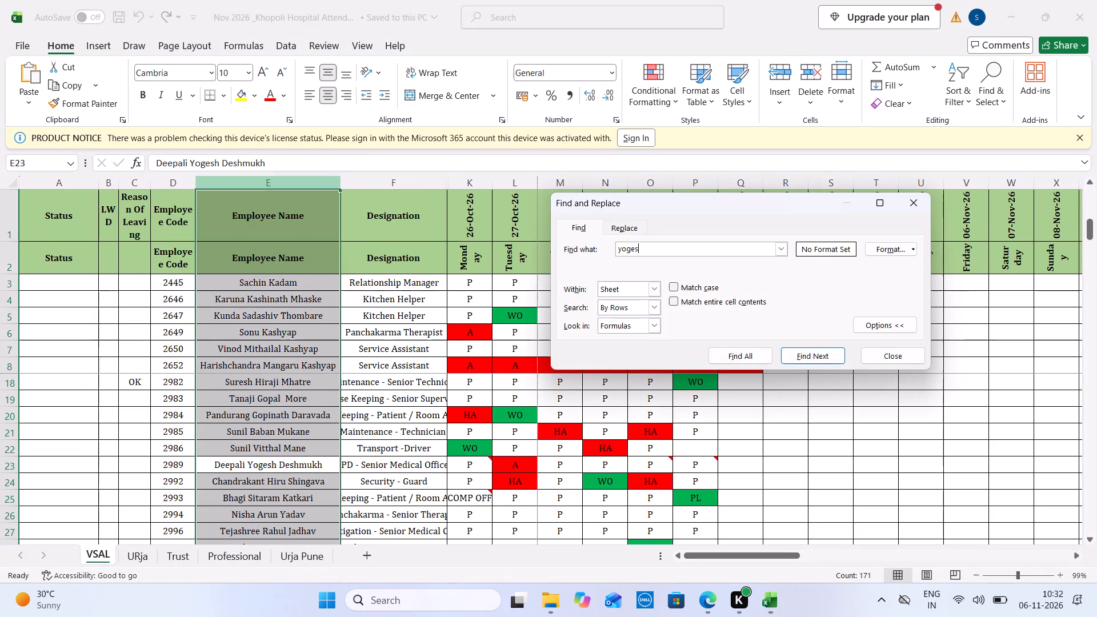
key("Return")
key("Return")
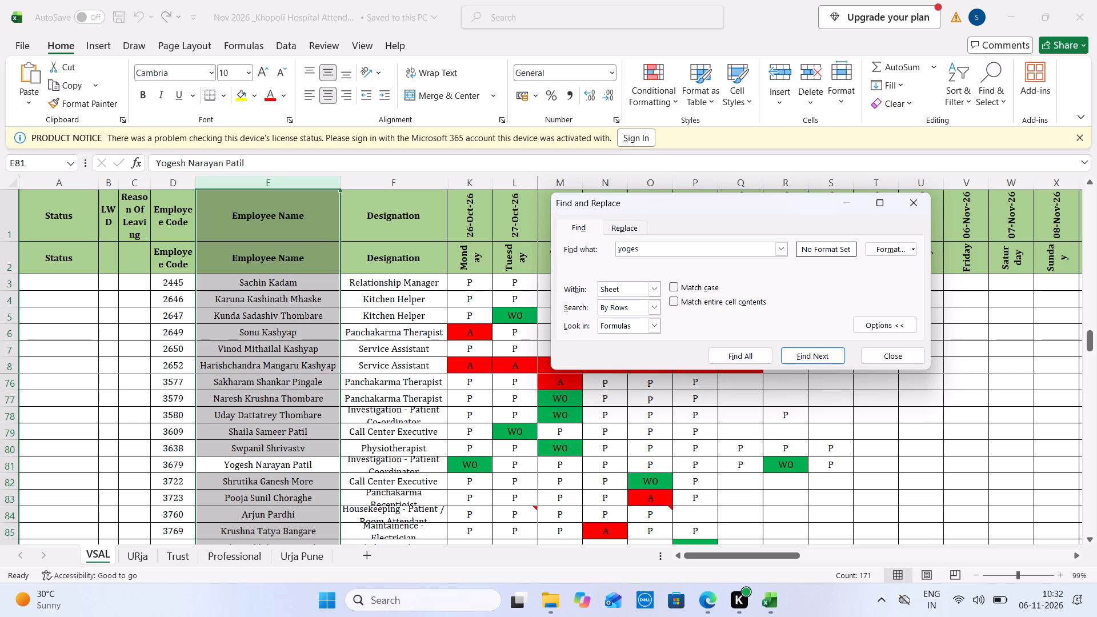
Mark the Patient Coordinator in row 81 of the VSAL sheet as P for 06-Nov-26 and save the workbook.
left_click(878, 464)
type("00")
key("BackSpace")
key("BackSpace")
key("Tab")
key("Tab")
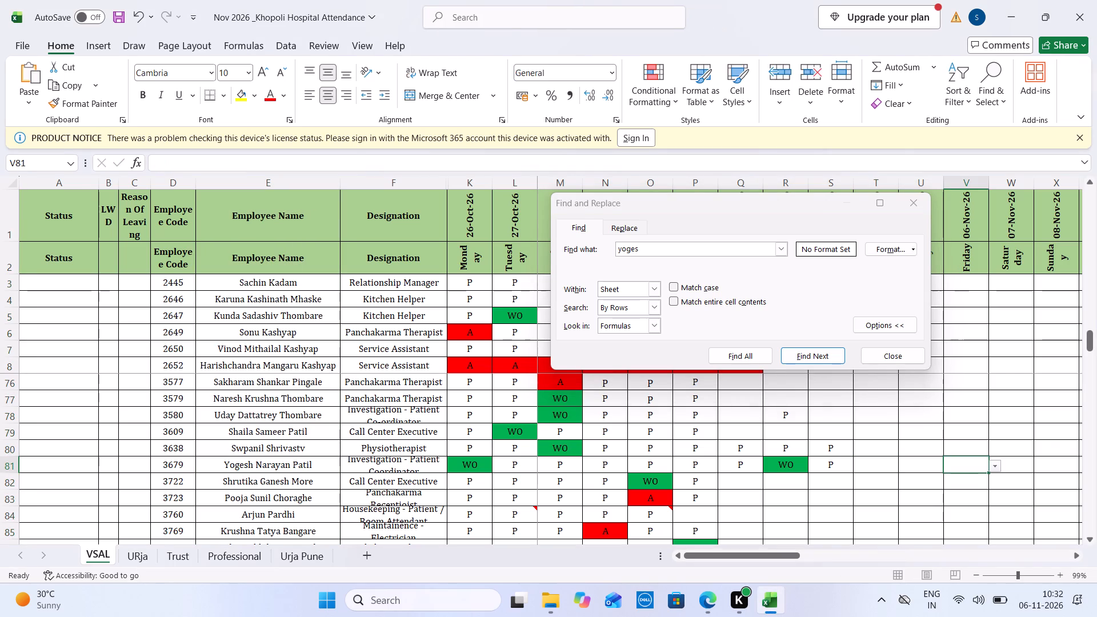
key("p")
key("ctrl+s")
key("Return")
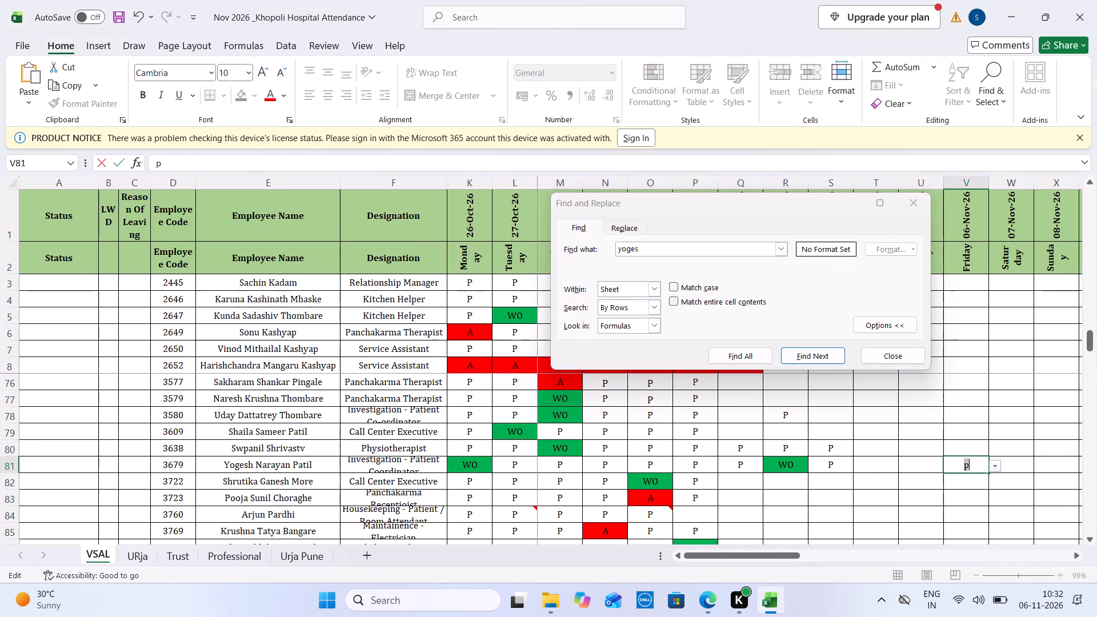
key("Tab")
key("ctrl+s")
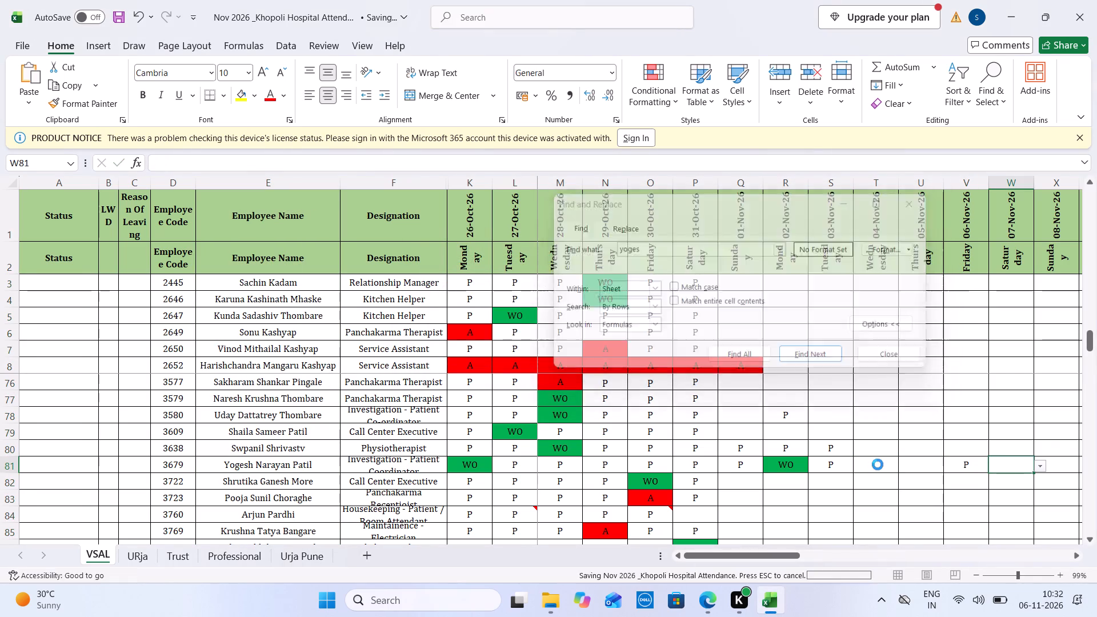
Switch to File Explorer, search Local Disk (D:) for "VIZAG" and open the Attendance Sheet Vizag workbook.
left_click(551, 598)
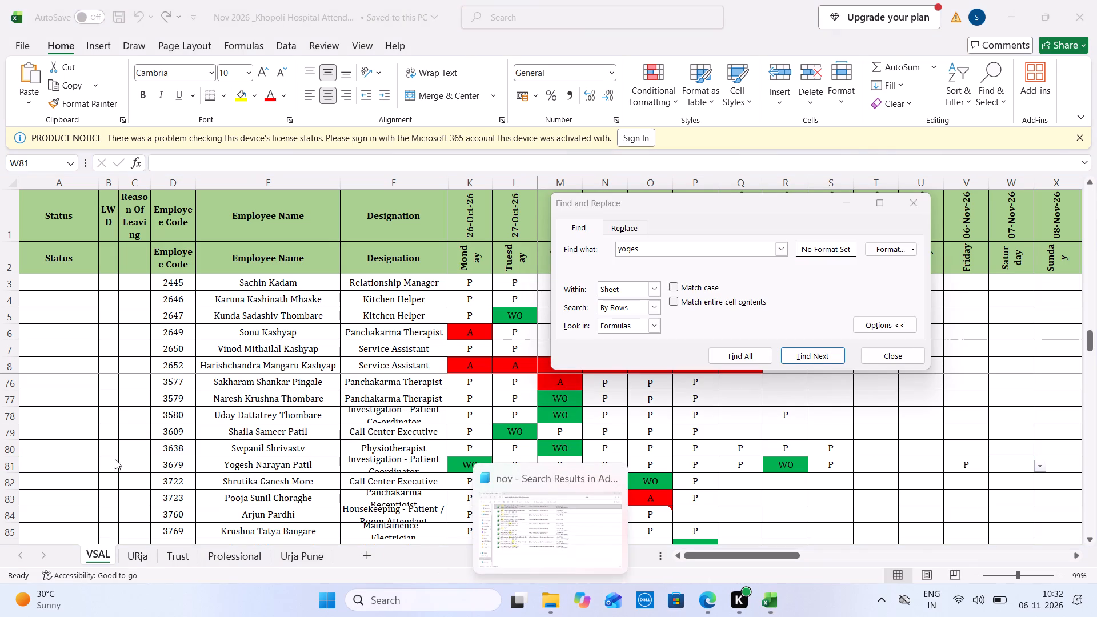
left_click(542, 601)
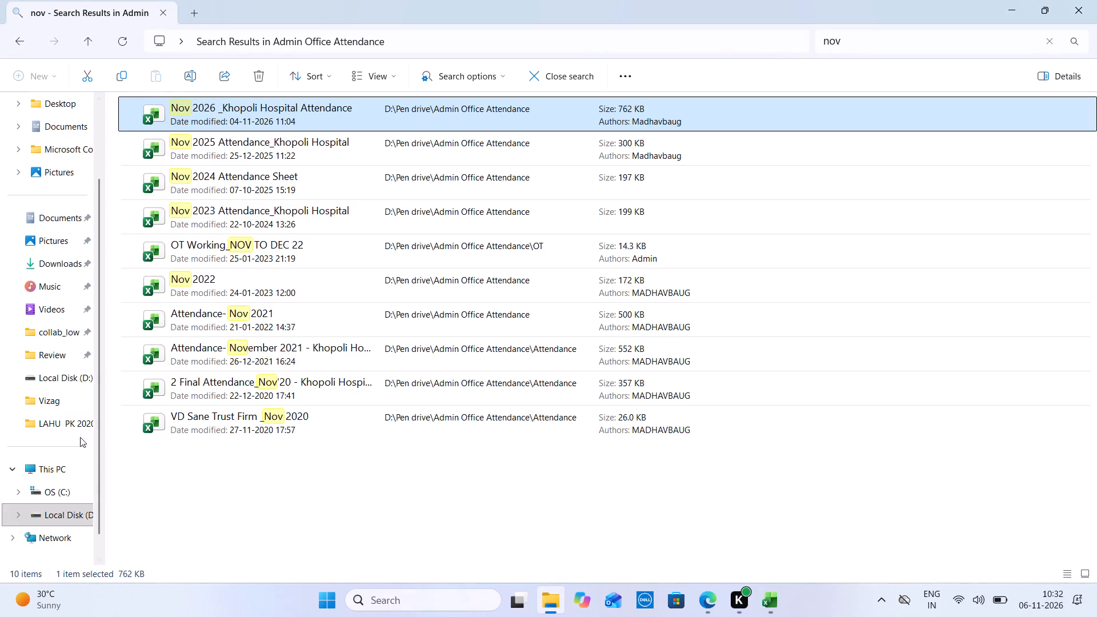
left_click(86, 376)
left_click(894, 48)
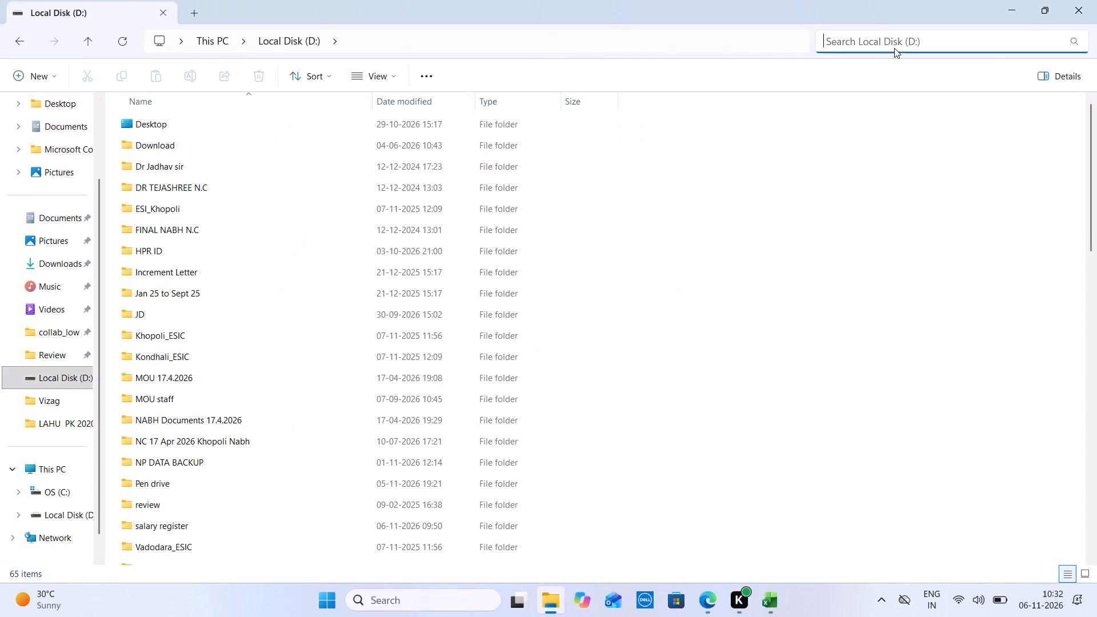
type("VIZAG")
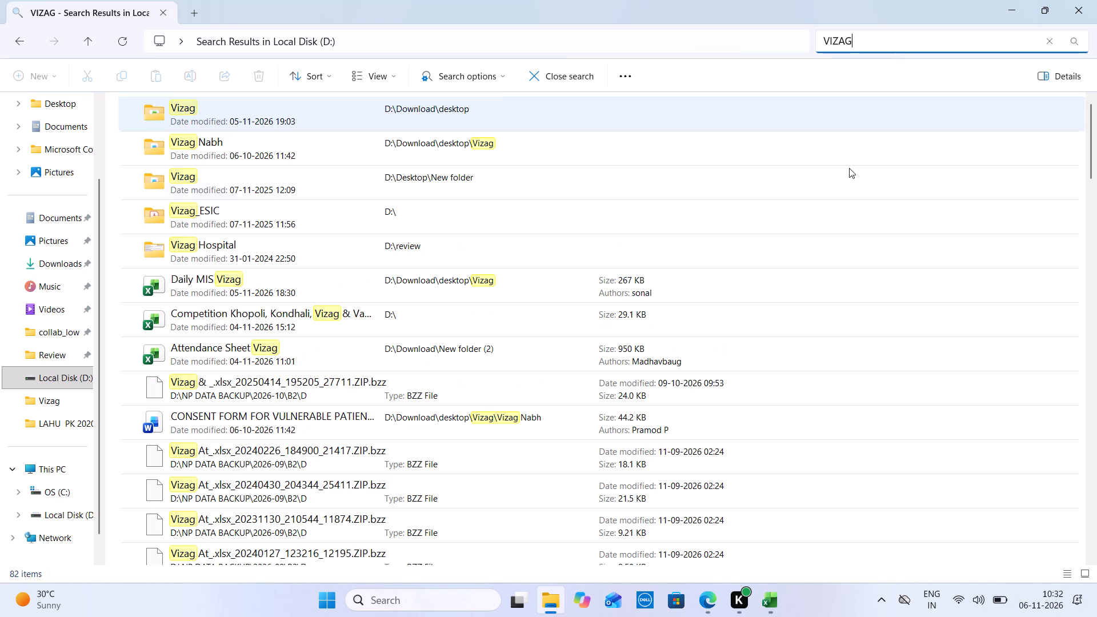
left_click(711, 371)
double_click(639, 361)
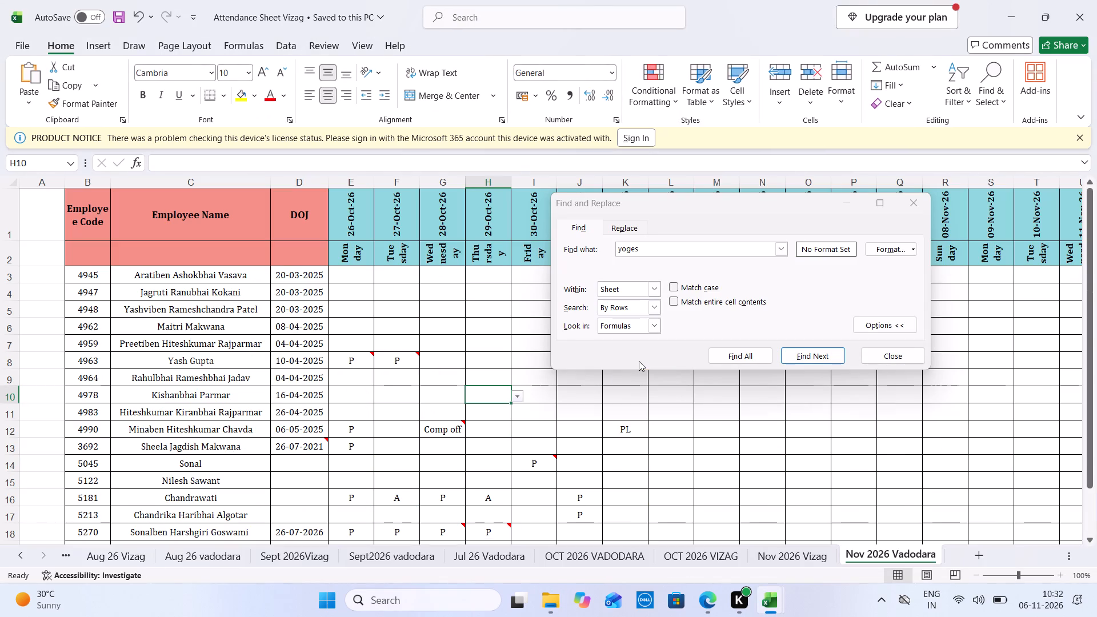
Close the leftover find dialog and, on the Nov 2026 Vizag sheet, choose Comp off for 05-Nov-26 for the employee in row 29.
left_click(912, 206)
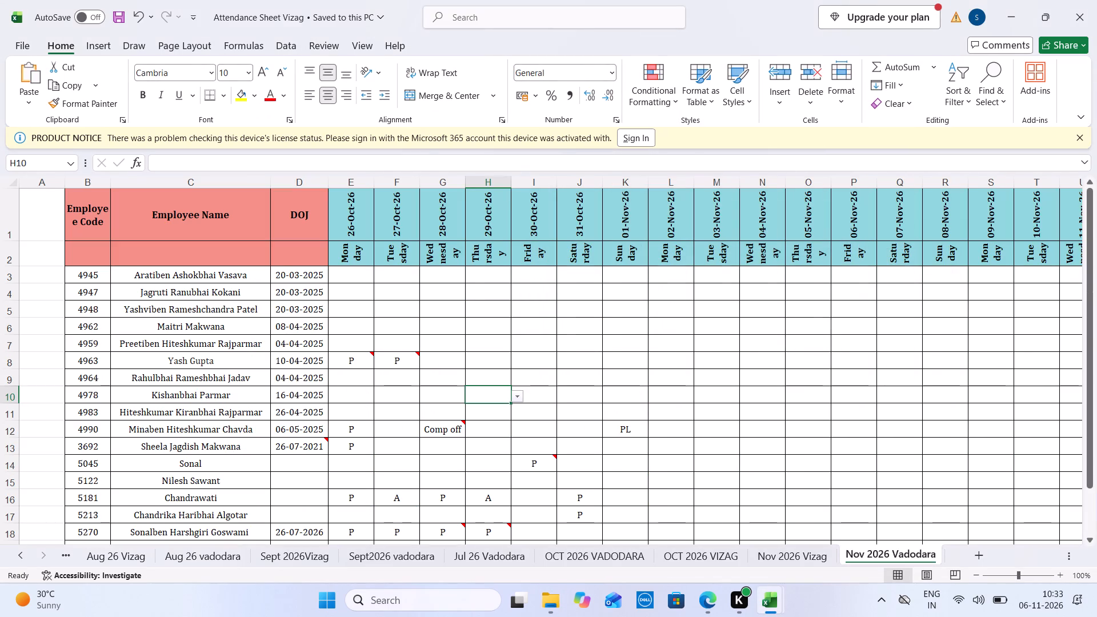
left_click(785, 551)
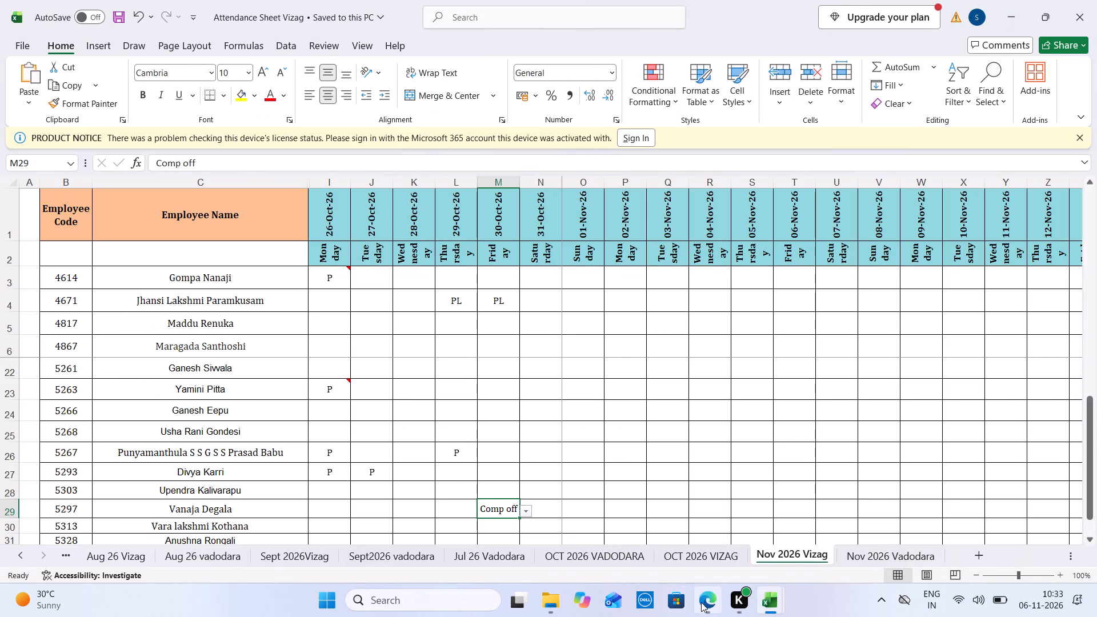
left_click(701, 602)
left_click(701, 602)
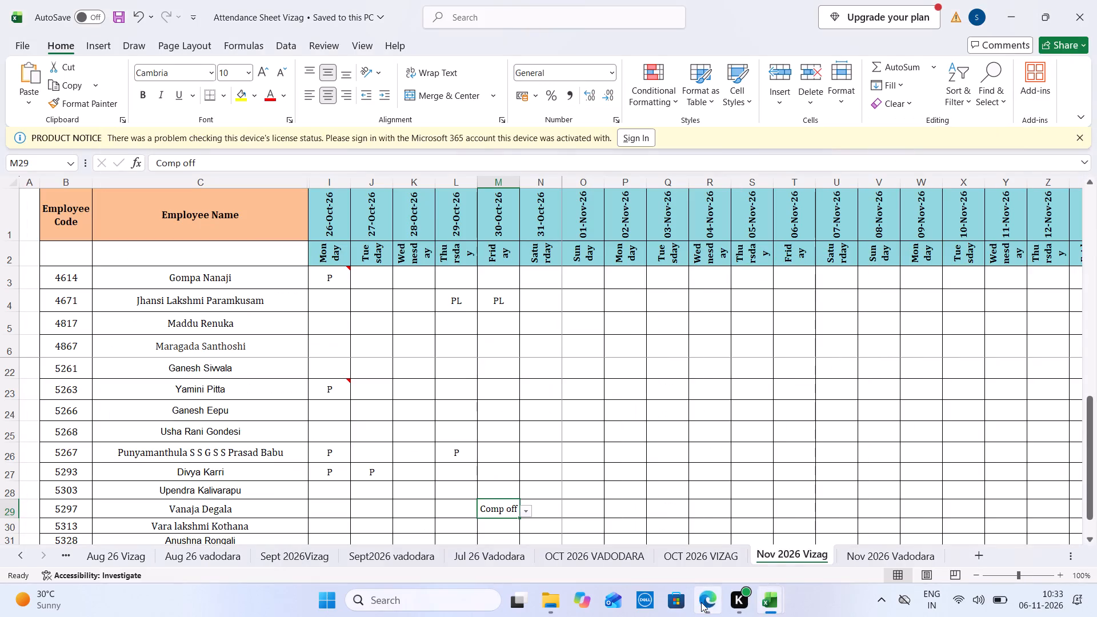
key("Down")
key("Down")
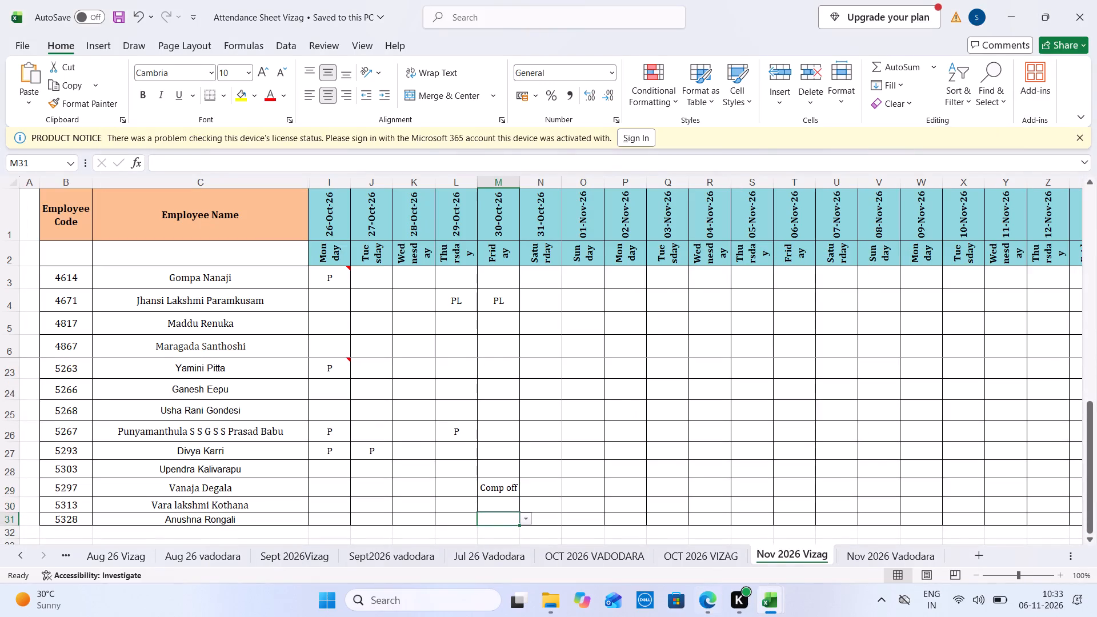
left_click(667, 499)
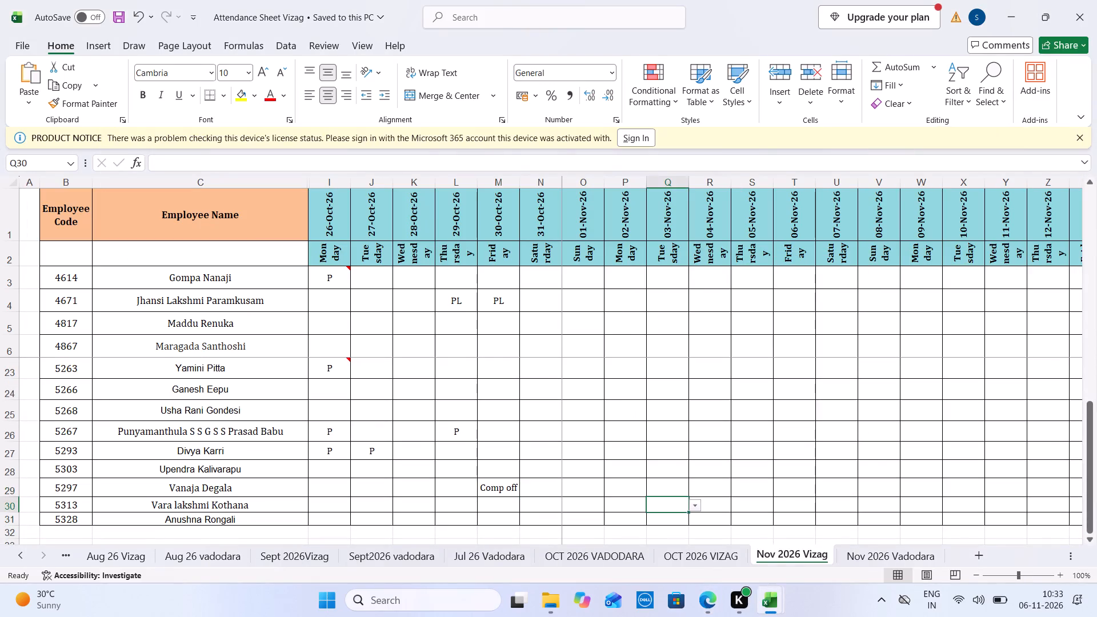
left_click(767, 500)
left_click(778, 505)
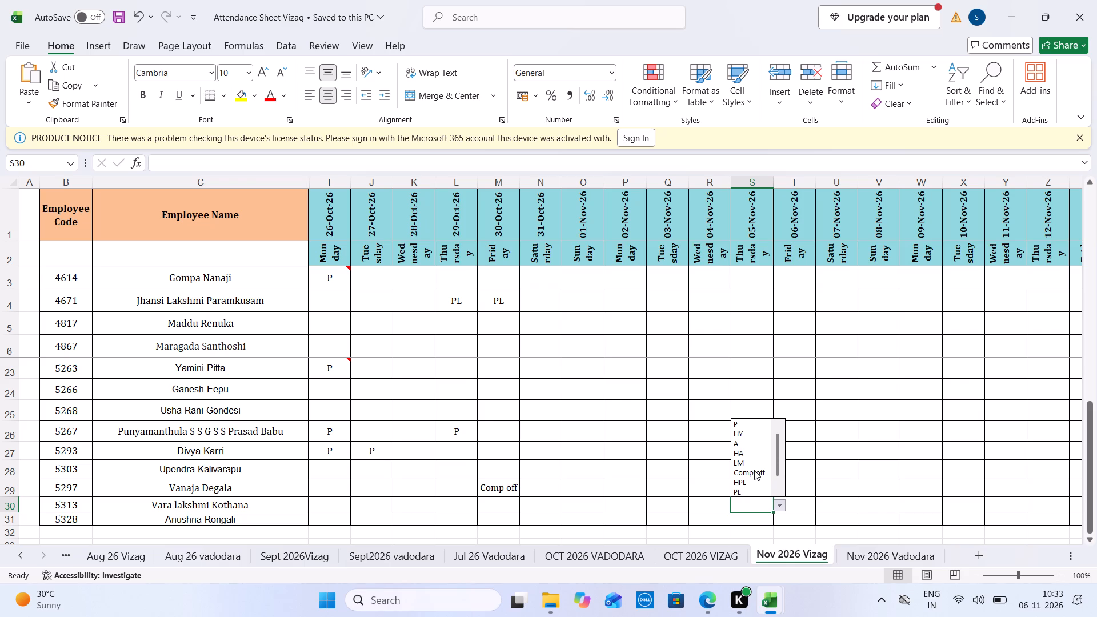
left_click(707, 481)
left_click(759, 491)
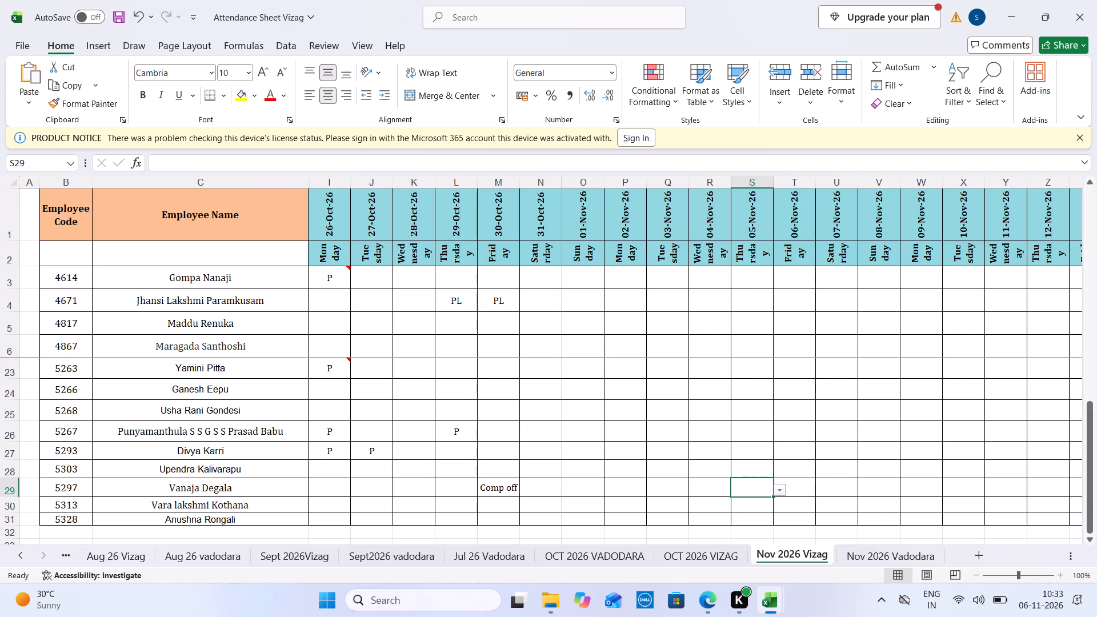
left_click(774, 491)
left_click(756, 547)
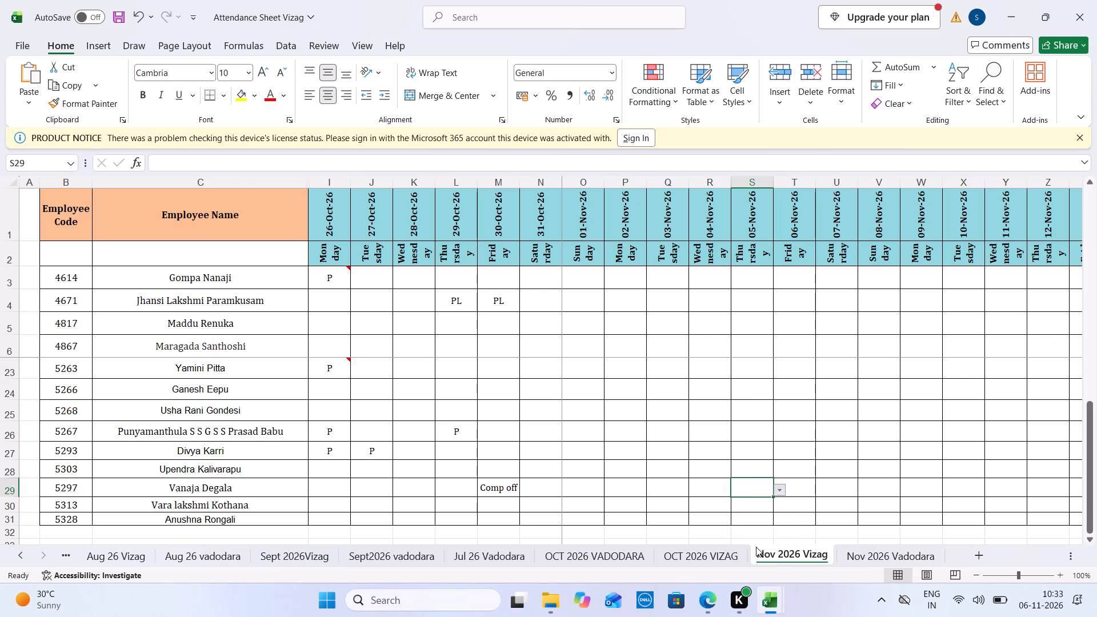
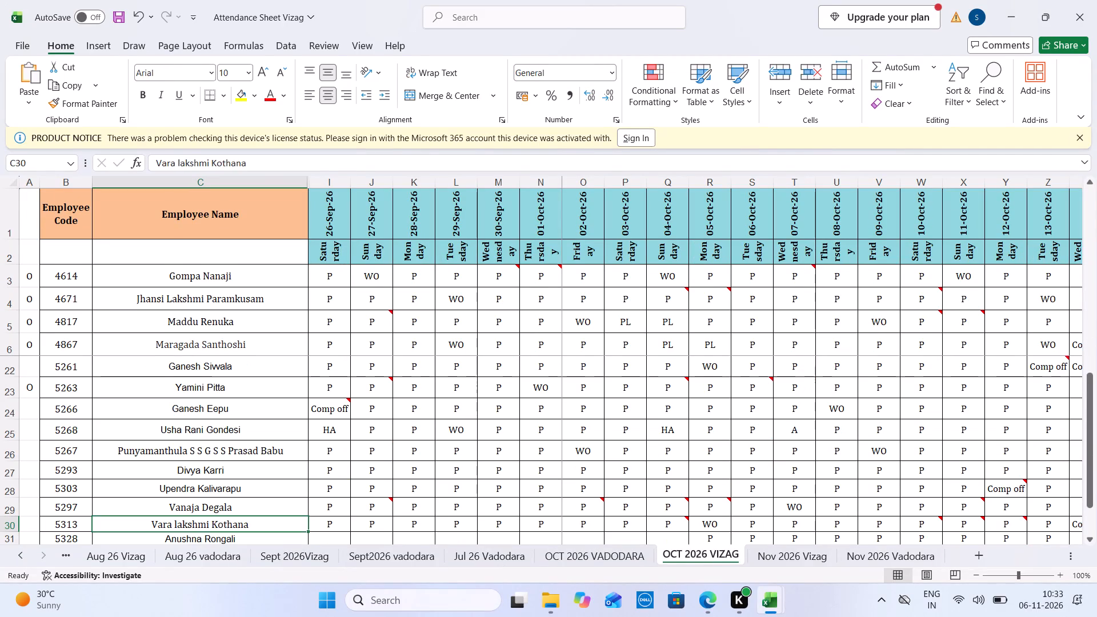
Examine the daily attendance entries and note markers of the employee in row 30 on the OCT 2026 VIZAG sheet.
key("Down")
key("Up")
key("Right")
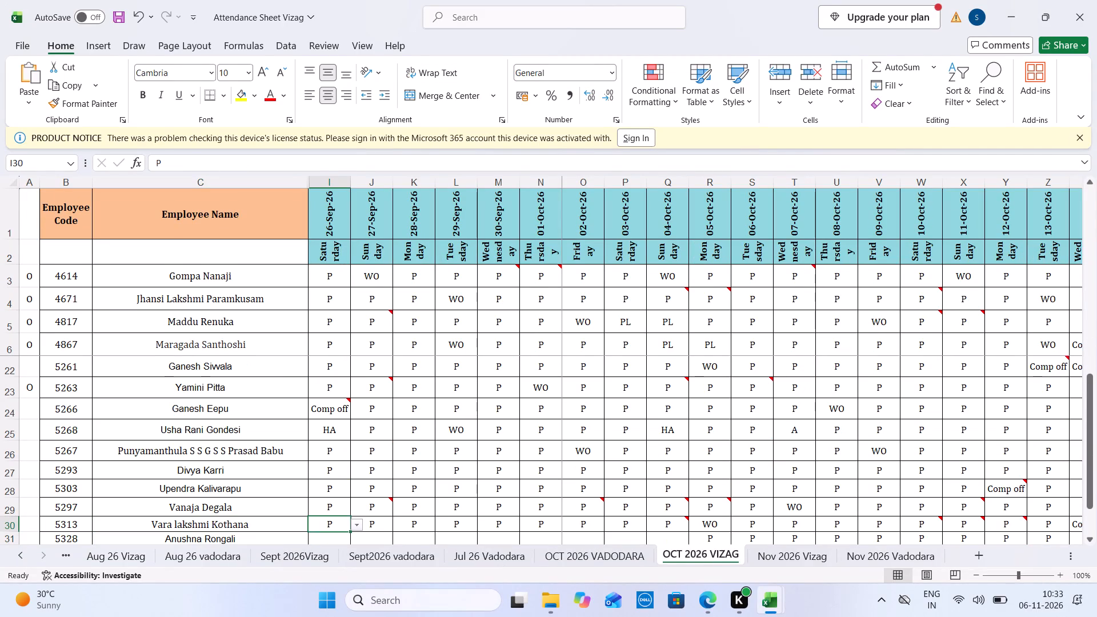
key("Right")
key("Right")
key("Right")
key("Right")
key("Right")
key("Right")
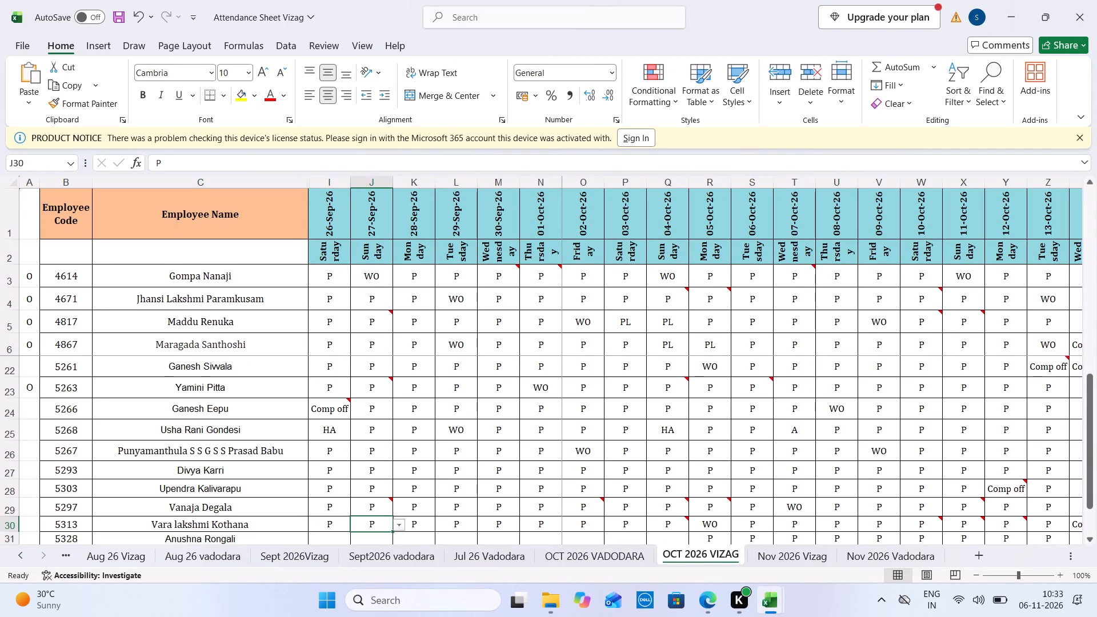
key("Right")
key("Right")
key("Right")
key("Right")
key("Right")
key("Right")
key("Right")
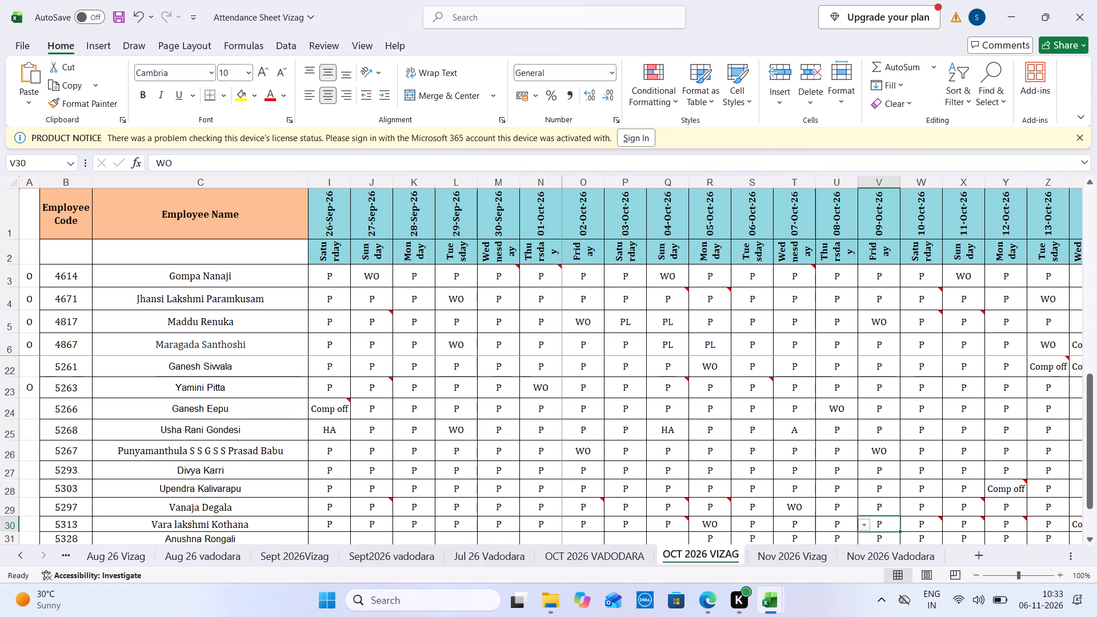
key("Right")
key("Right")
key("Right")
key("Right")
key("Right")
key("Right")
key("Right")
key("Right")
key("Right")
key("Right")
key("Right")
key("Right")
key("Right")
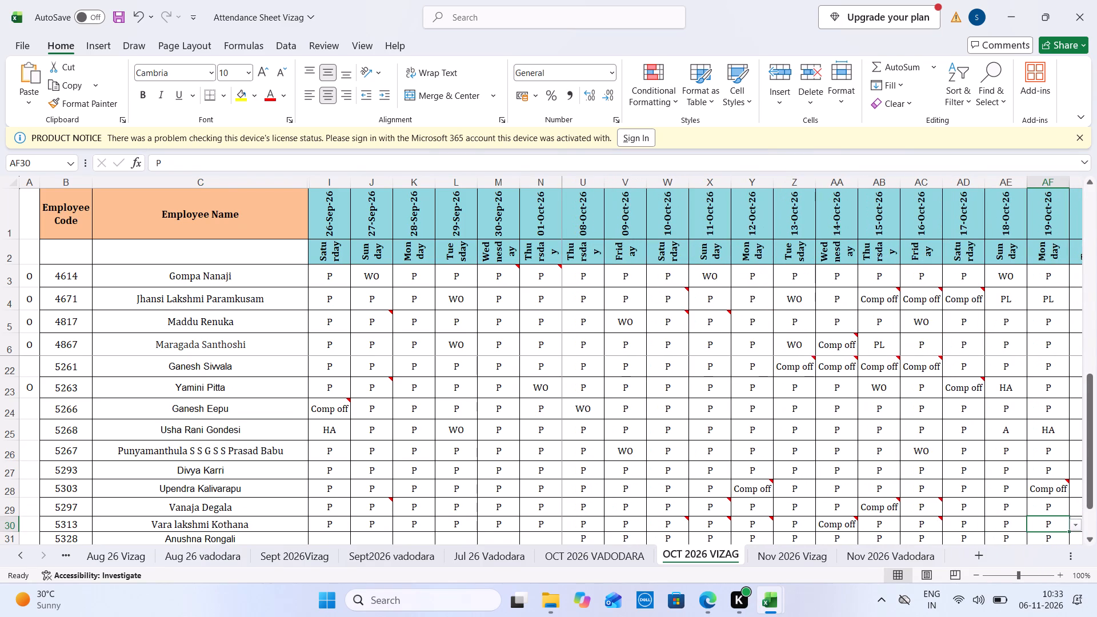
key("Right")
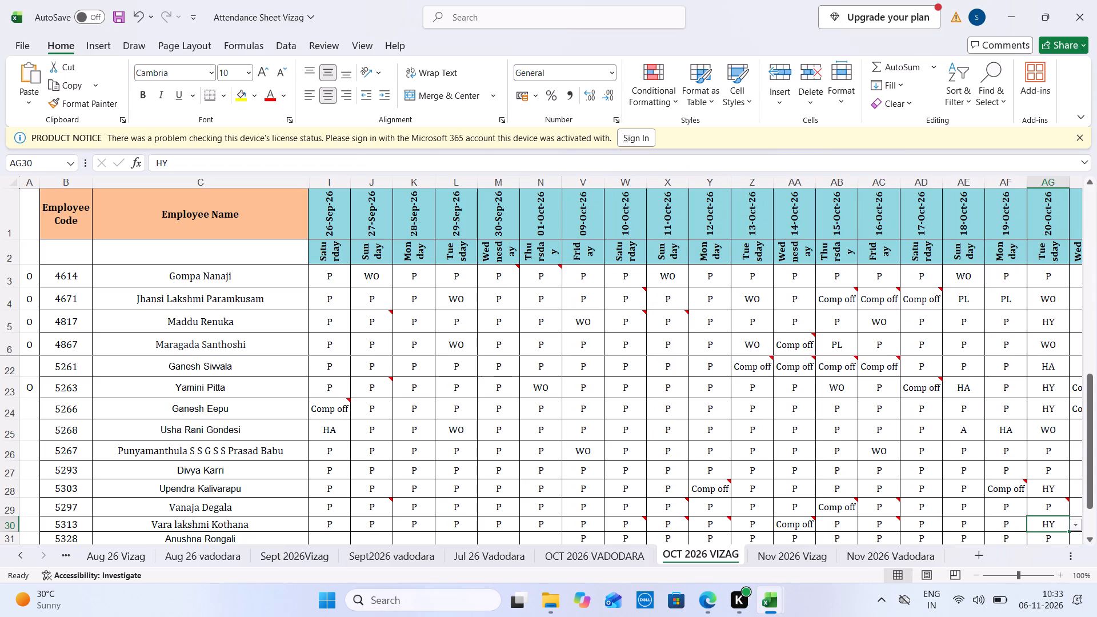
key("Left")
key("Left")
key("Left")
key("Left")
key("Left")
key("Left")
key("Left")
key("Left")
key("Left")
key("Up")
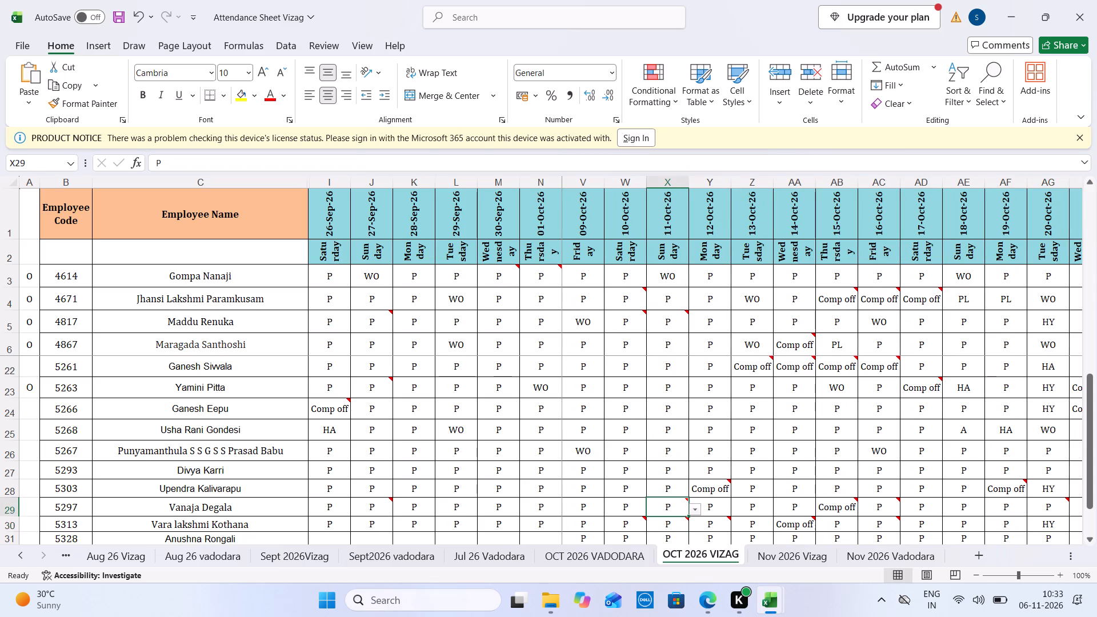
left_click(488, 510)
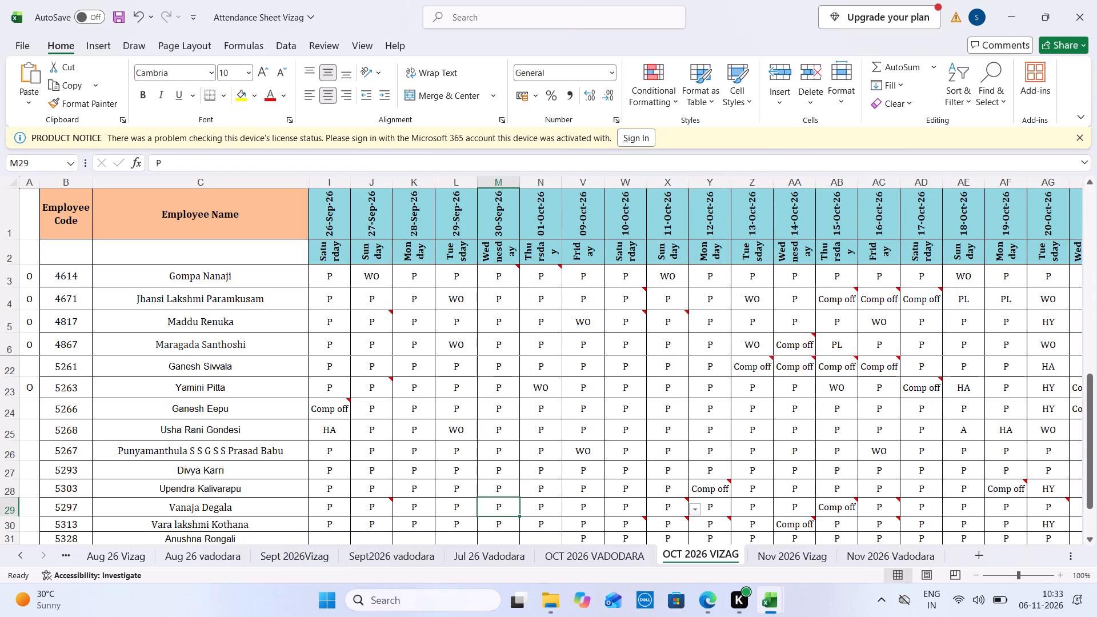
key("Left")
key("Left")
key("Left")
key("Left")
key("Left")
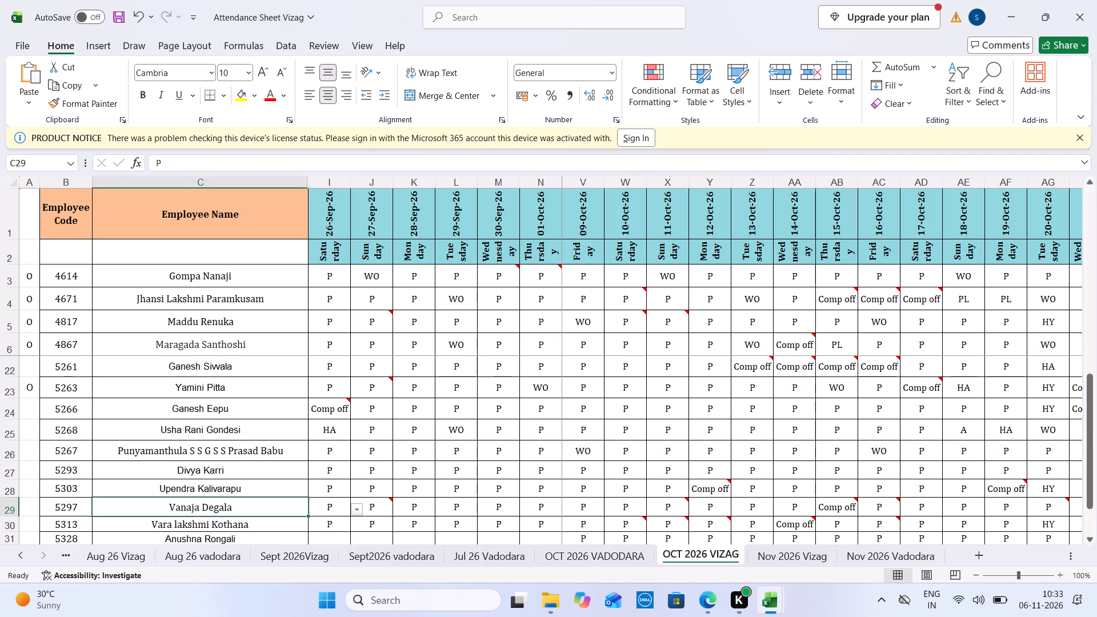
key("Left")
key("Right")
key("Right")
key("Right")
key("Right")
key("Right")
key("Right")
key("Right")
key("Right")
key("Right")
key("Right")
key("Right")
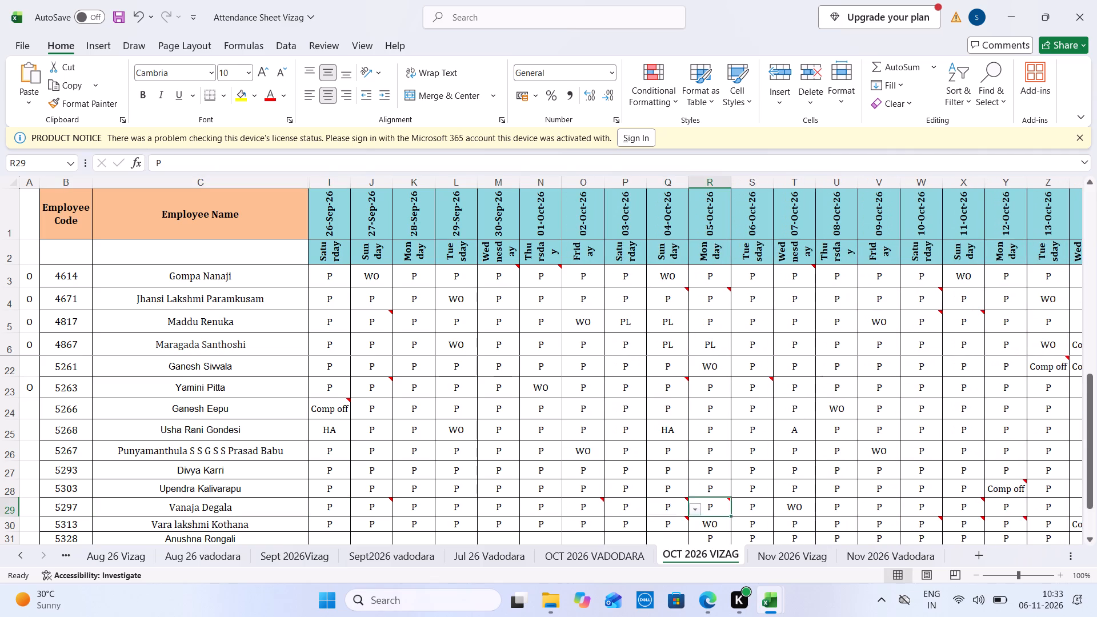
key("Right")
key("Right")
key("Right")
key("Right")
key("Right")
key("Right")
key("Right")
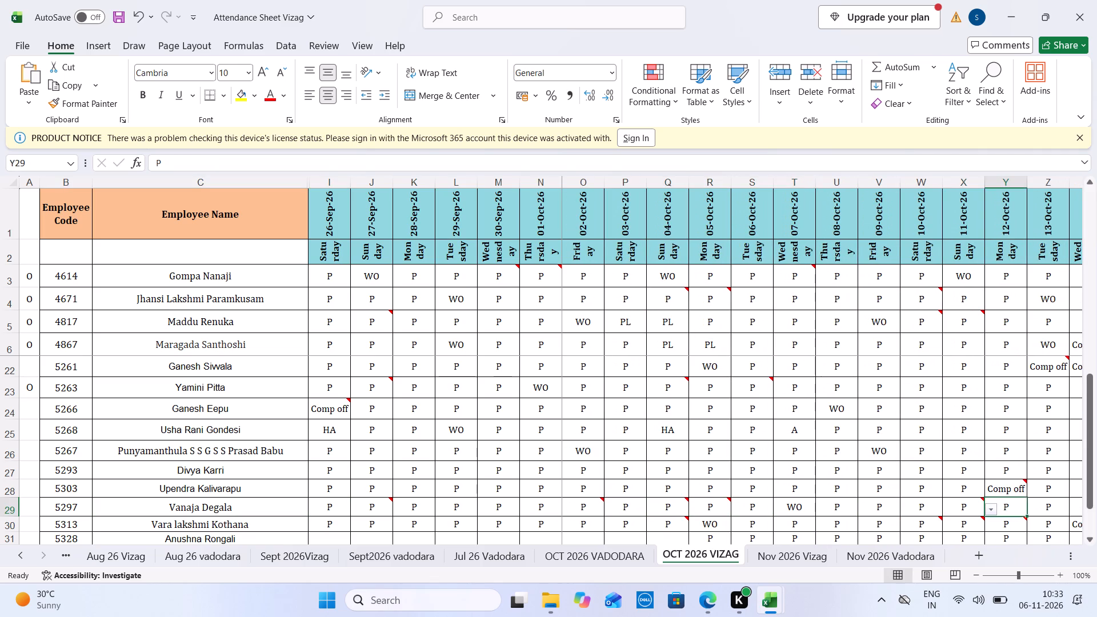
key("Right")
key("Right")
key("Right")
key("Right")
key("Right")
key("Right")
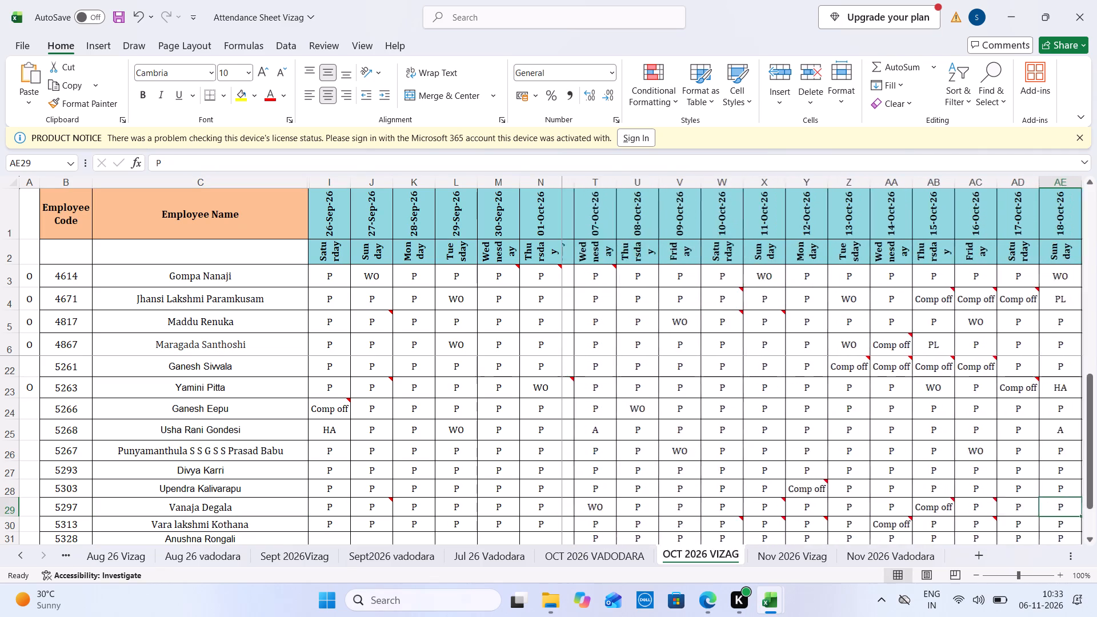
key("Right")
key("Right")
key("Right")
key("Right")
key("Right")
key("Right")
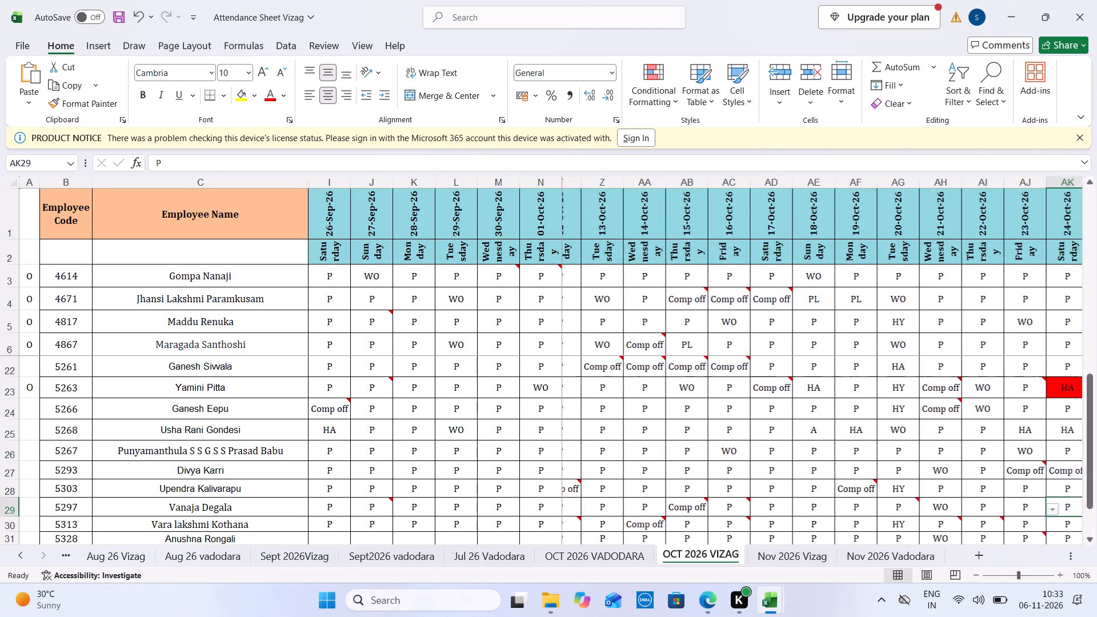
key("Right")
key("Right")
key("Right")
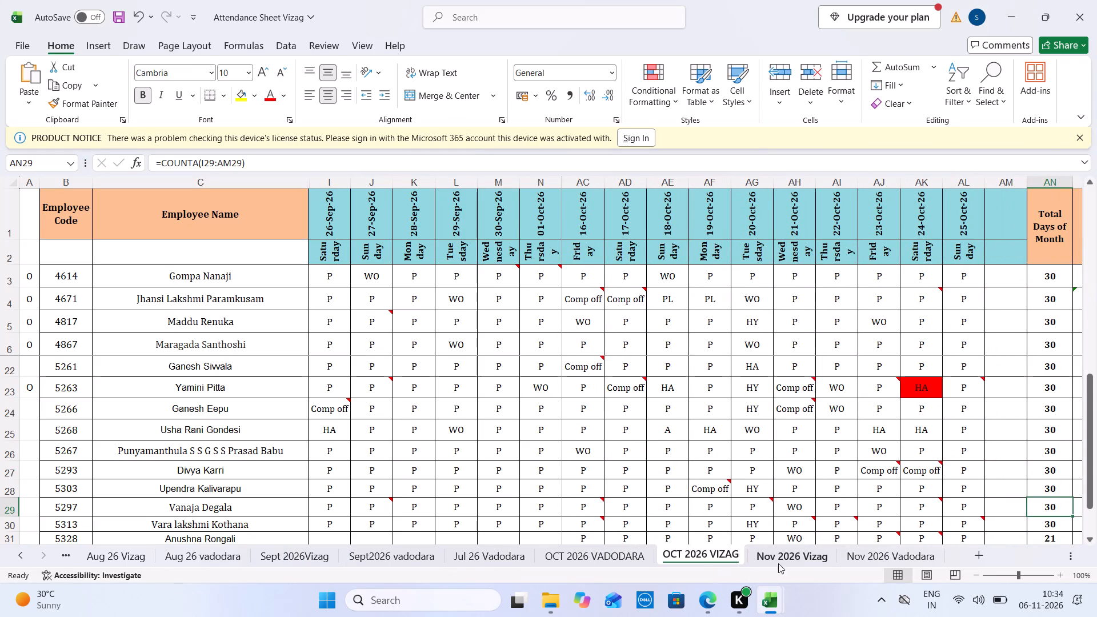
On the Nov 2026 Vizag sheet, add a note reading 14-10-26 to the 30-Oct-26 Comp off entry in row 29.
left_click(815, 558)
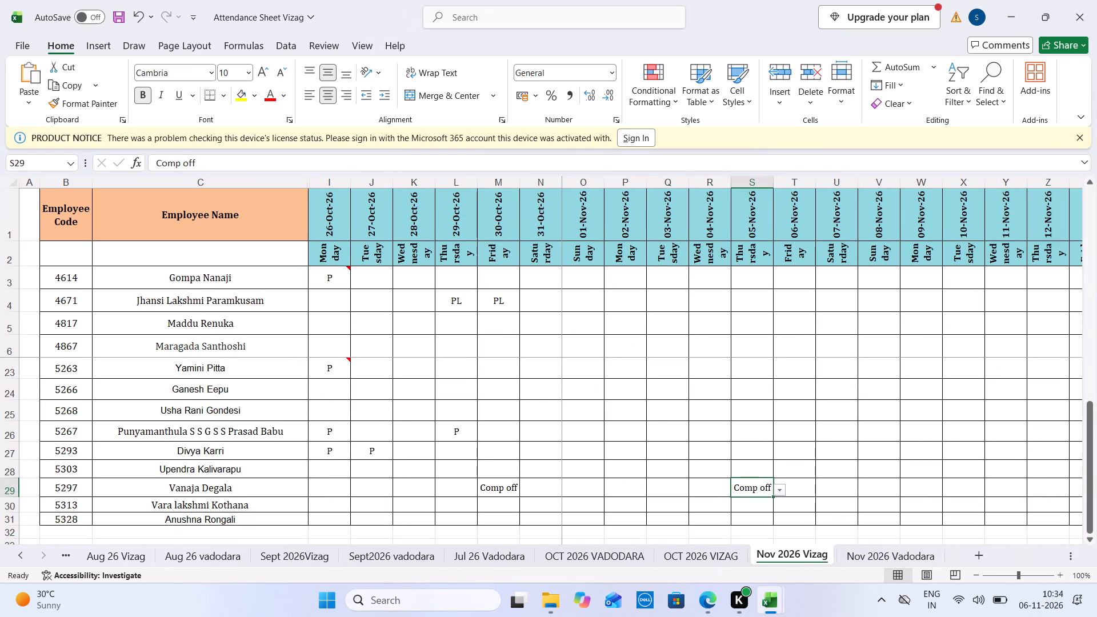
right_click(499, 482)
left_click(553, 366)
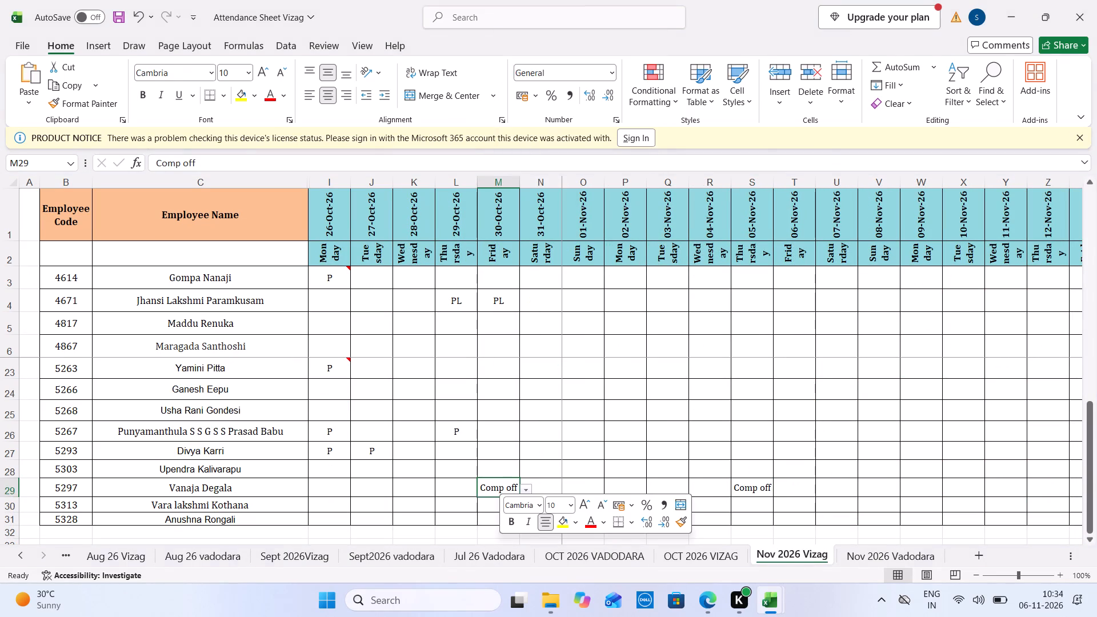
type("14-")
key("minus")
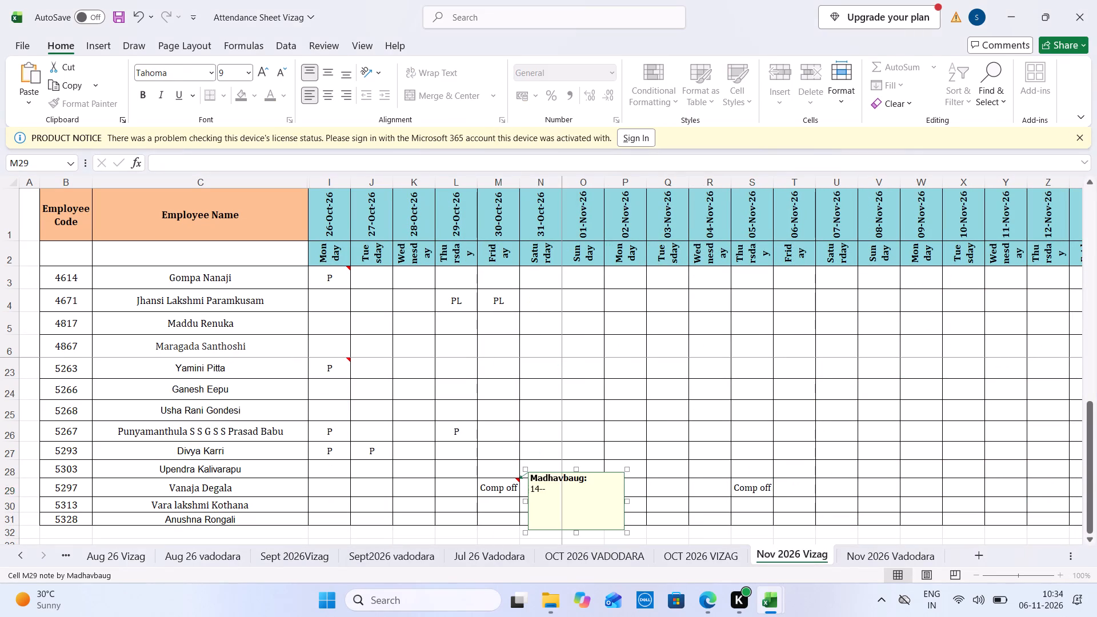
key("BackSpace")
type("10-26")
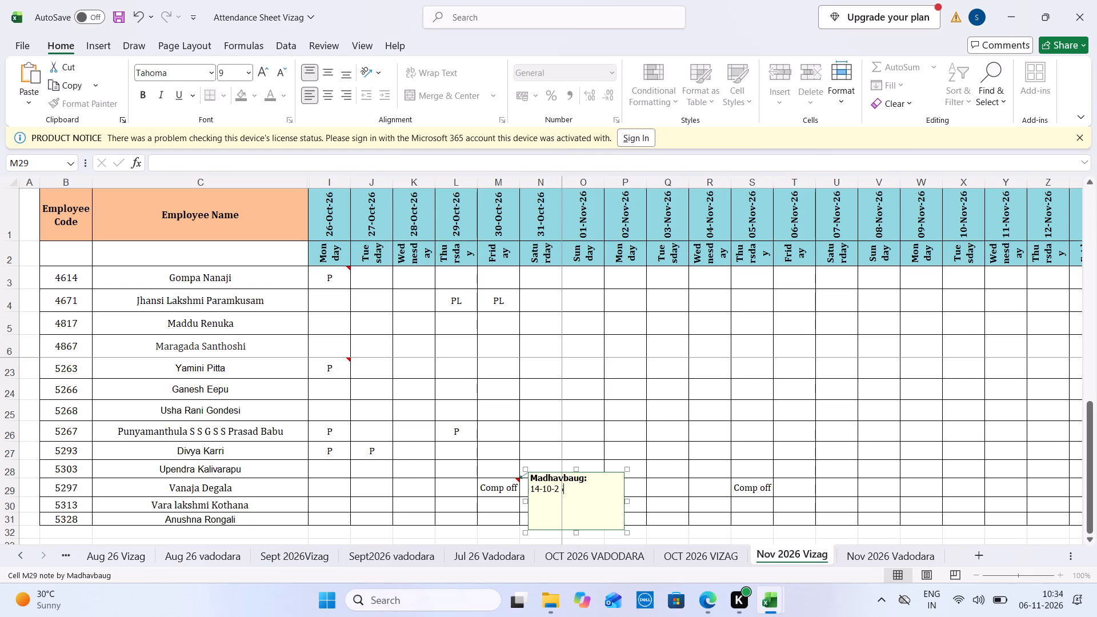
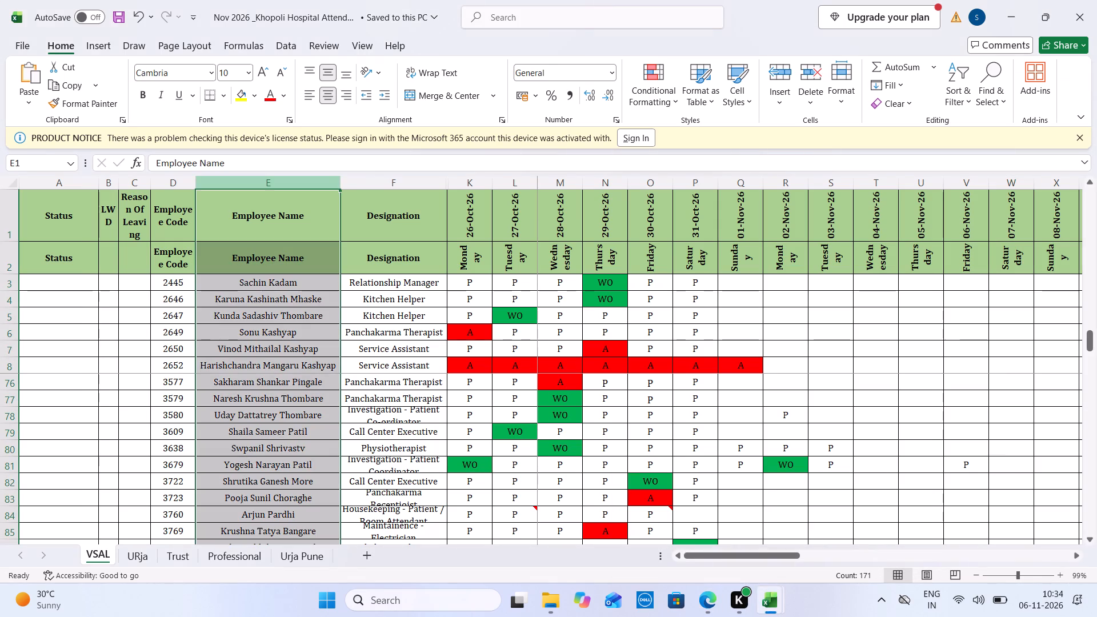
key("ctrl+f")
type("NANU")
key("Return")
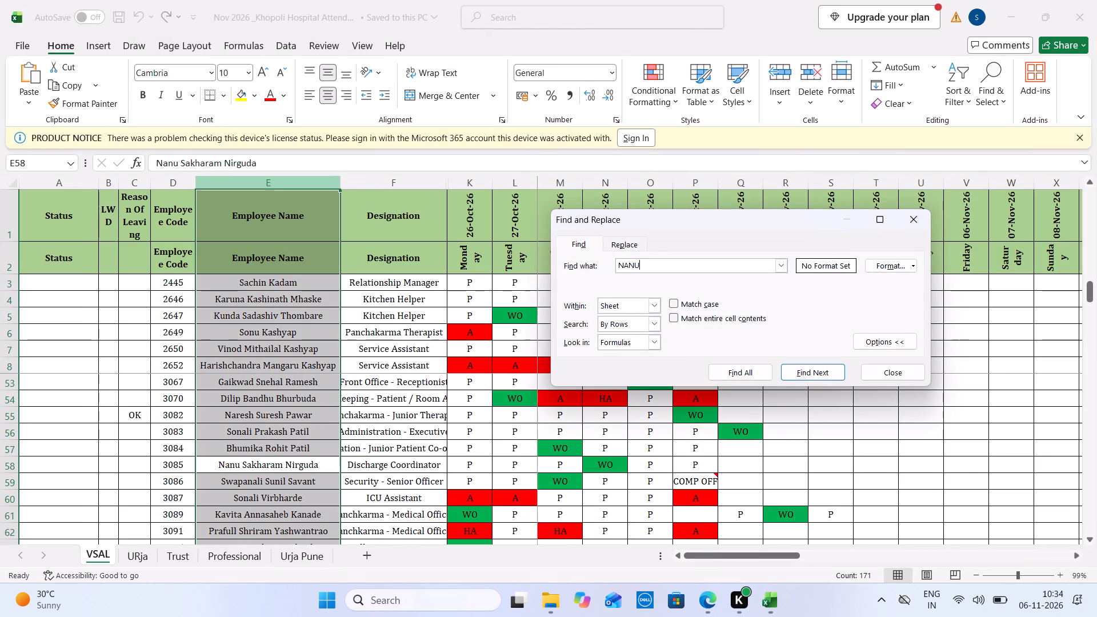
left_click(708, 616)
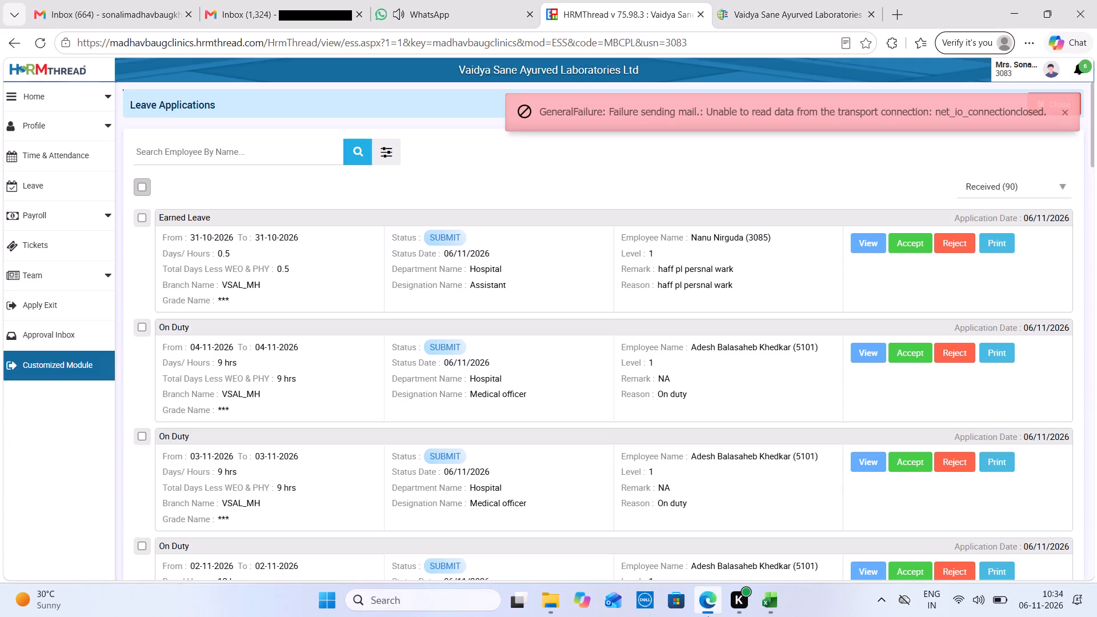
left_click(708, 616)
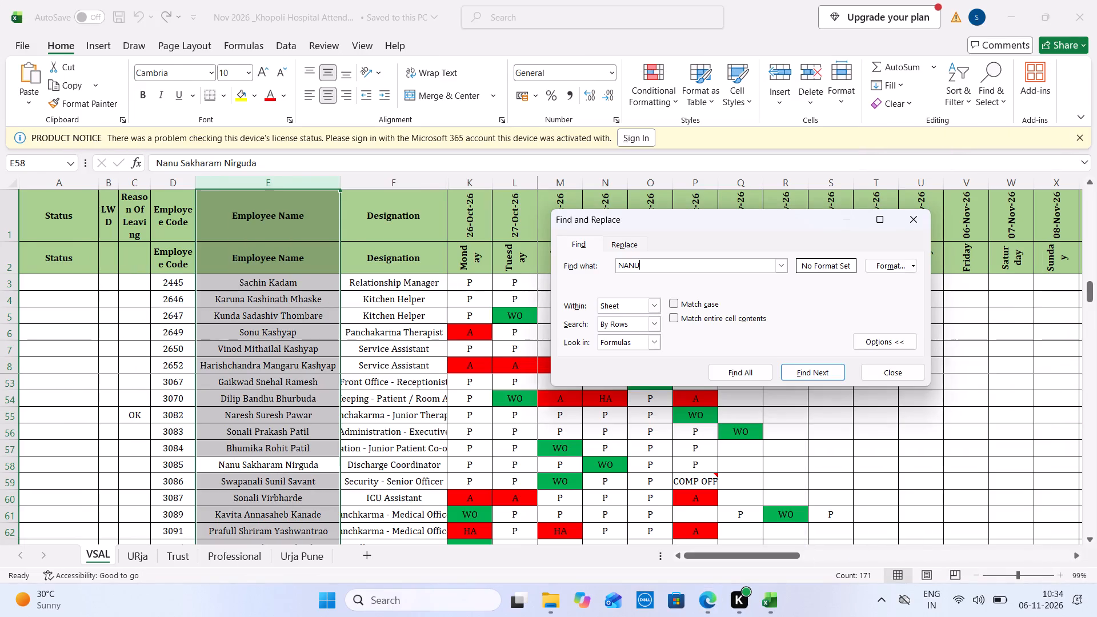
left_click(572, 471)
key("Right")
key("Right")
key("Right")
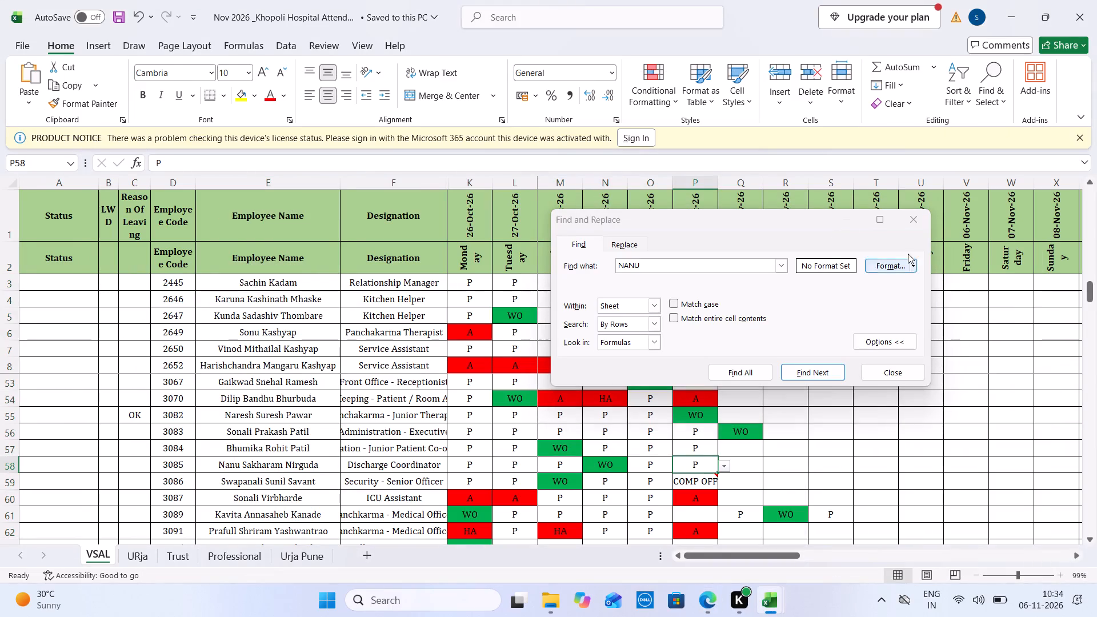
left_click(908, 215)
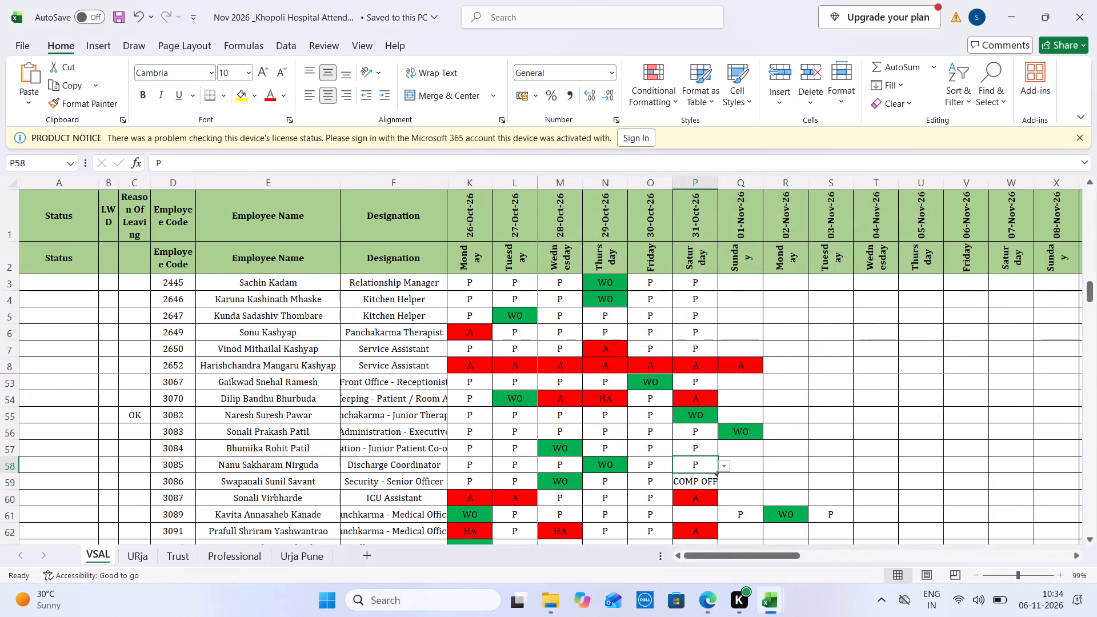
type("HPL")
key("ctrl+s")
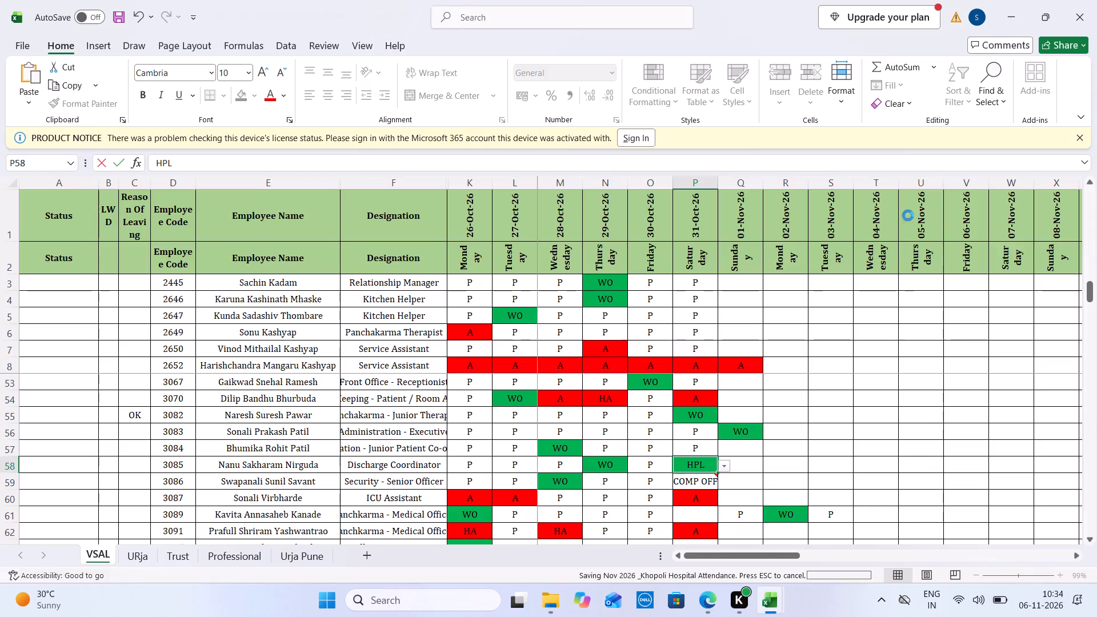
left_click(708, 603)
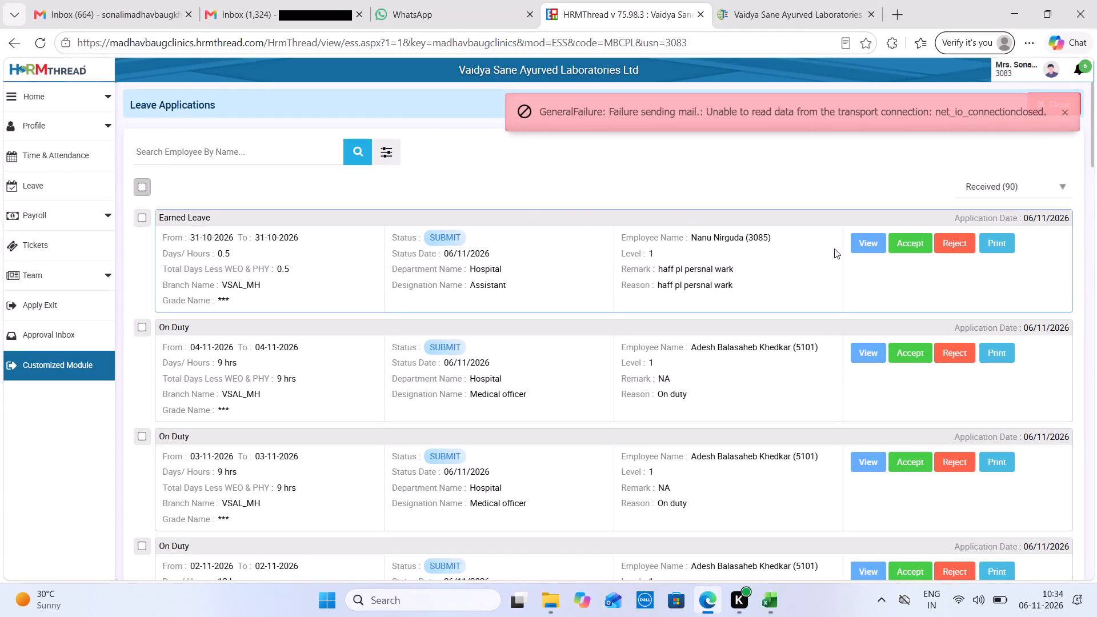
left_click(895, 246)
left_click(638, 275)
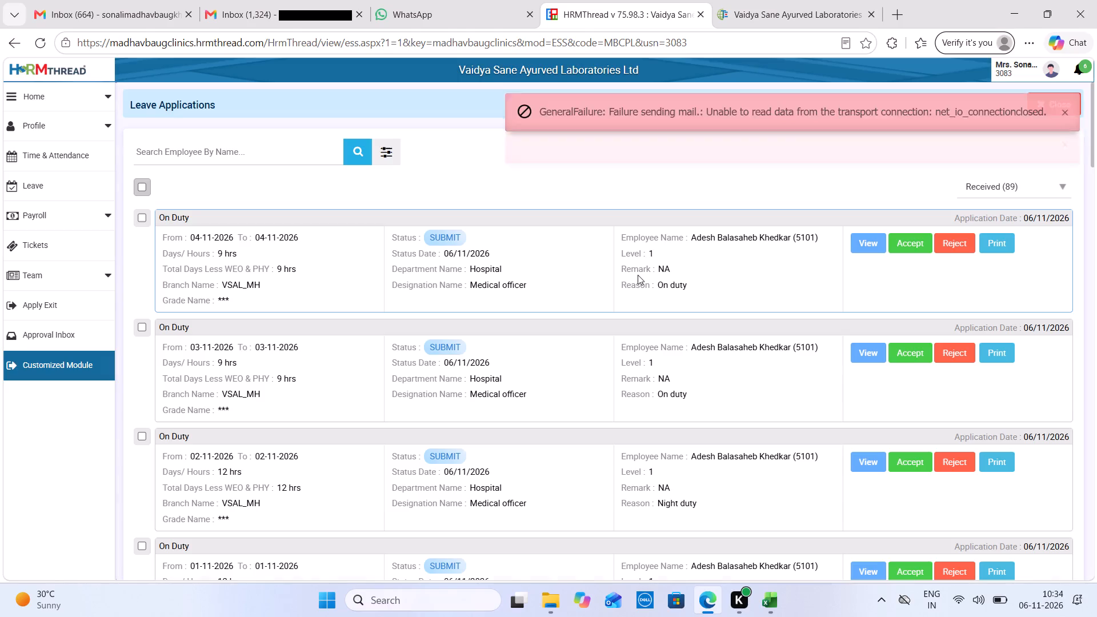
left_click(1061, 157)
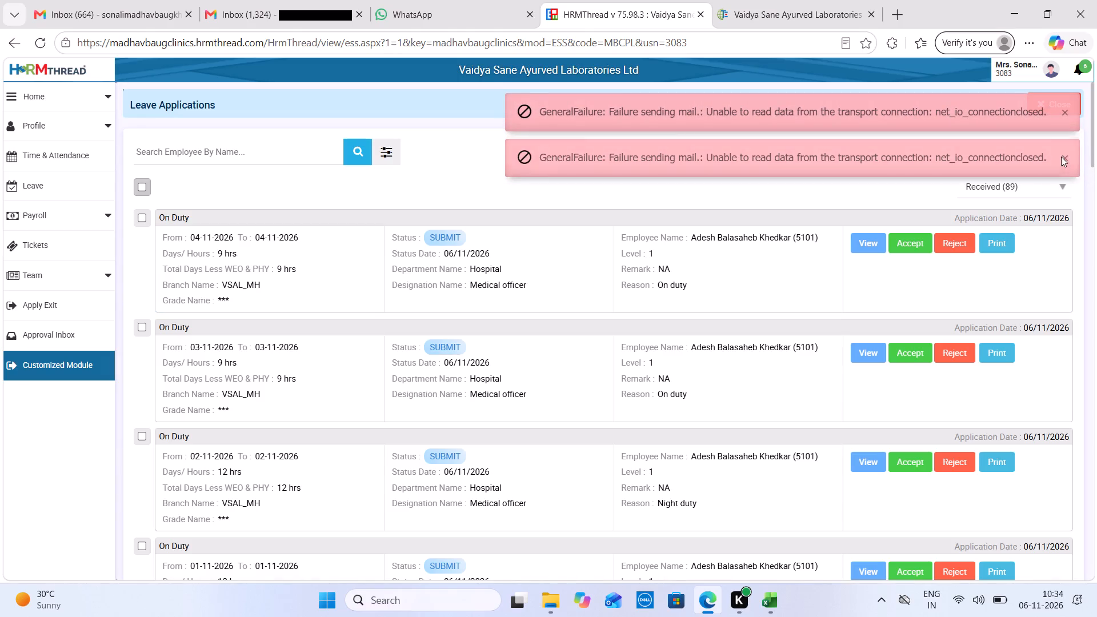
left_click(1061, 130)
left_click(331, 151)
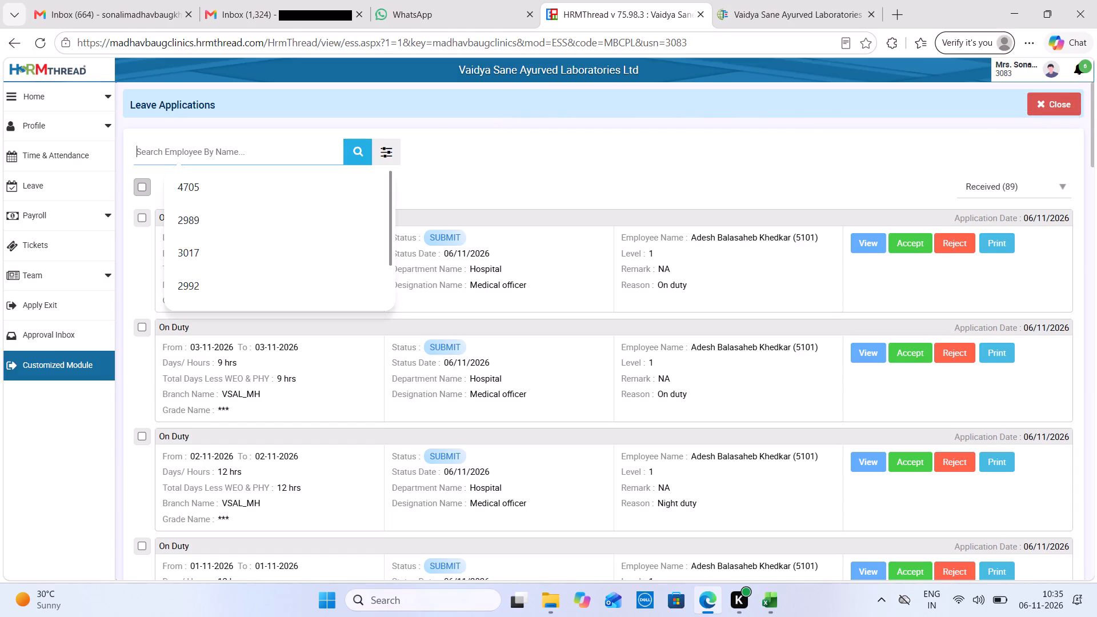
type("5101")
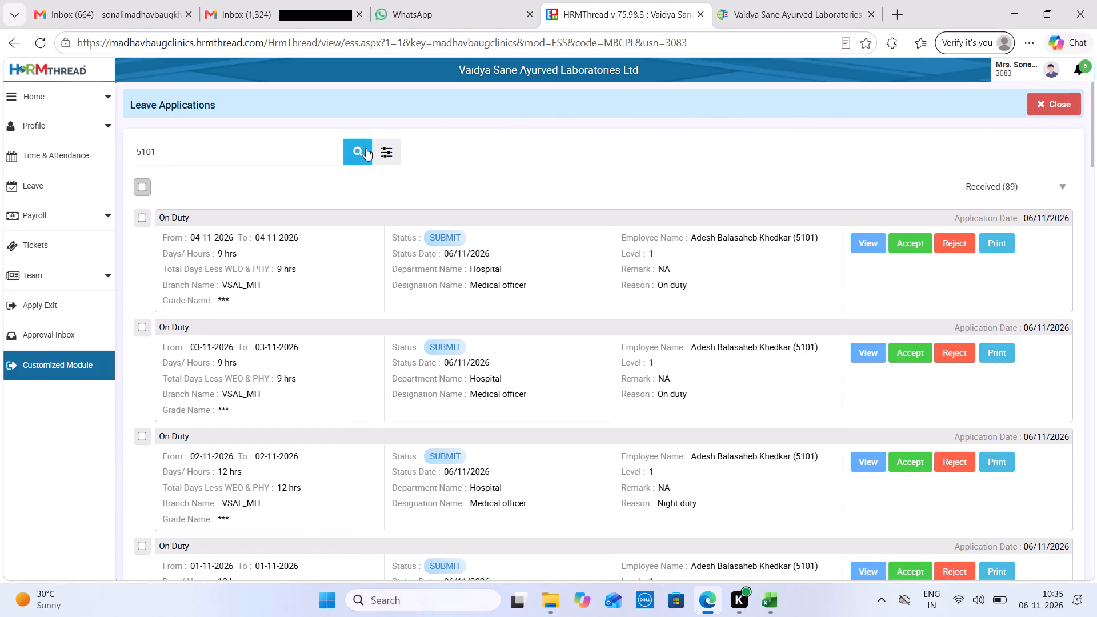
left_click(353, 153)
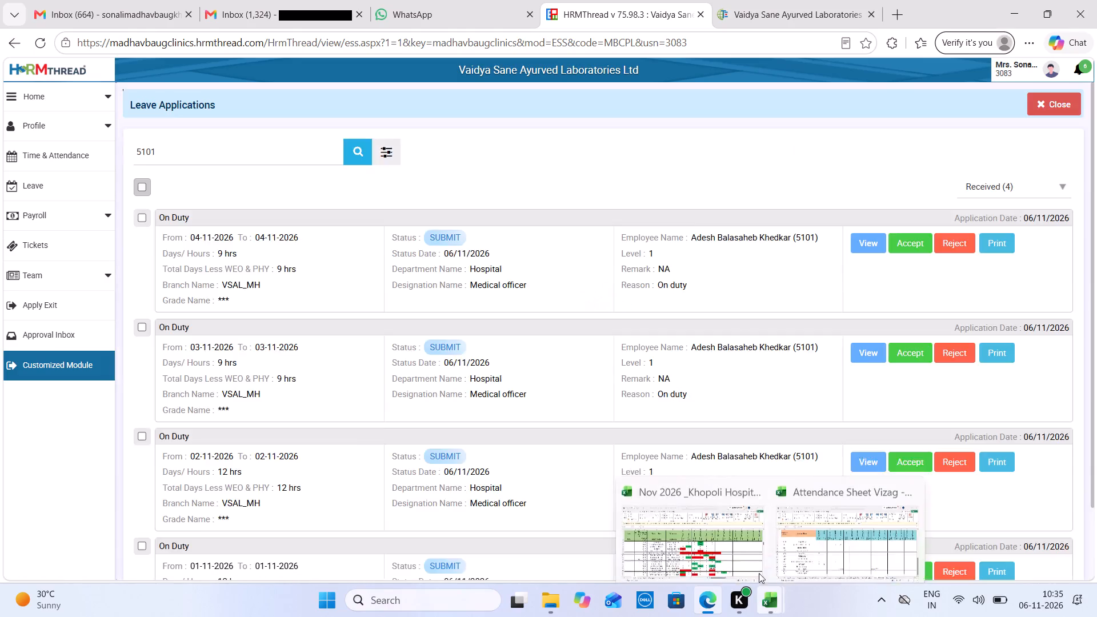
left_click(714, 529)
left_click(232, 189)
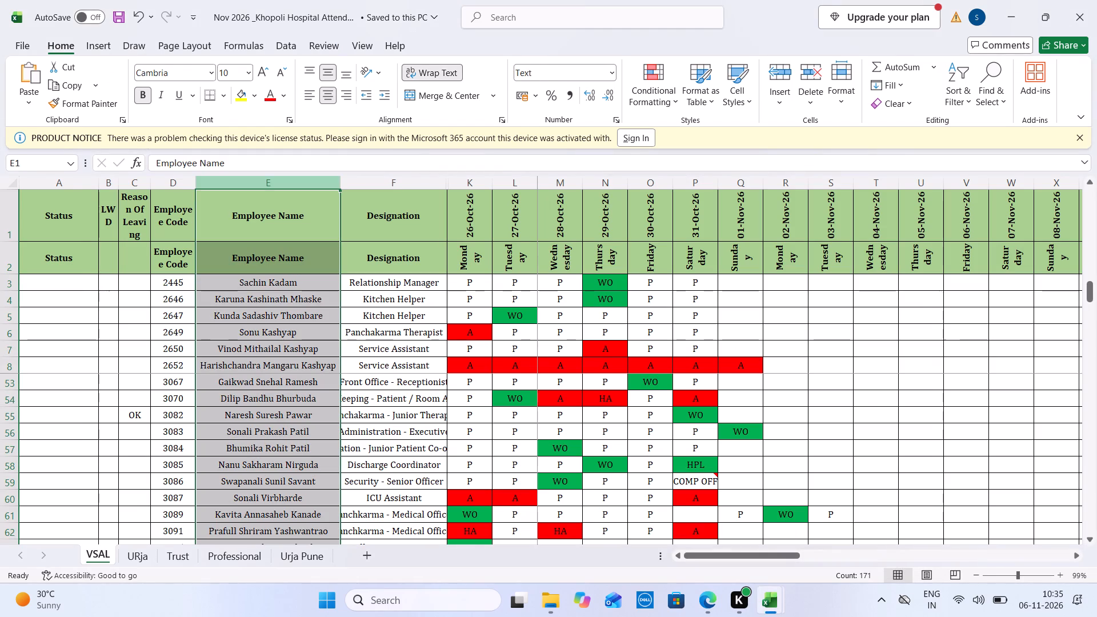
key("ctrl+f")
type("KHED")
key("Return")
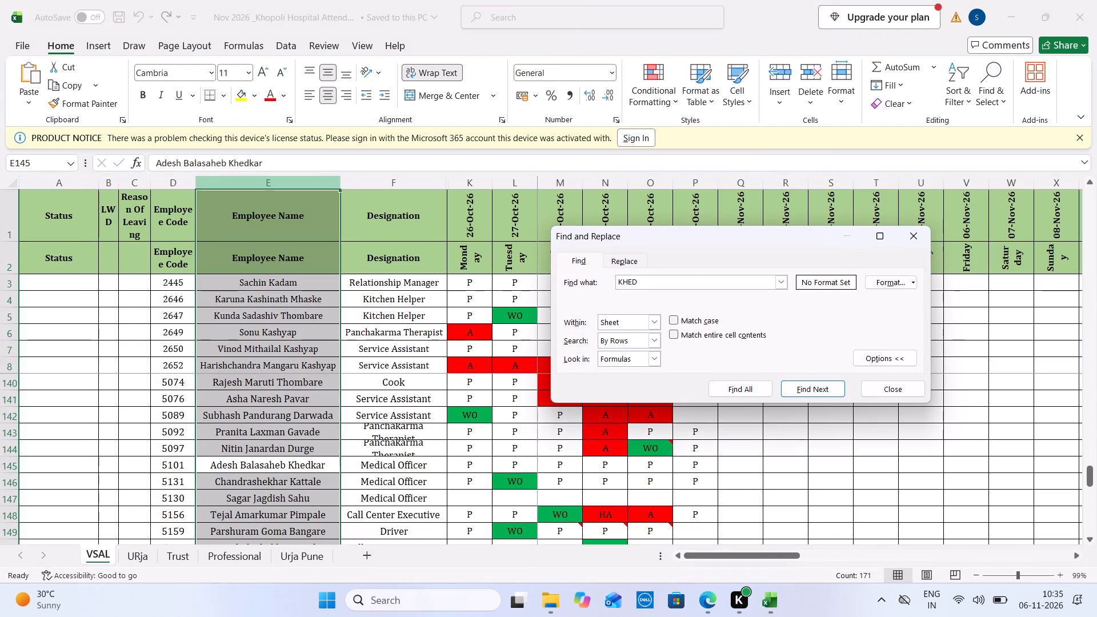
left_click(919, 234)
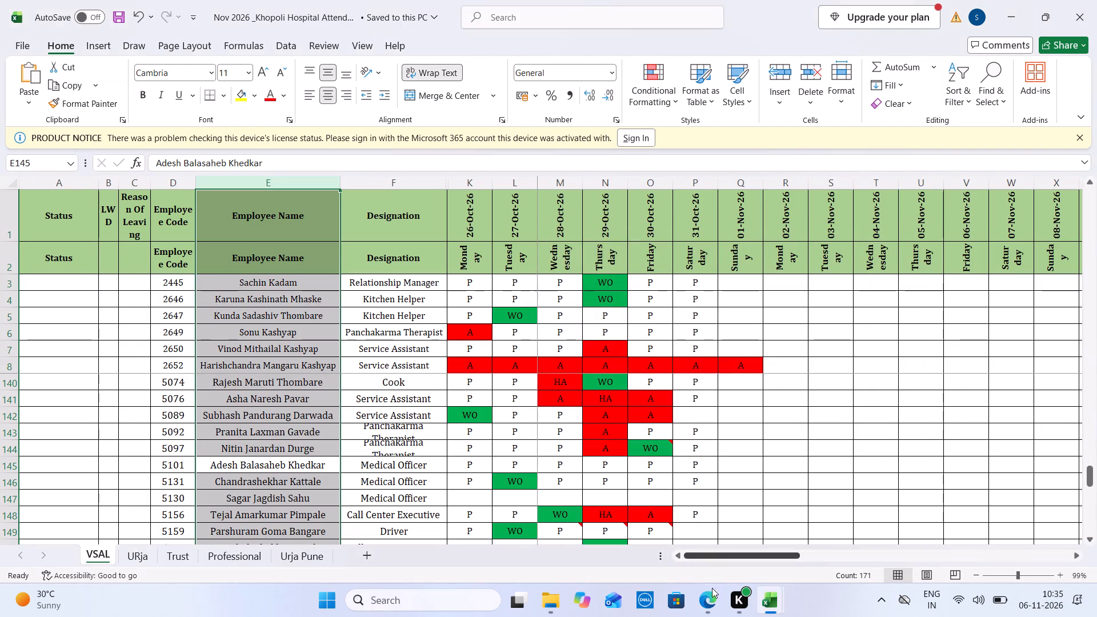
left_click(711, 603)
left_click(142, 189)
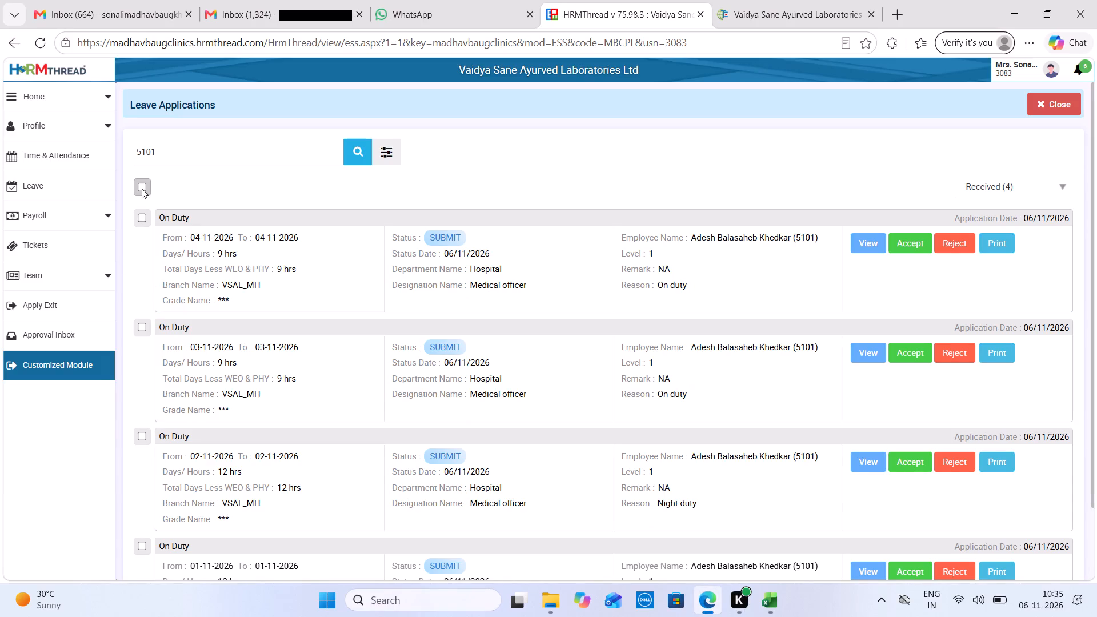
left_click(1096, 586)
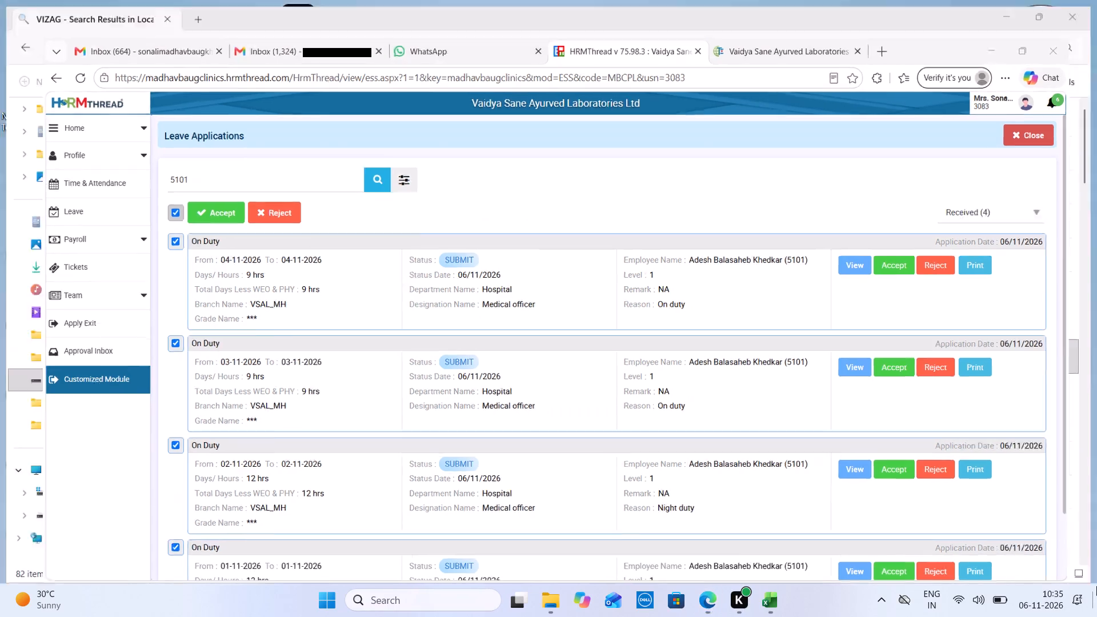
left_click(708, 600)
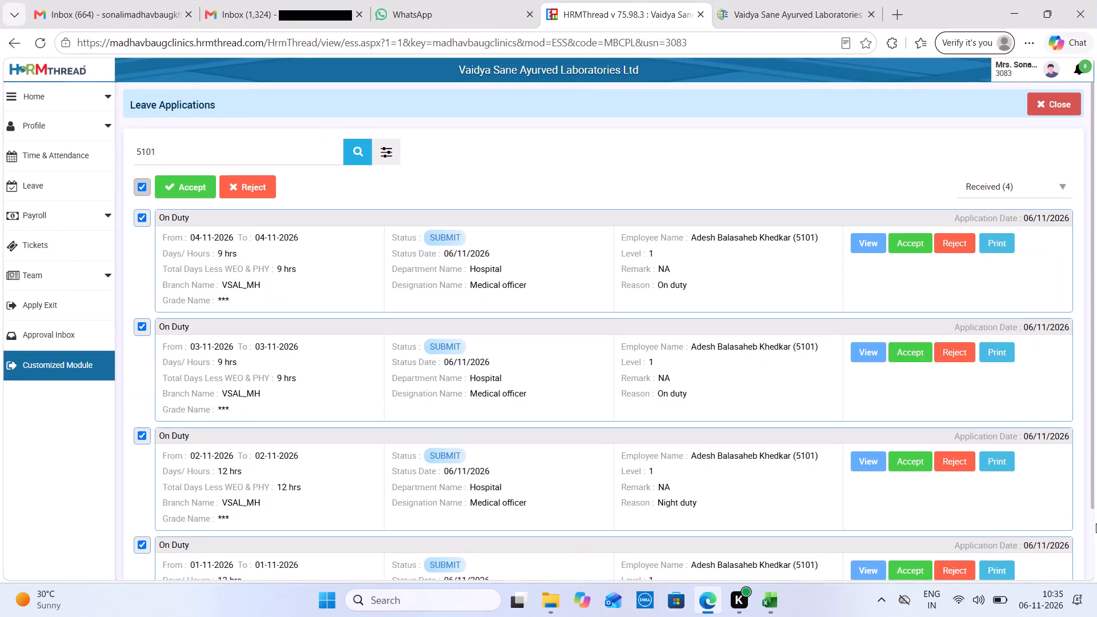
left_click(1094, 534)
left_click(1096, 554)
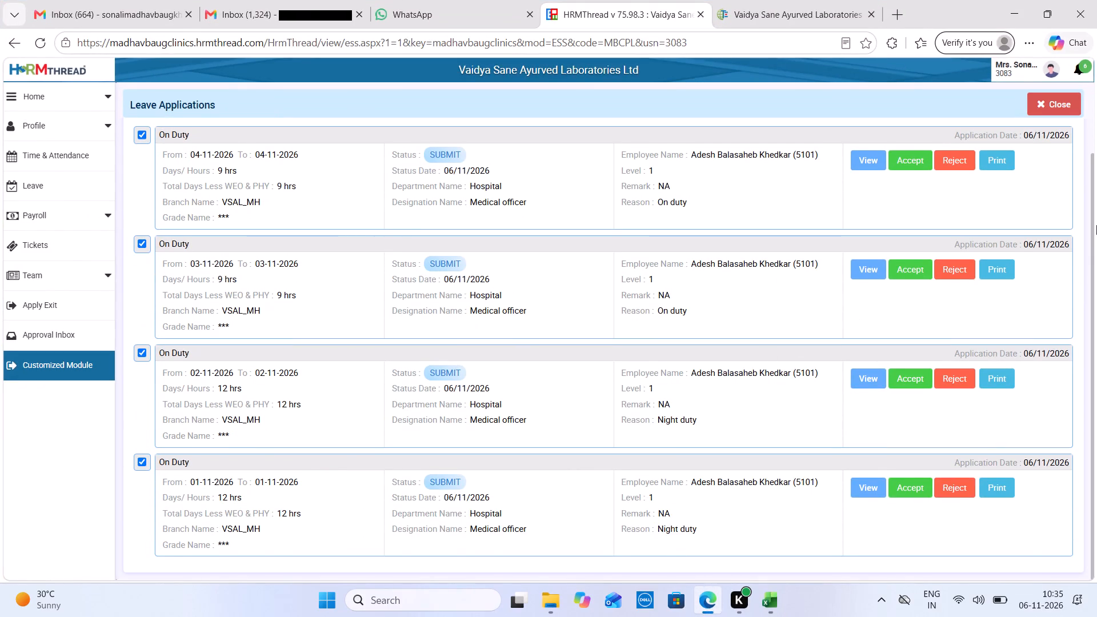
left_click(1096, 144)
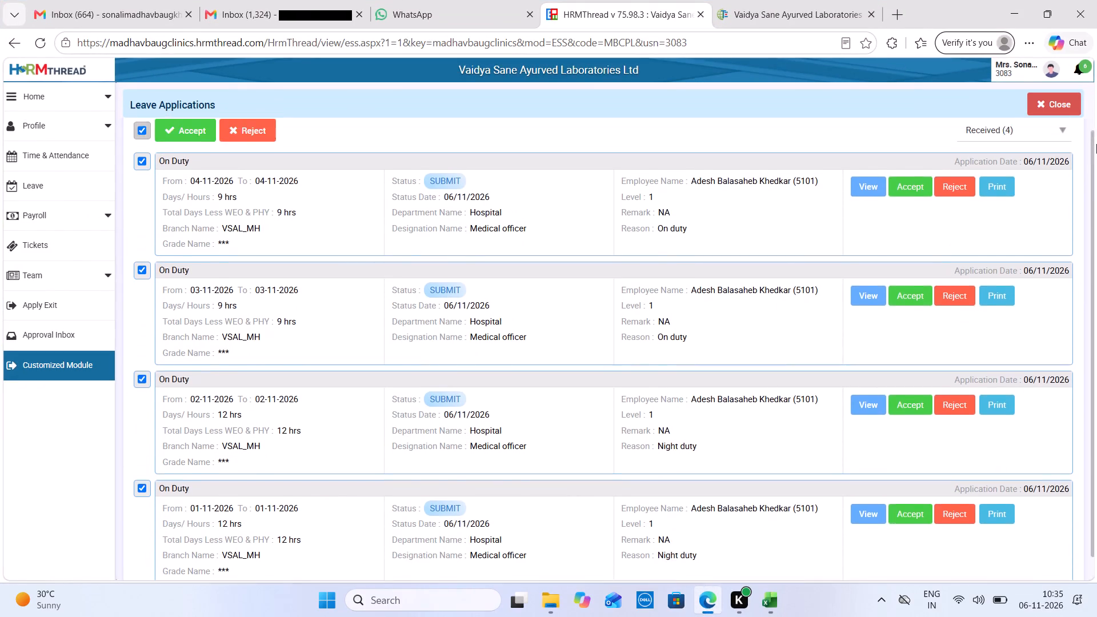
left_click(185, 186)
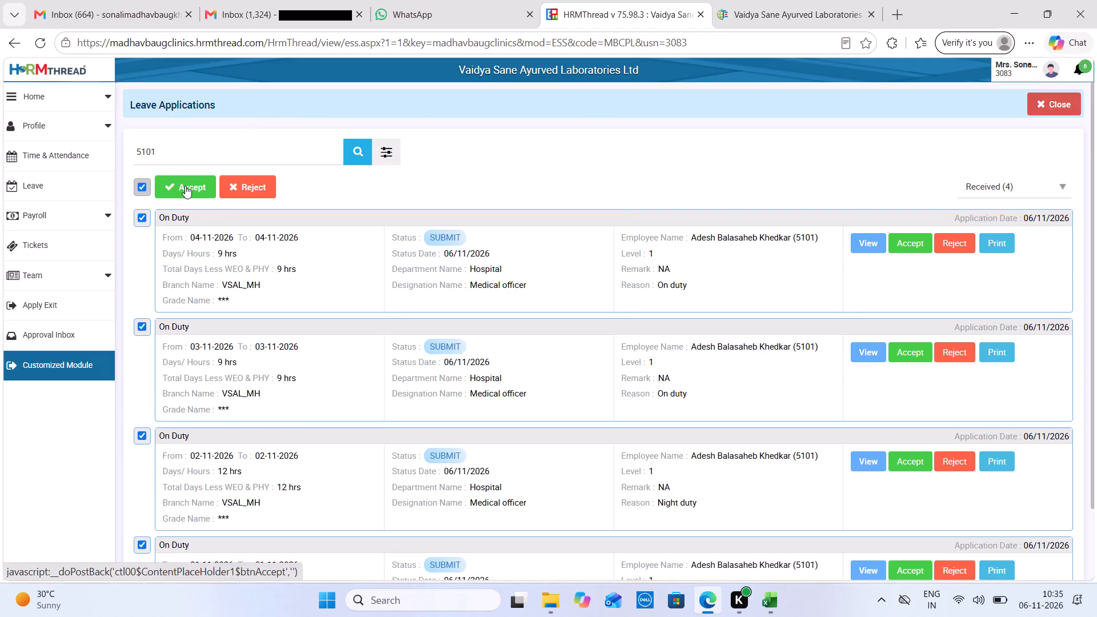
left_click(643, 266)
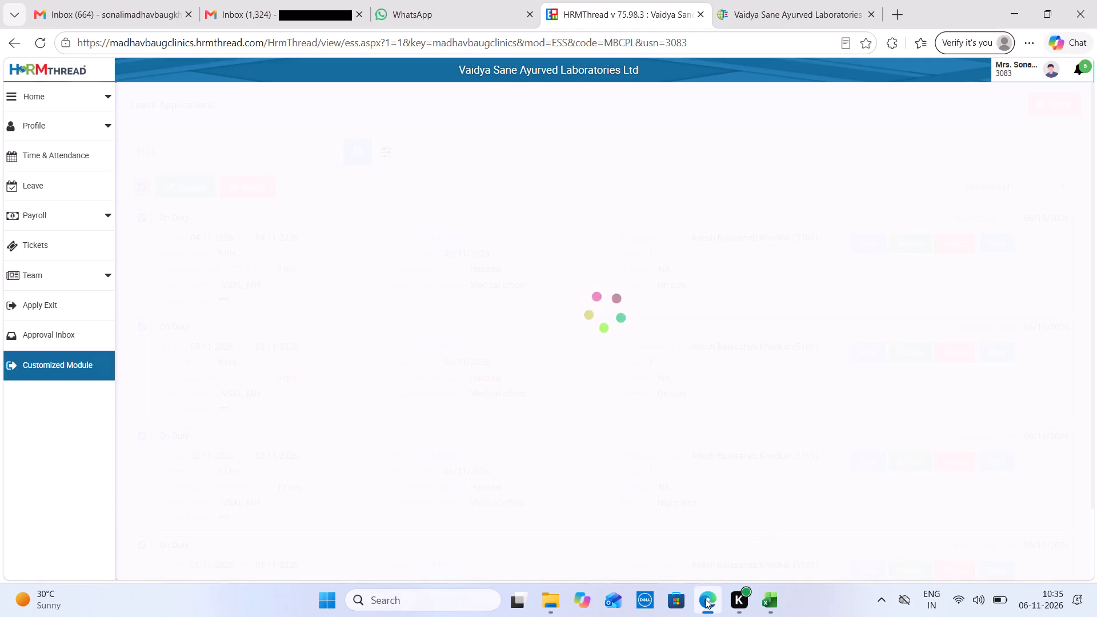
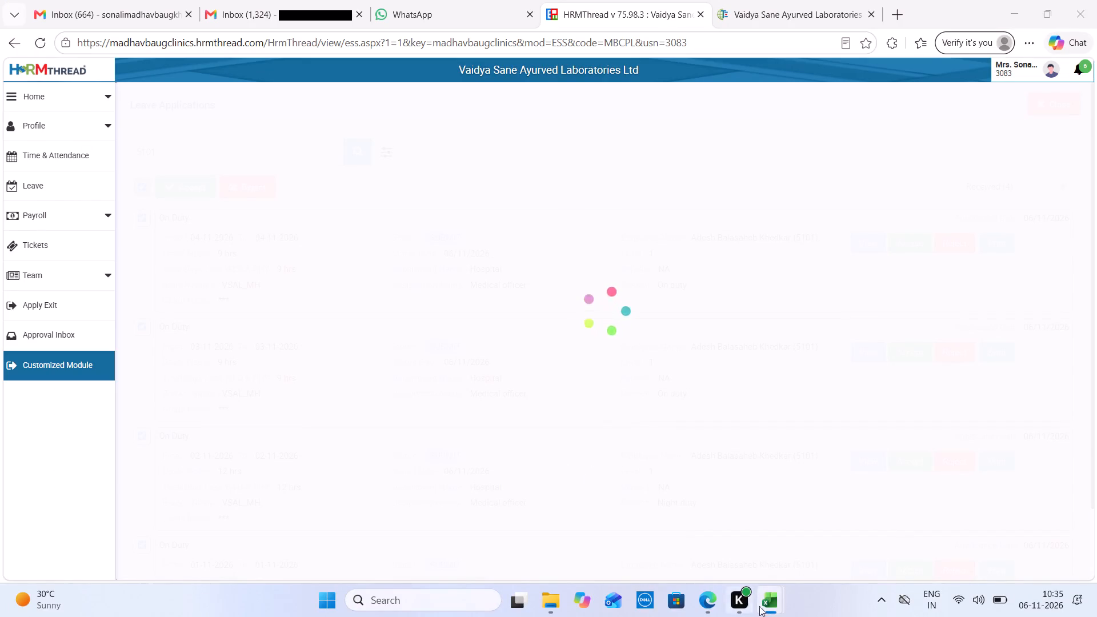
left_click(720, 540)
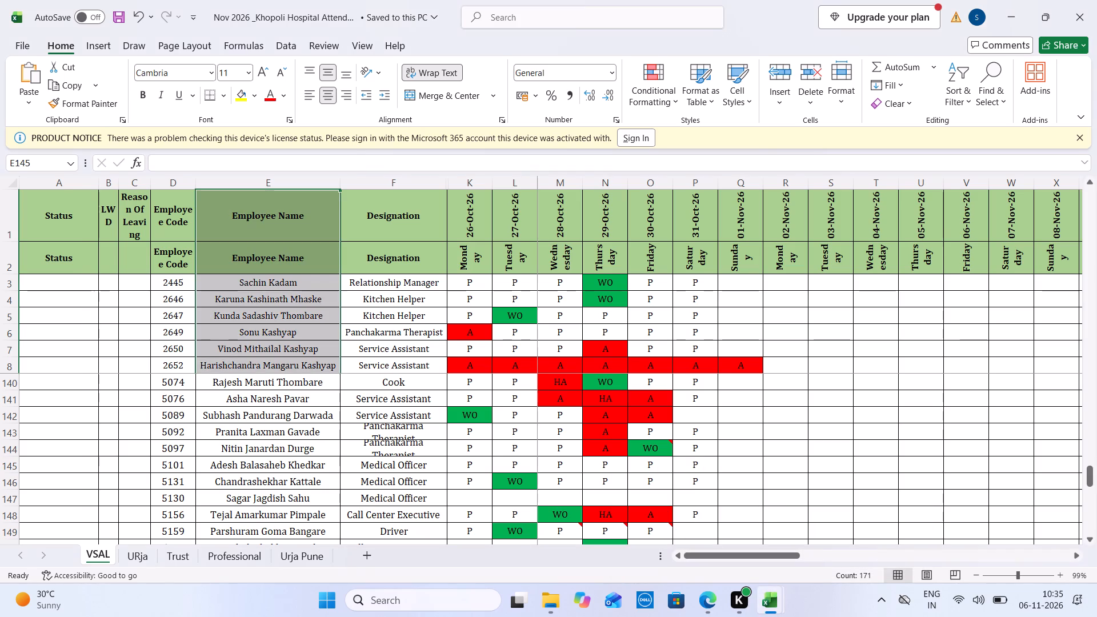
left_click(736, 464)
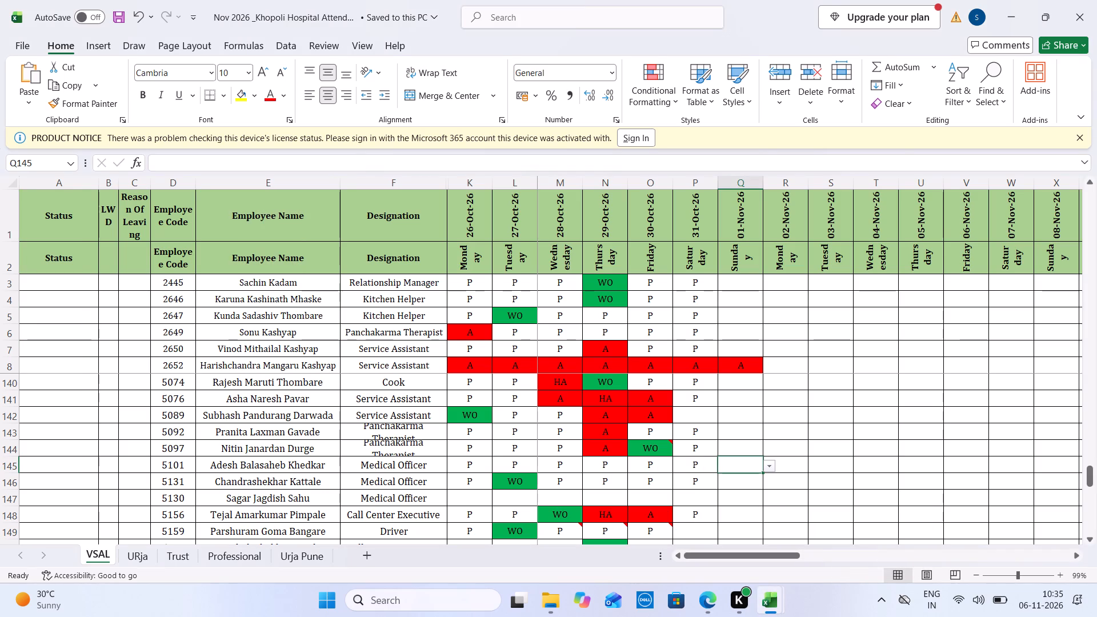
left_click(659, 530)
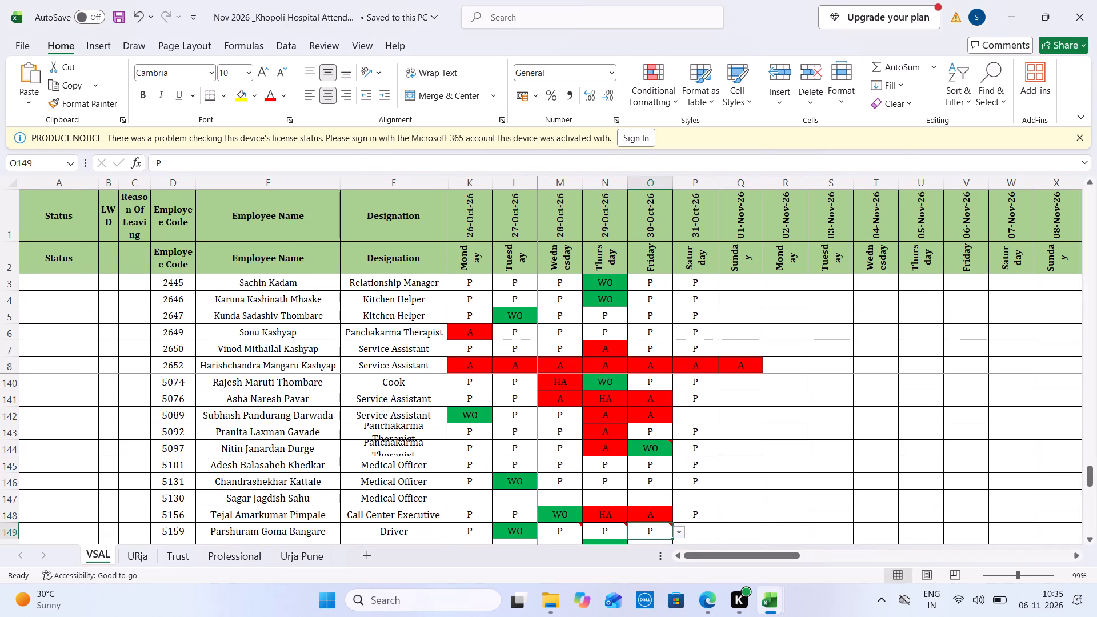
key("ctrl+c")
left_click(746, 446)
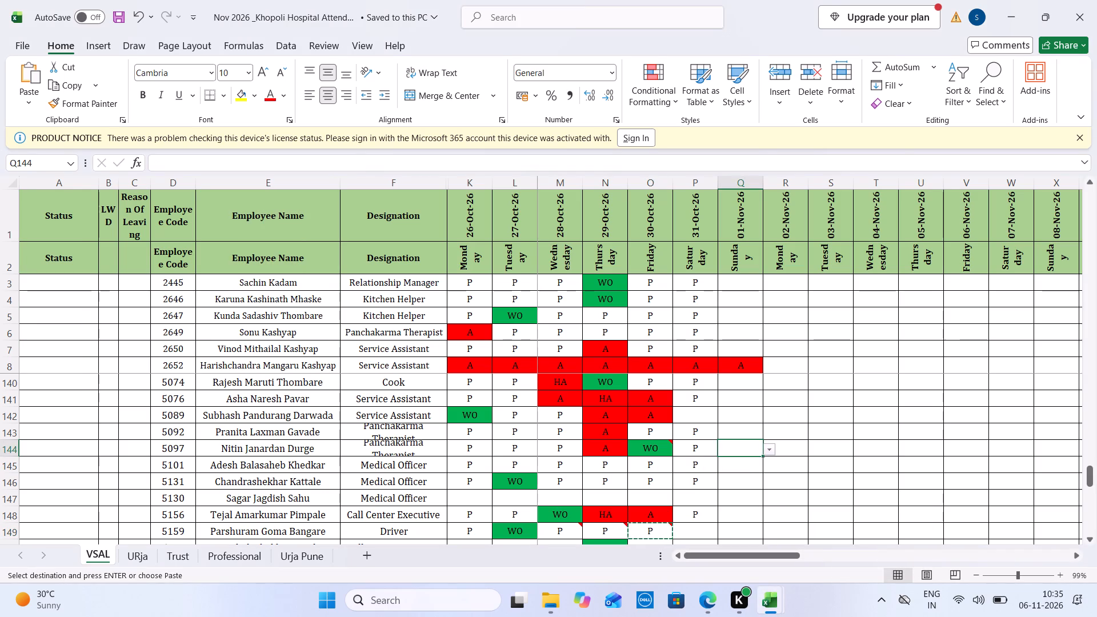
key("Down")
key("ctrl+v")
key("Right")
key("ctrl+v")
key("Right")
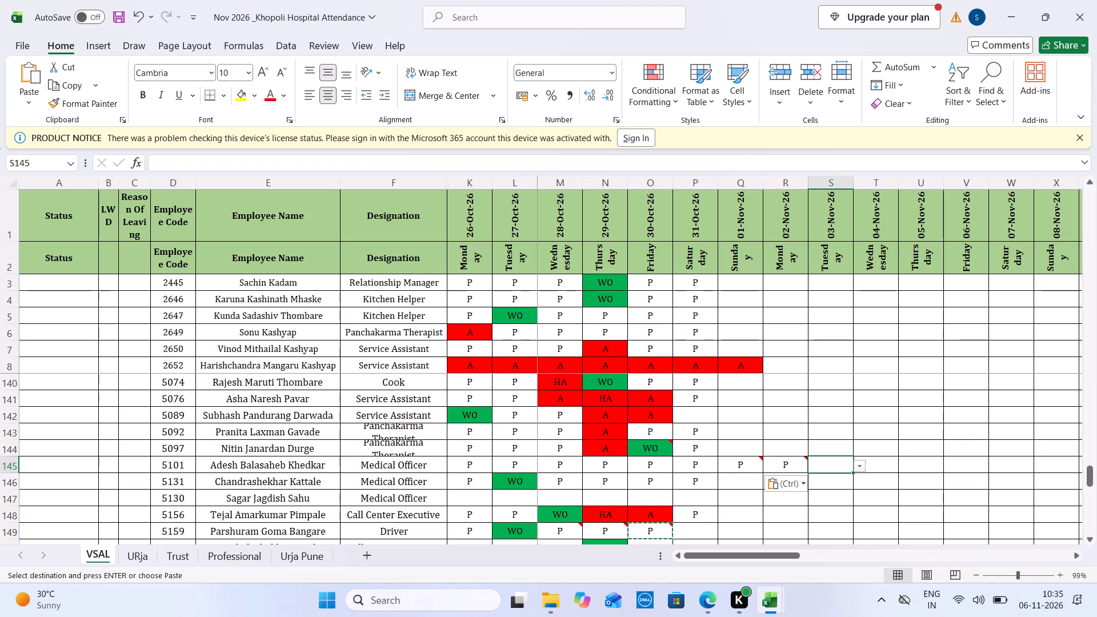
key("p")
key("Tab")
key("p")
key("ctrl+s")
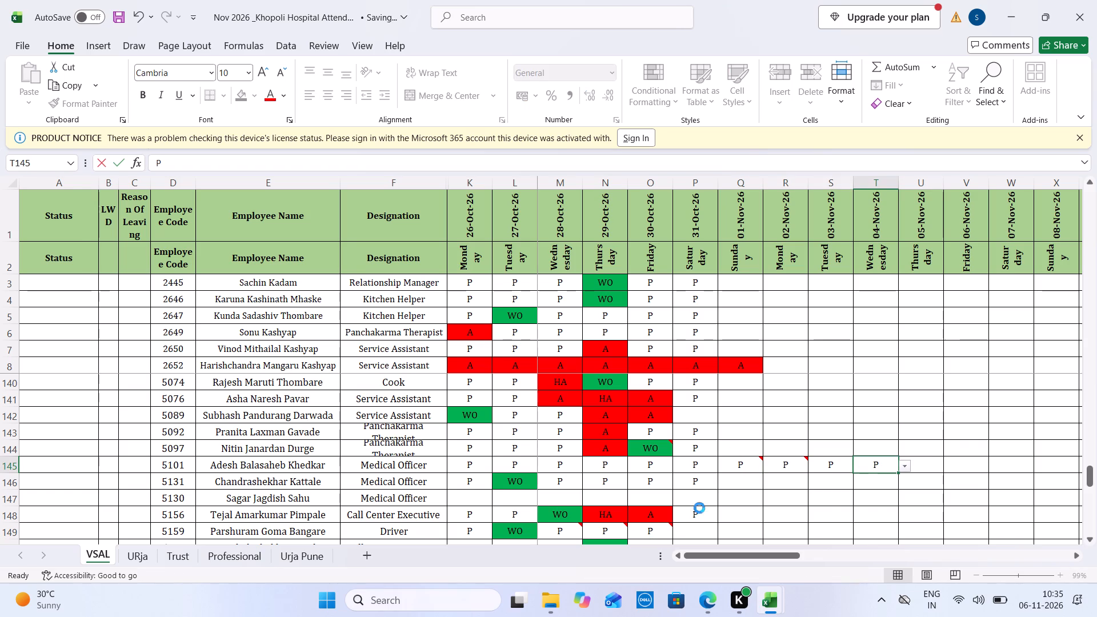
Back in HRMThread, clear the employee code search and list all received leave applications.
left_click(716, 608)
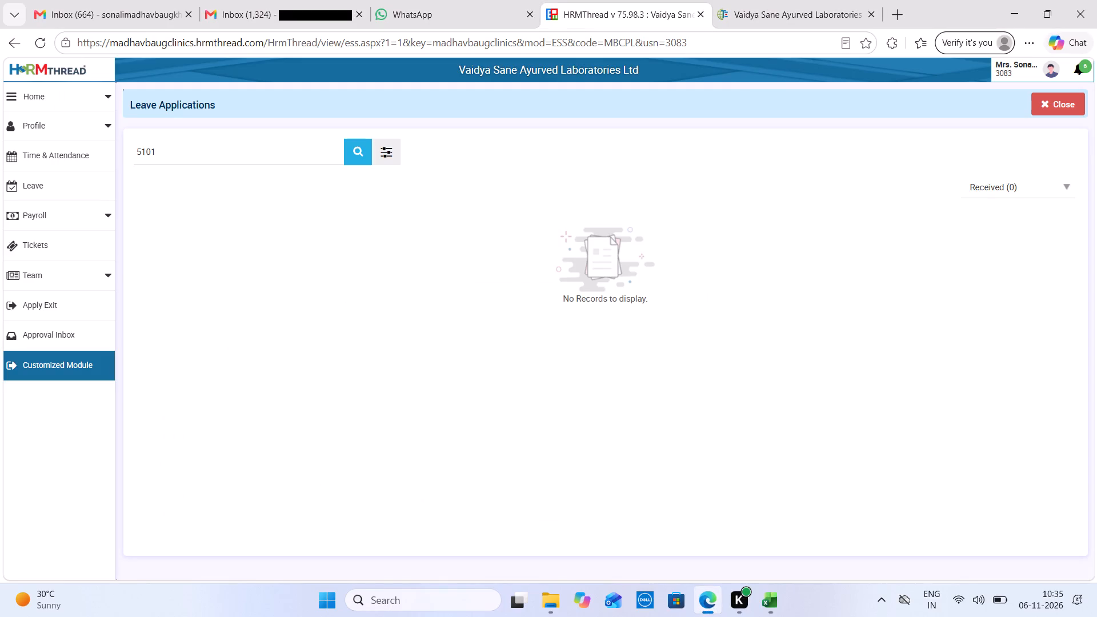
double_click(277, 157)
key("BackSpace")
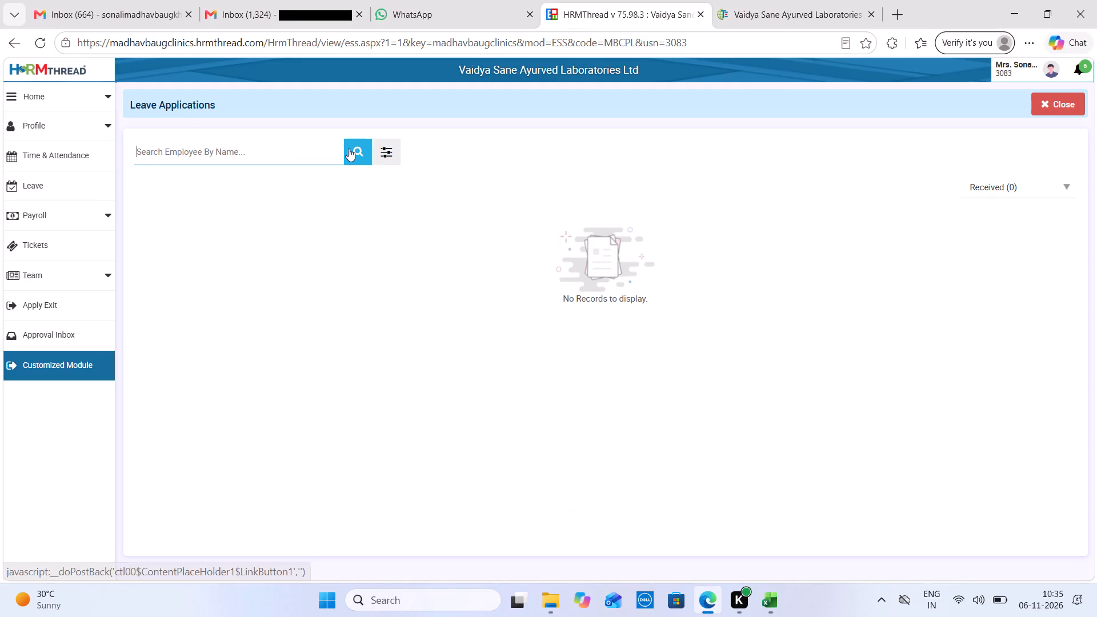
left_click(349, 149)
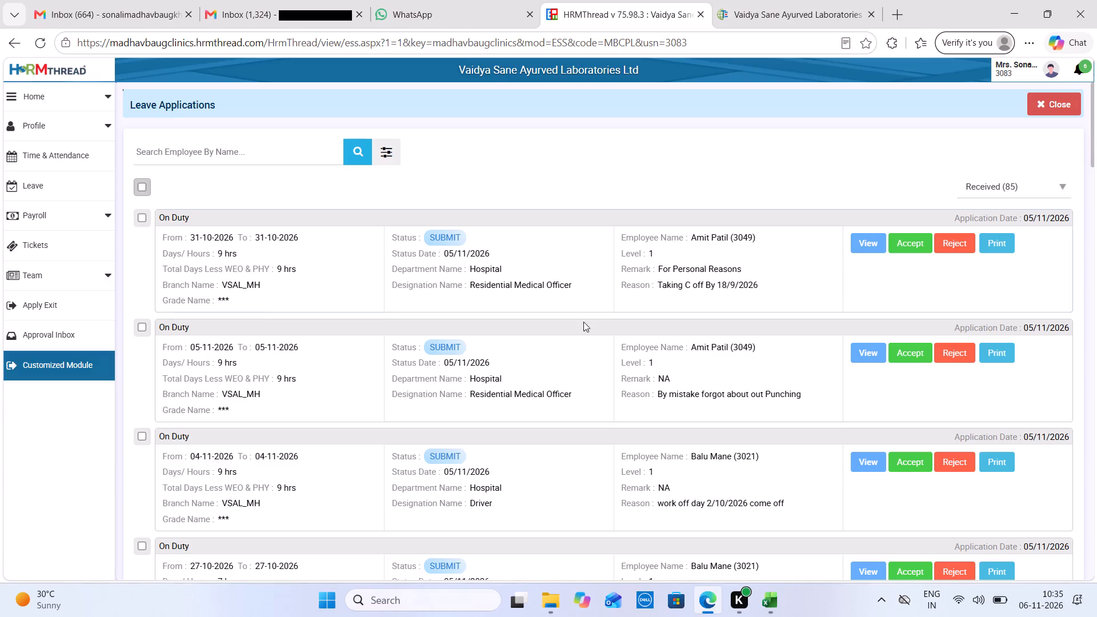
triple_click(711, 286)
key("ctrl+c")
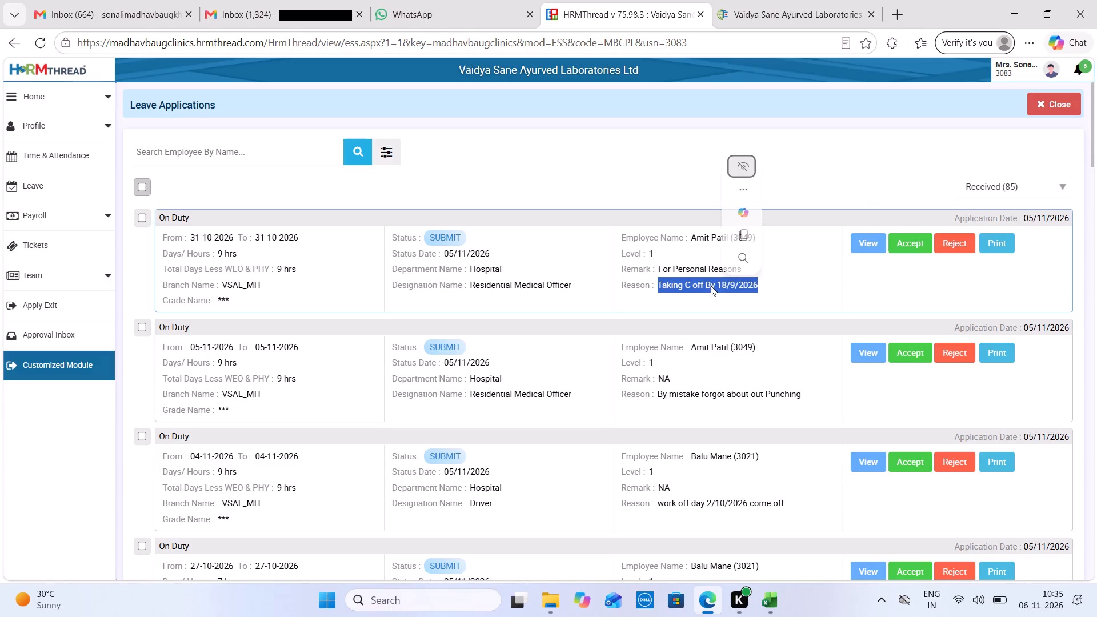
left_click(912, 242)
left_click(605, 266)
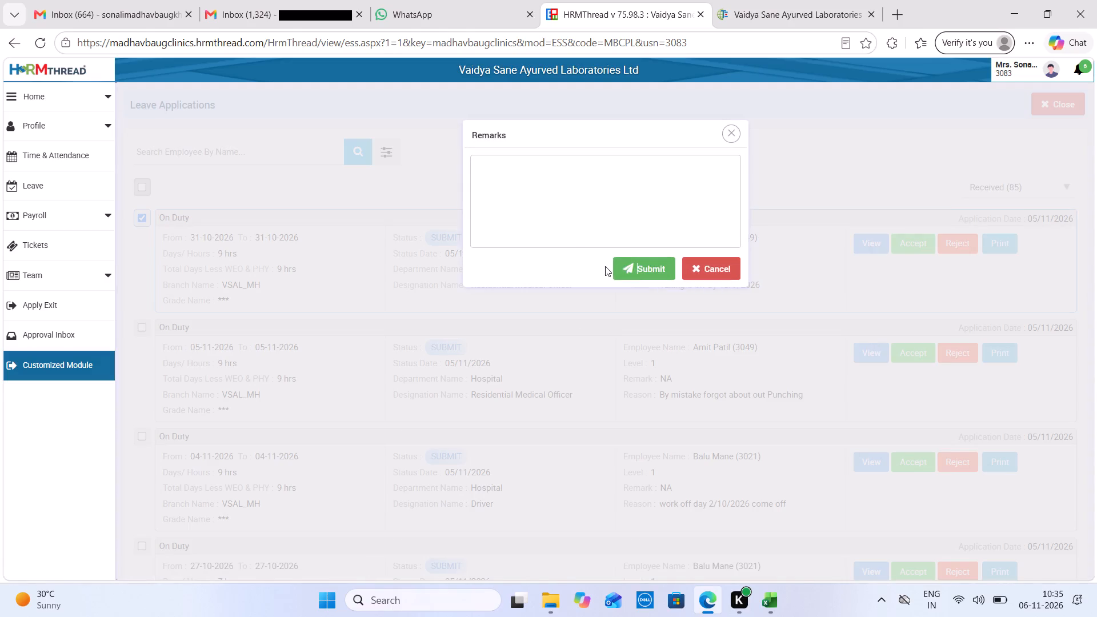
left_click(636, 266)
left_click(685, 535)
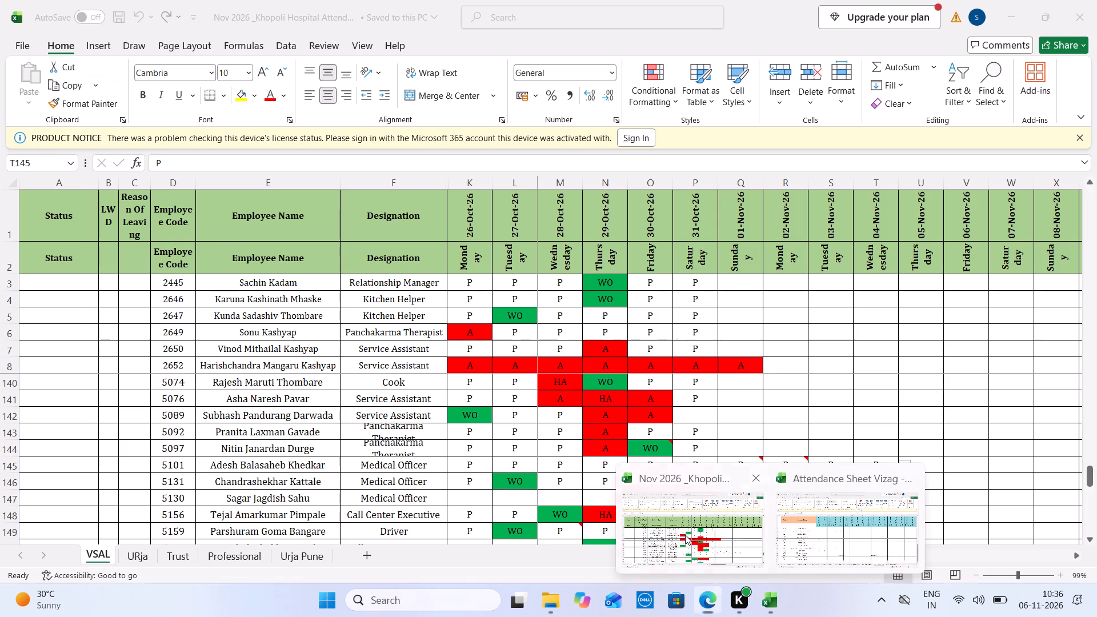
left_click(241, 186)
key("ctrl+f")
type("AMIT")
key("Return")
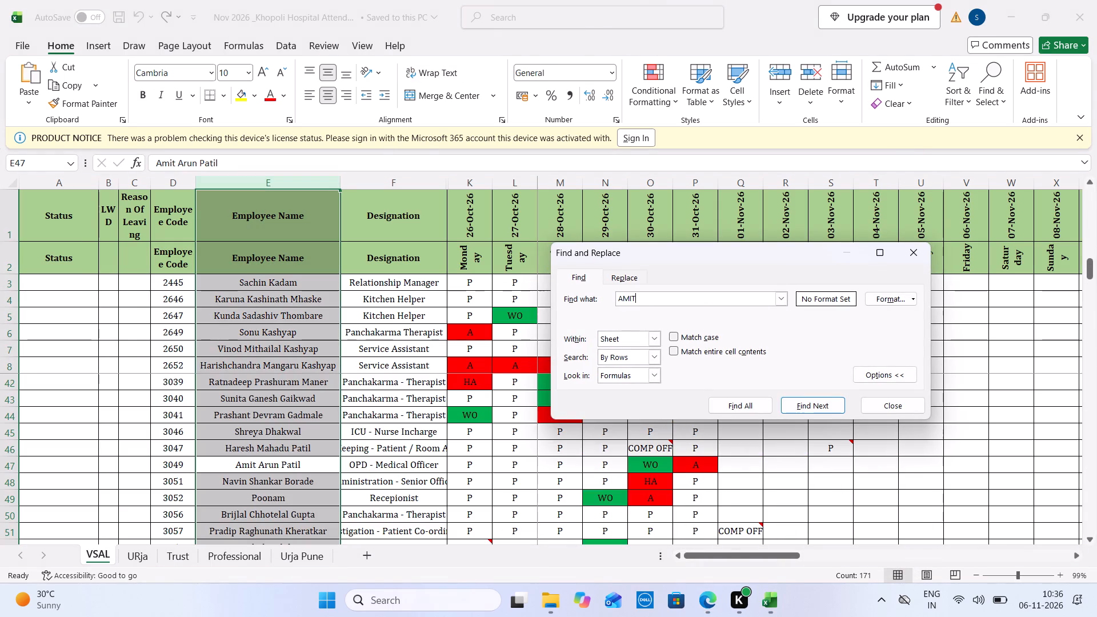
left_click(698, 466)
left_click(723, 465)
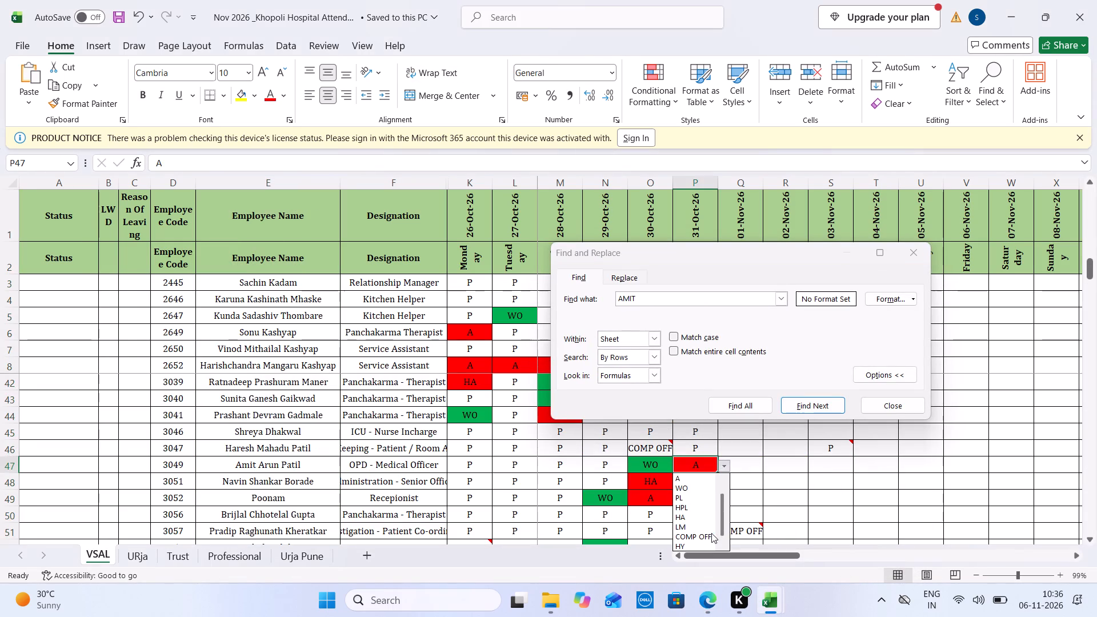
left_click(711, 533)
right_click(705, 459)
left_click(780, 339)
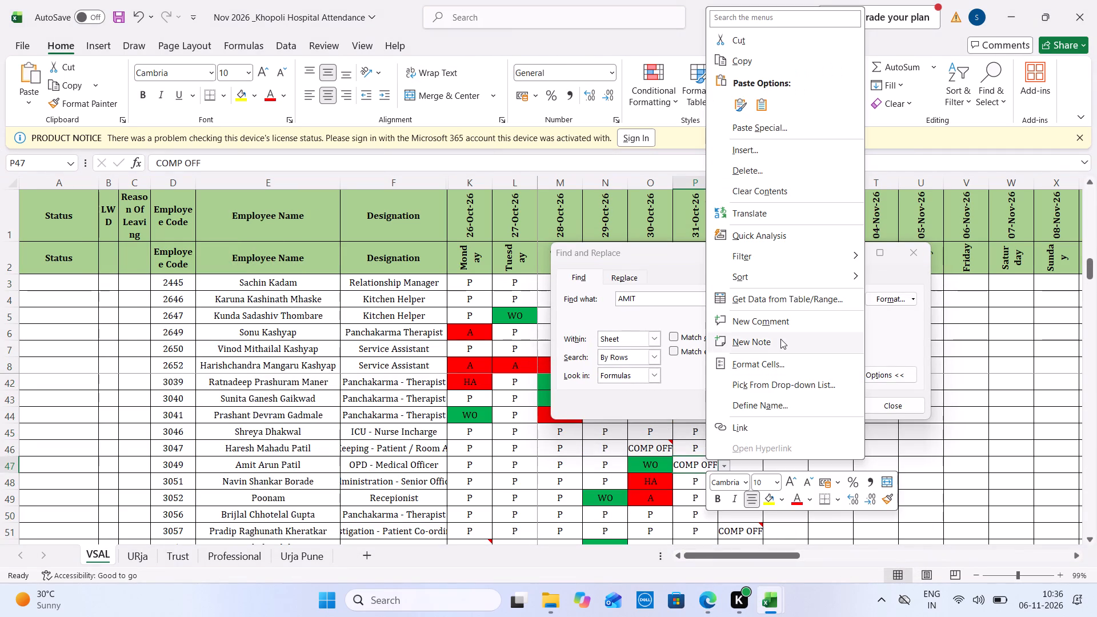
key("ctrl+v")
left_click(649, 527)
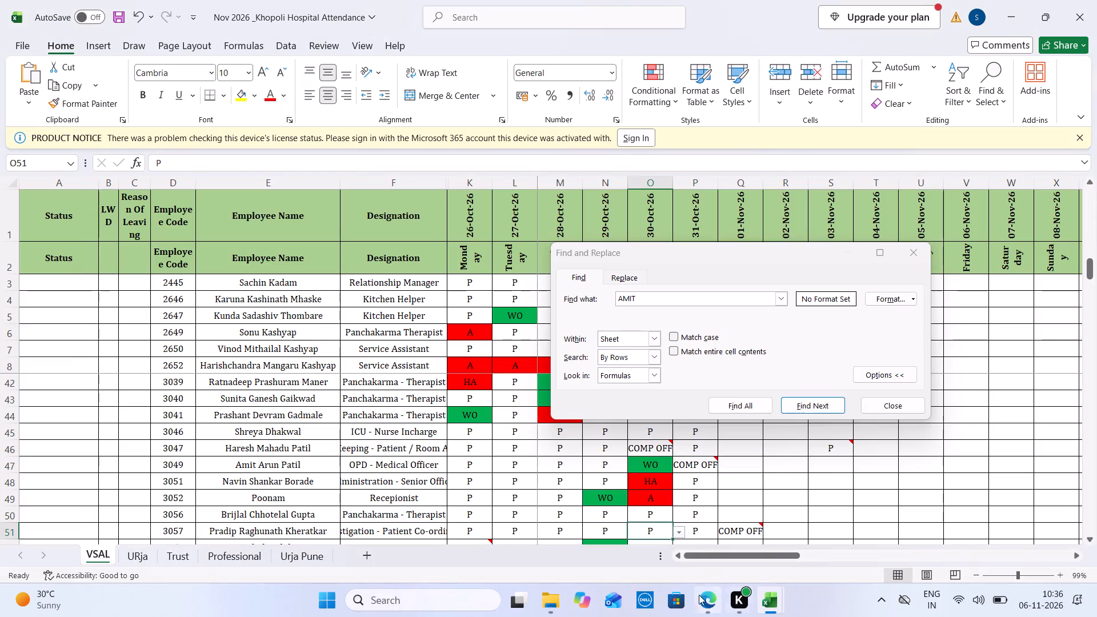
left_click(702, 604)
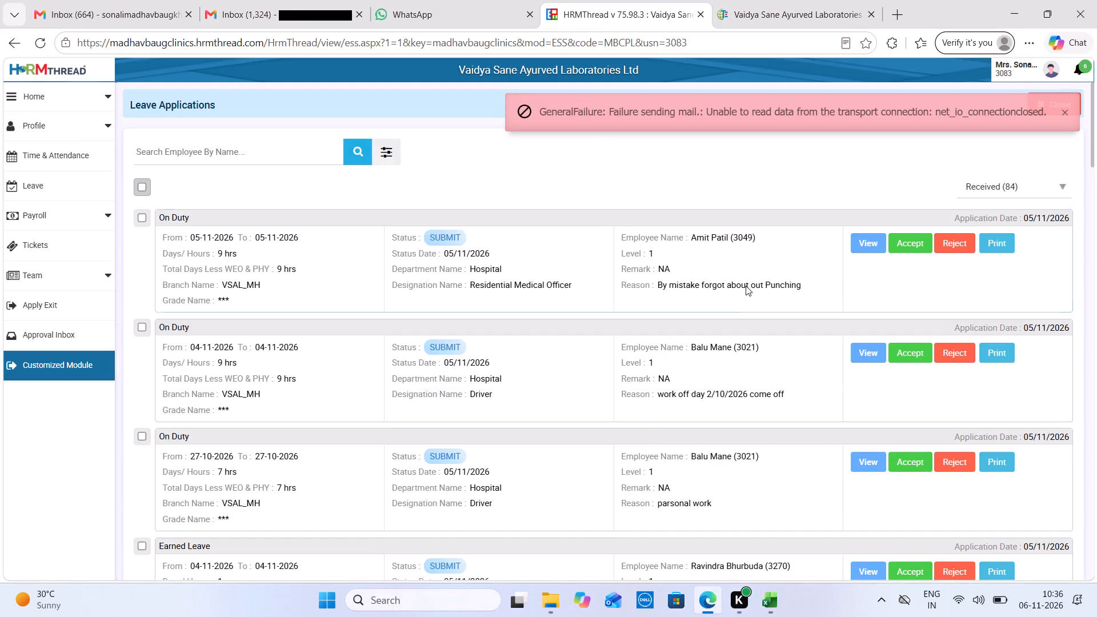
left_click(908, 239)
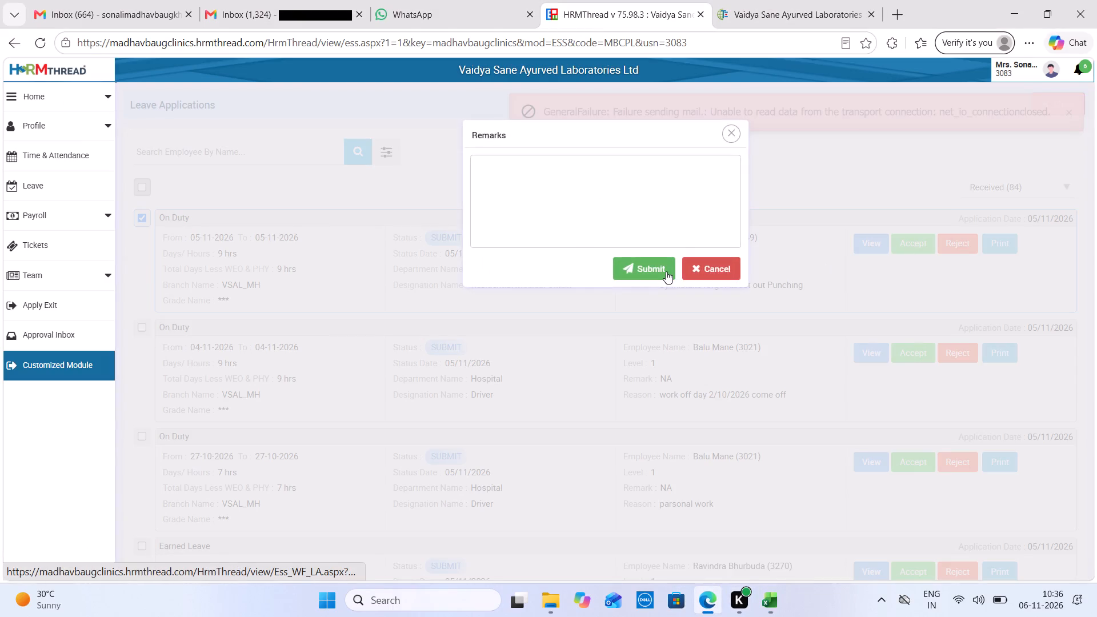
left_click(666, 271)
left_click(713, 600)
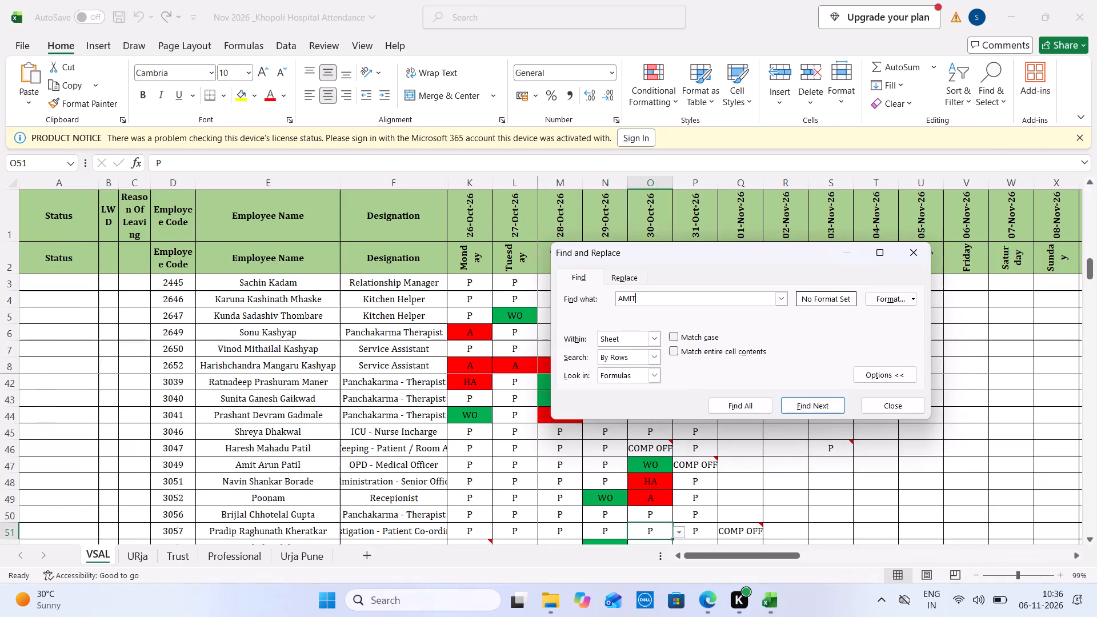
left_click(761, 467)
key("Right")
key("Right")
key("Right")
key("Right")
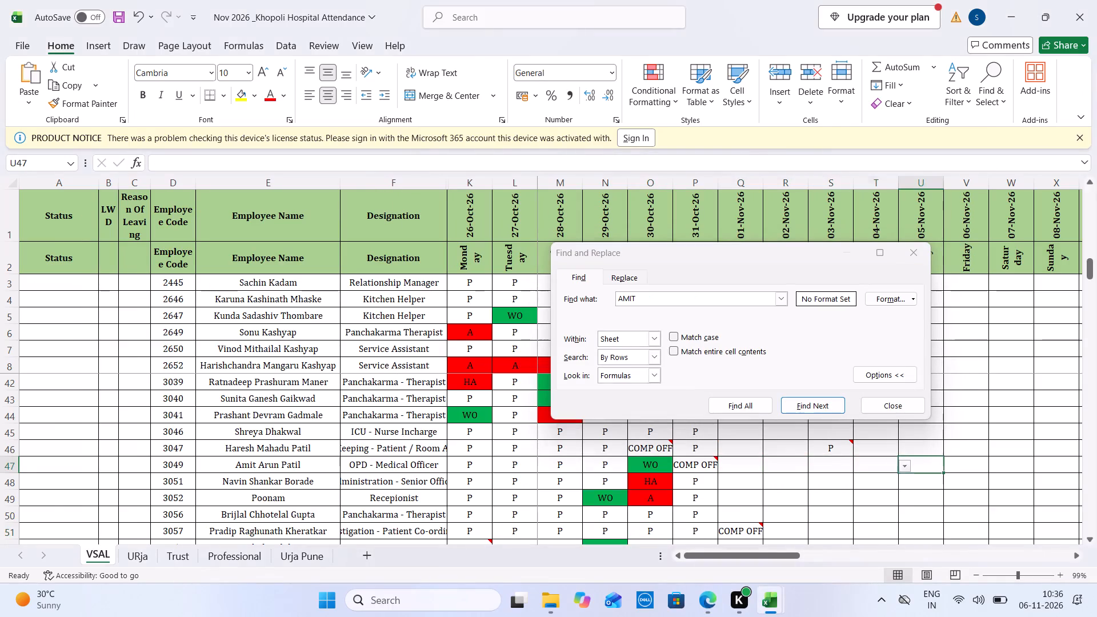
key("p")
key("ctrl+s")
left_click(705, 602)
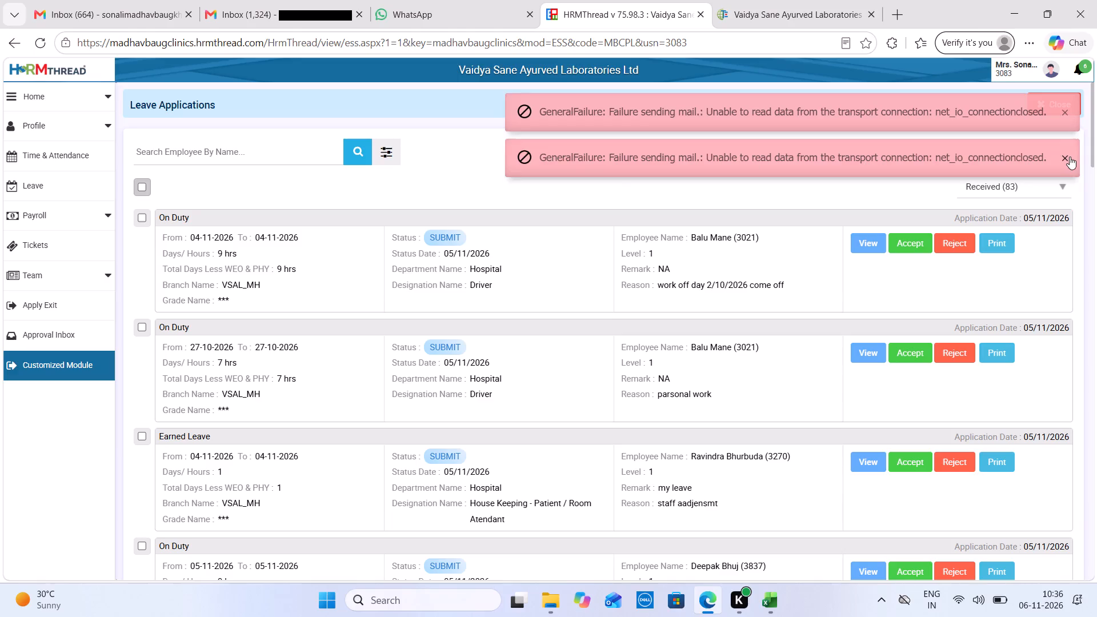
left_click(1070, 157)
left_click(1061, 118)
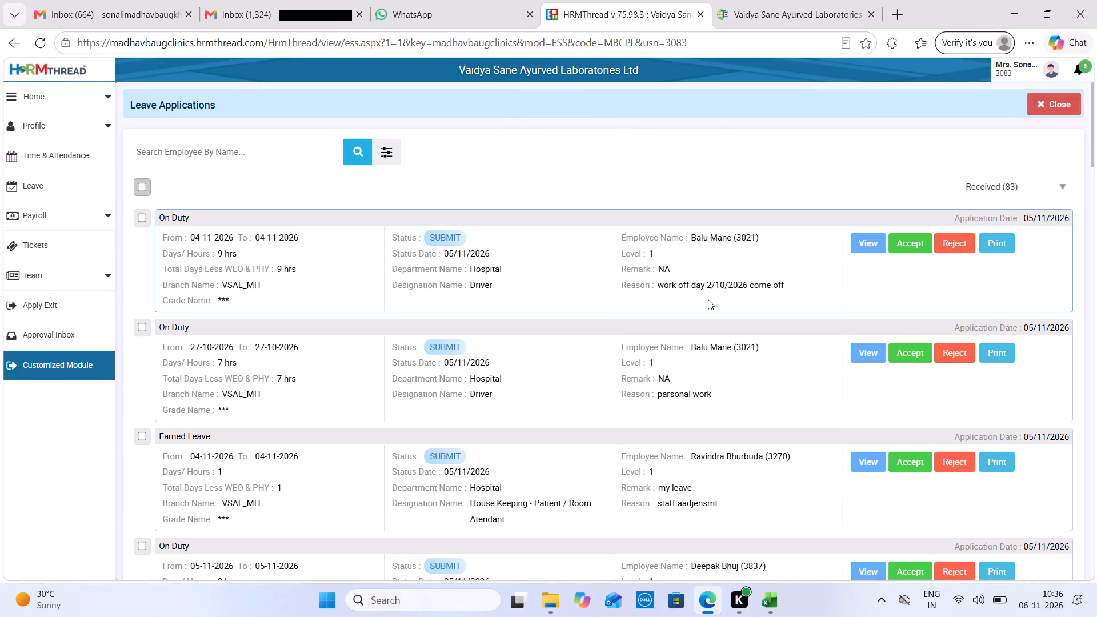
triple_click(728, 289)
key("ctrl+c")
left_click(913, 242)
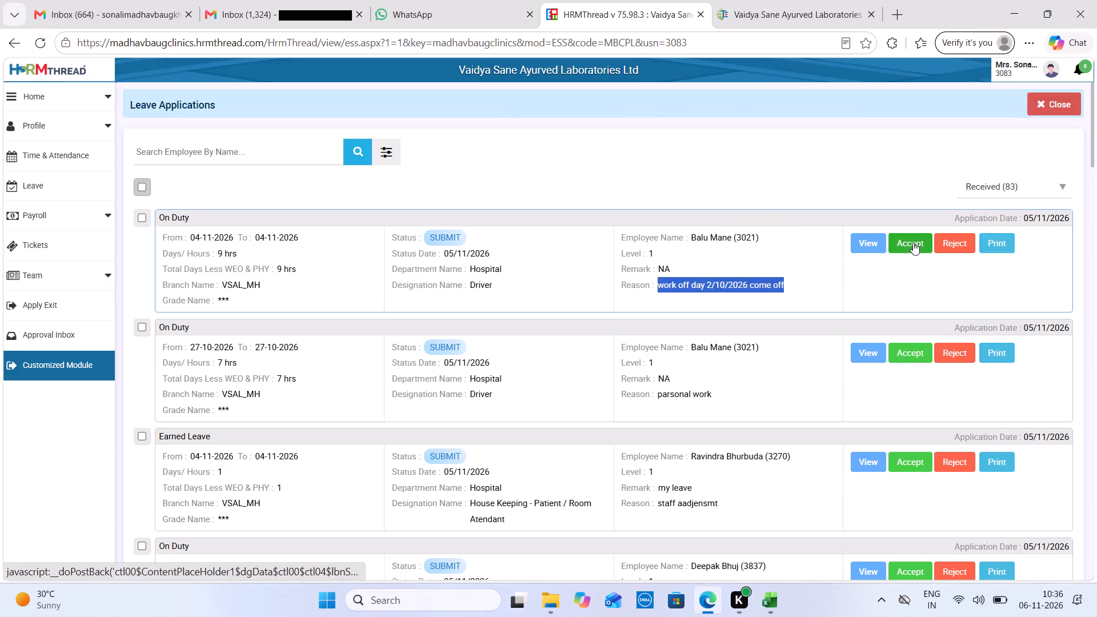
left_click(648, 266)
left_click(714, 604)
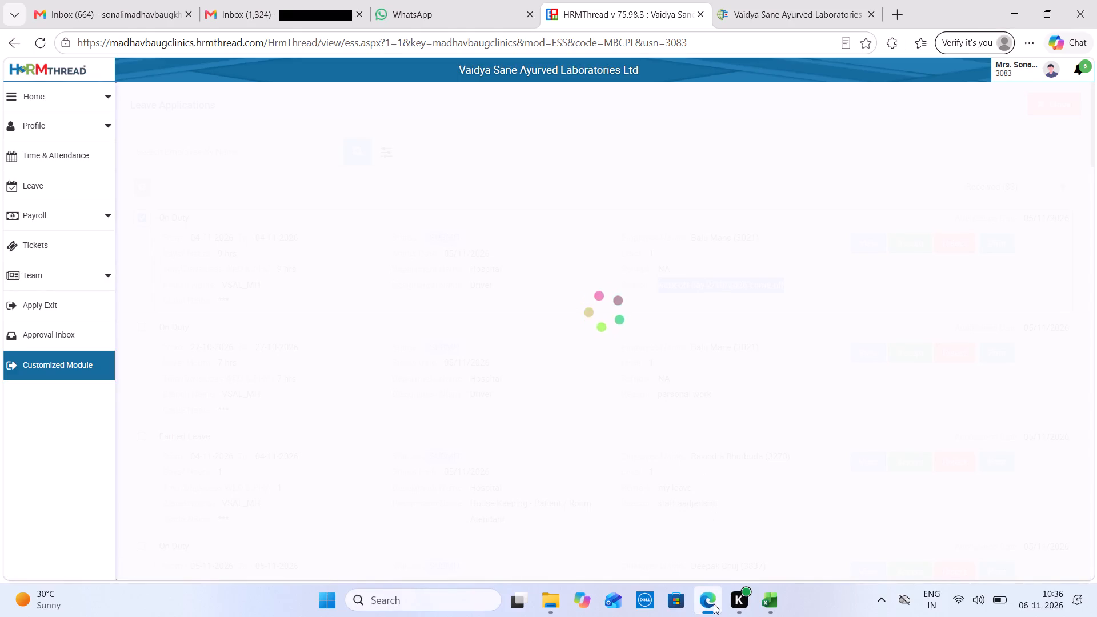
left_click(302, 189)
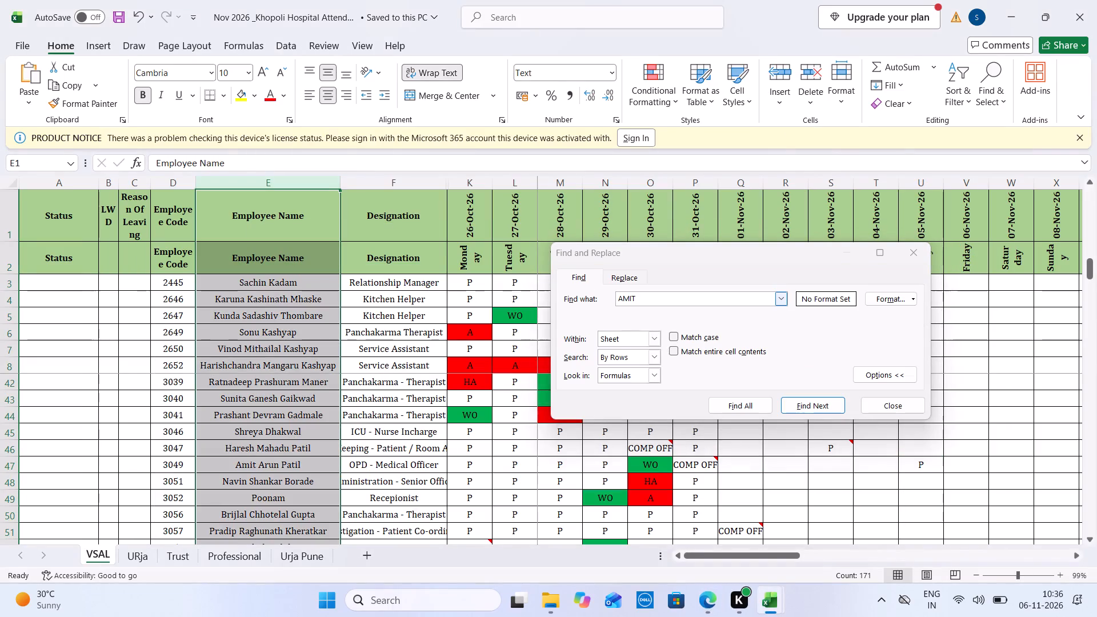
double_click(623, 295)
type("BALU")
key("Return")
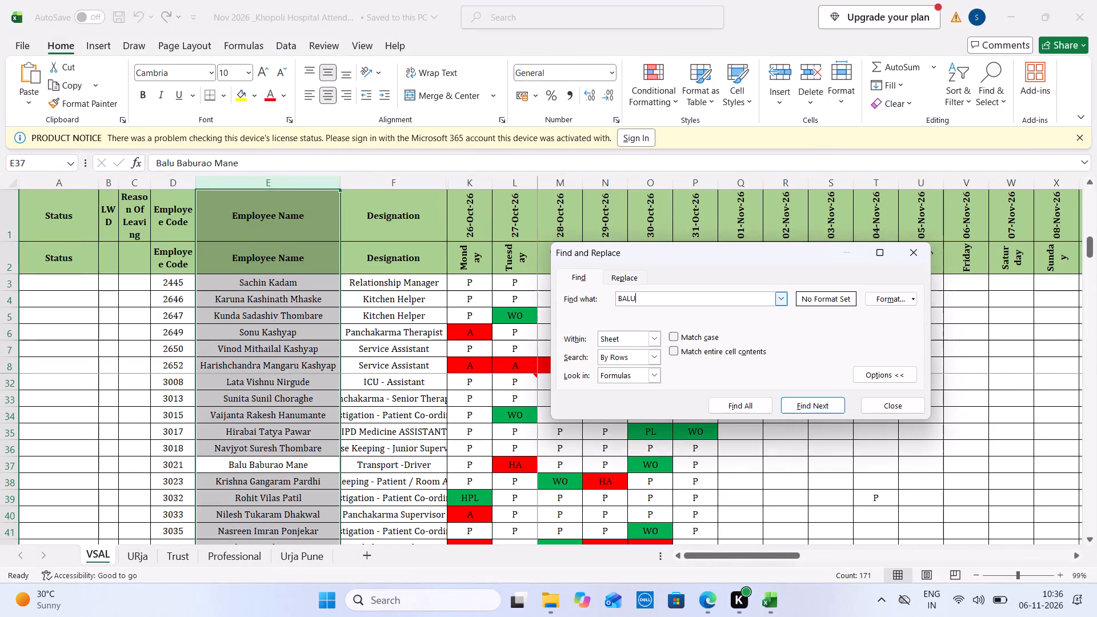
left_click(868, 460)
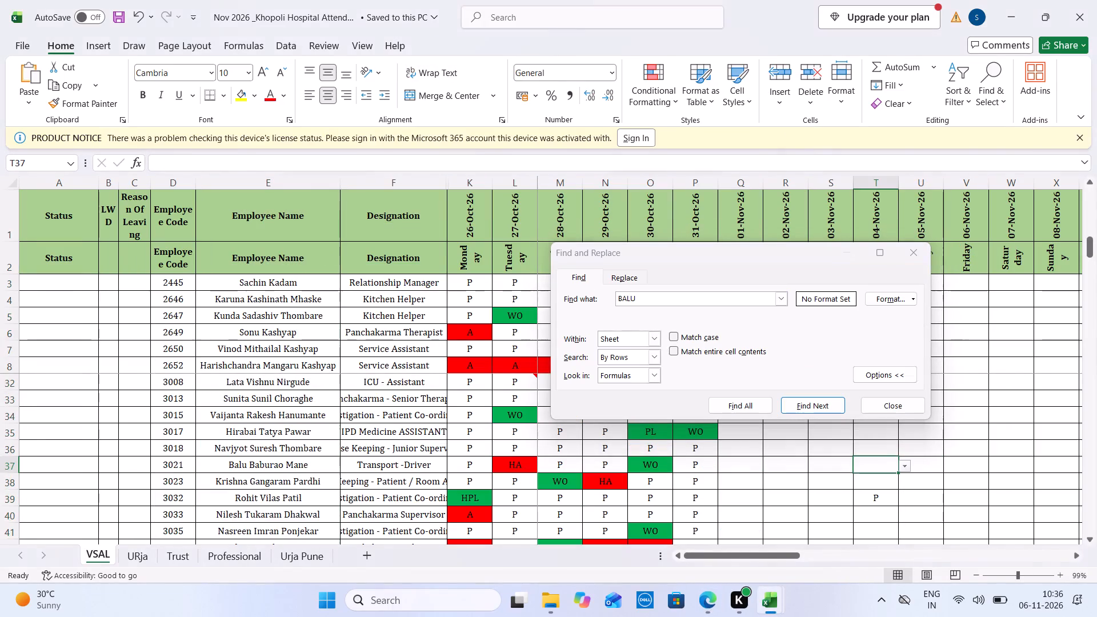
left_click(900, 465)
left_click(886, 550)
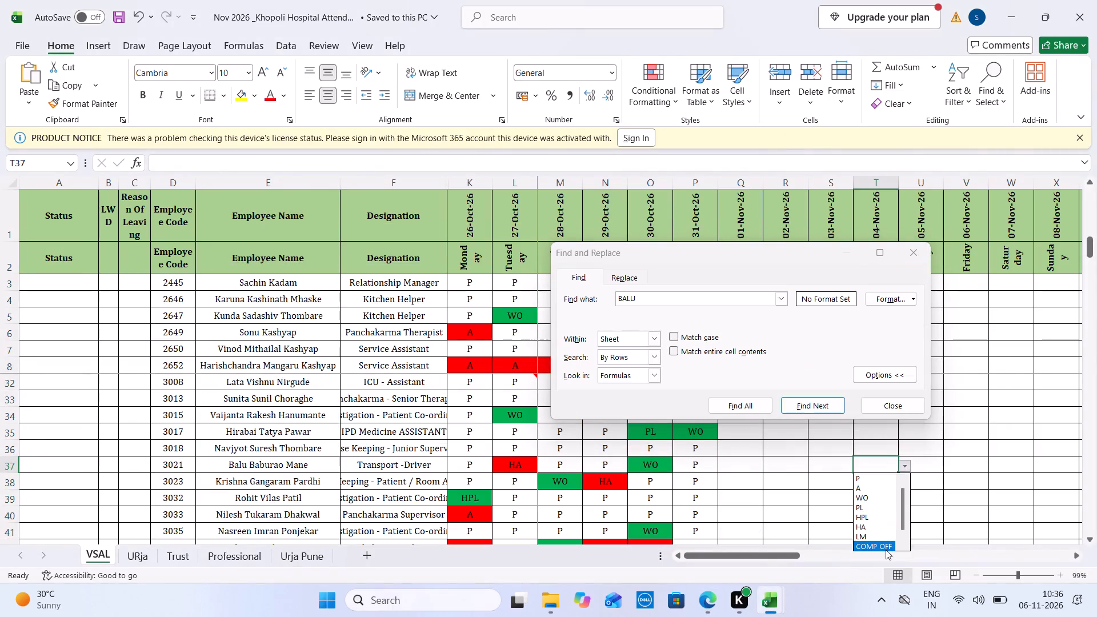
right_click(876, 462)
left_click(938, 346)
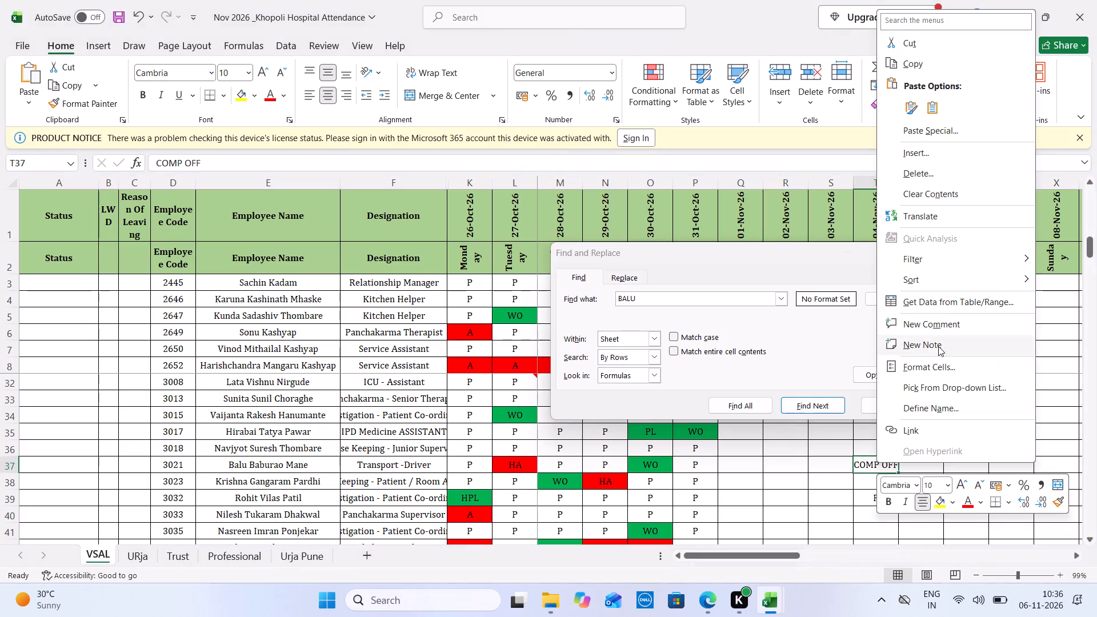
Add a note containing the copied text to the 04-Nov-26 COMP OFF entry in row 37 of the VSAL sheet.
key("ctrl+v")
left_click(855, 462)
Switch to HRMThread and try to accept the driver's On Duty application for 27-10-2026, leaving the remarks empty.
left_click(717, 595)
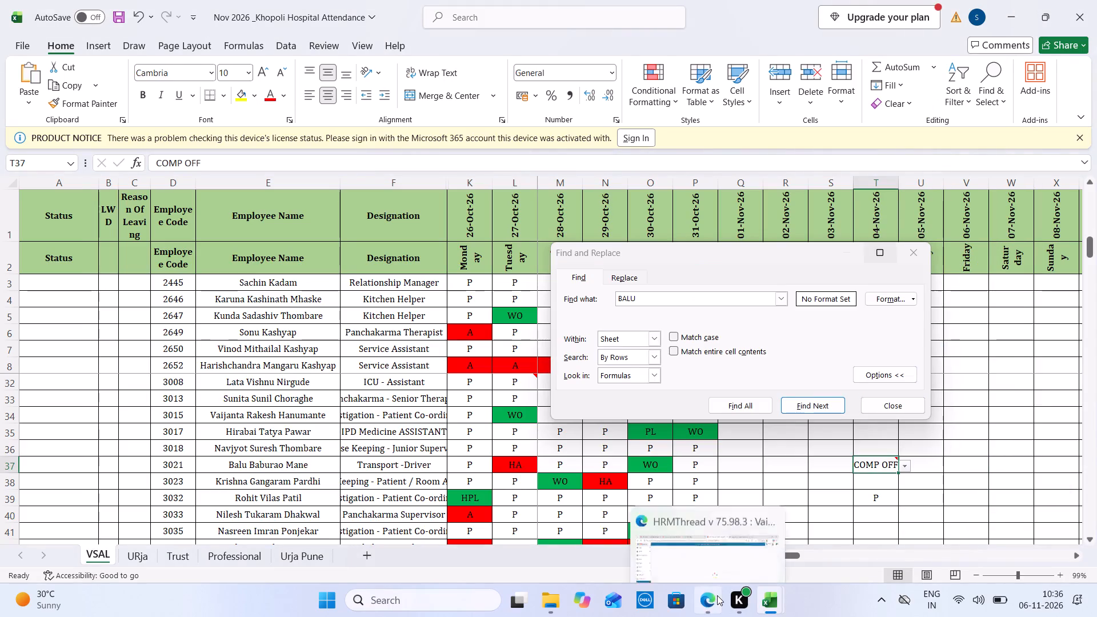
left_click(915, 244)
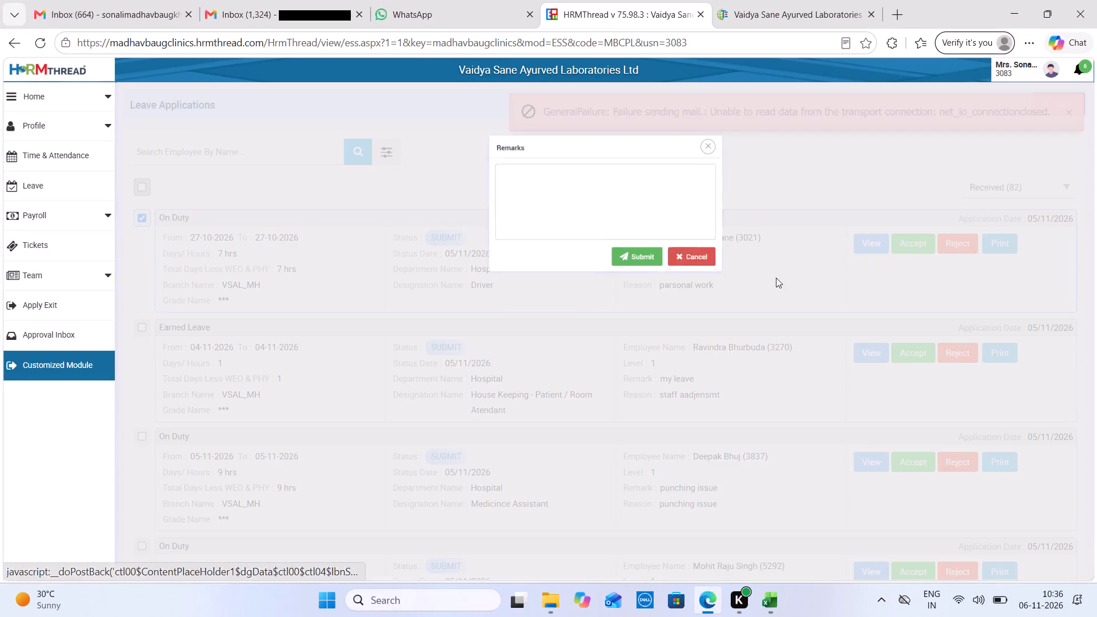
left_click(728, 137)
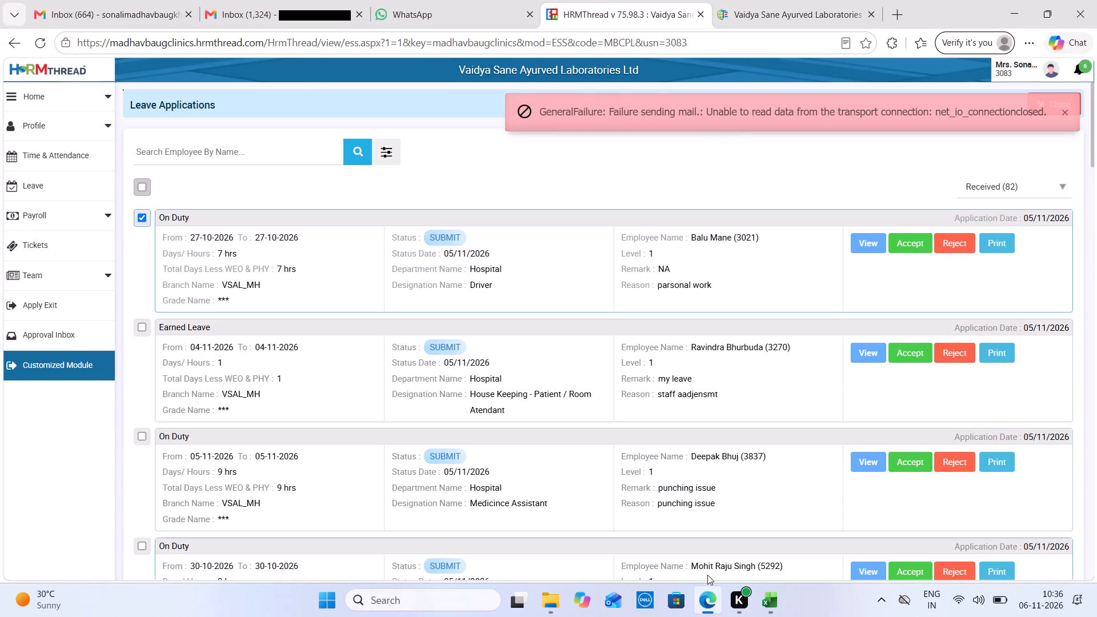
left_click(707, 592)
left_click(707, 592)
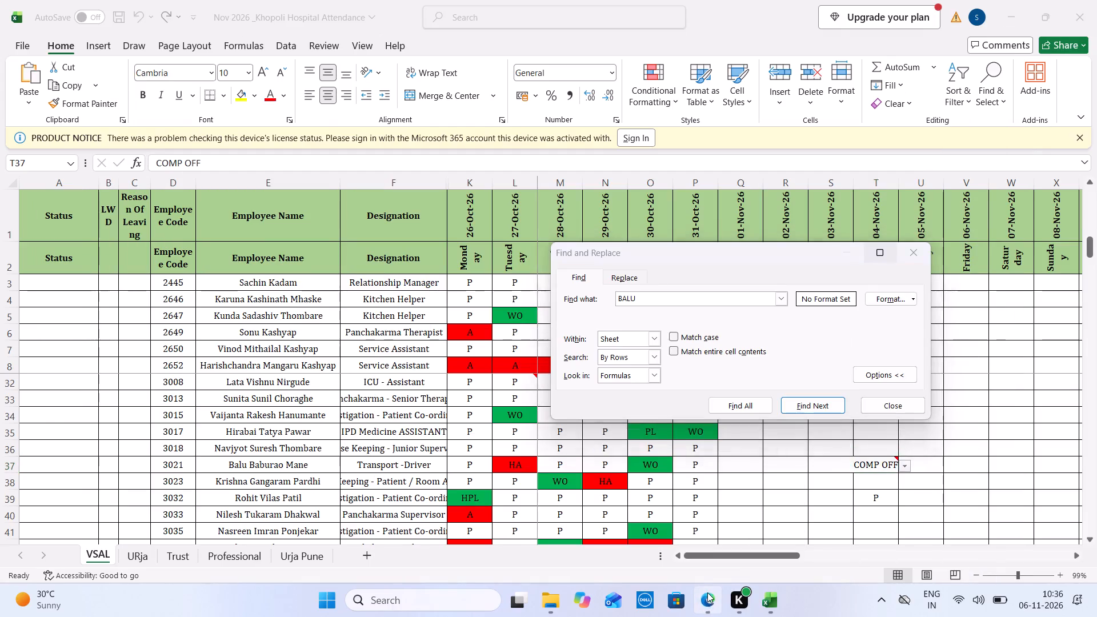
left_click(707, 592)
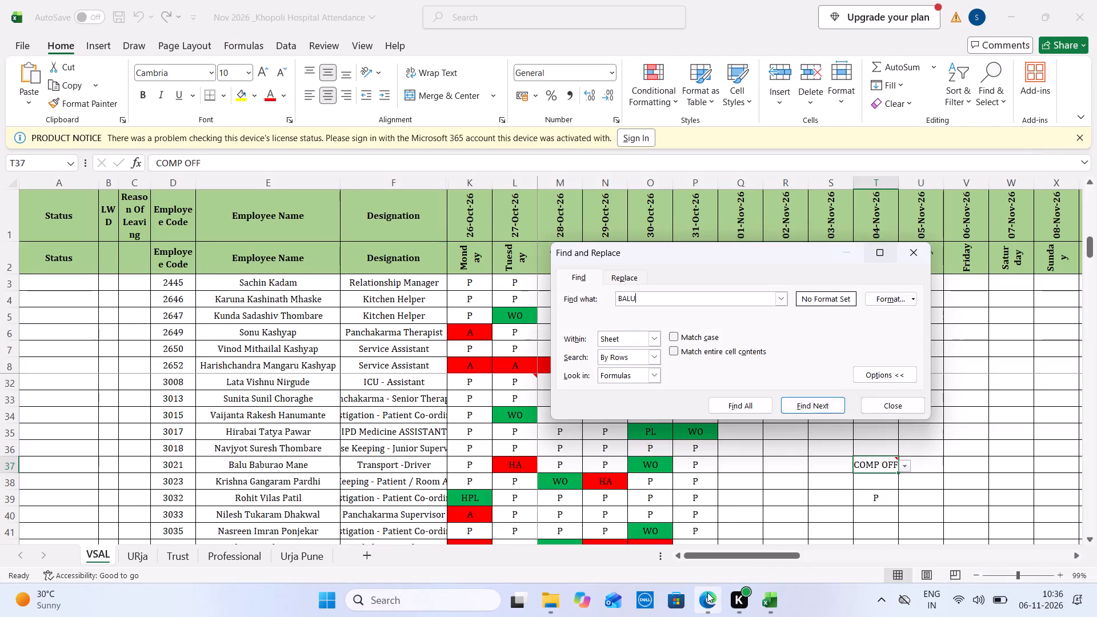
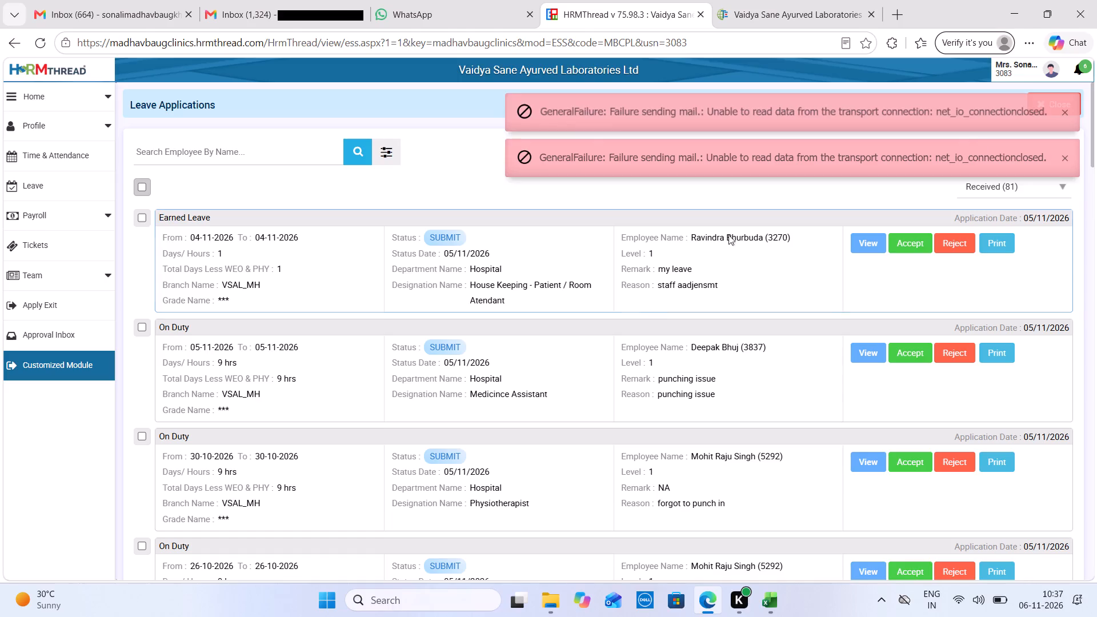
Dismiss the mail failure notifications on the Leave Applications page.
left_click(1056, 164)
left_click(1058, 135)
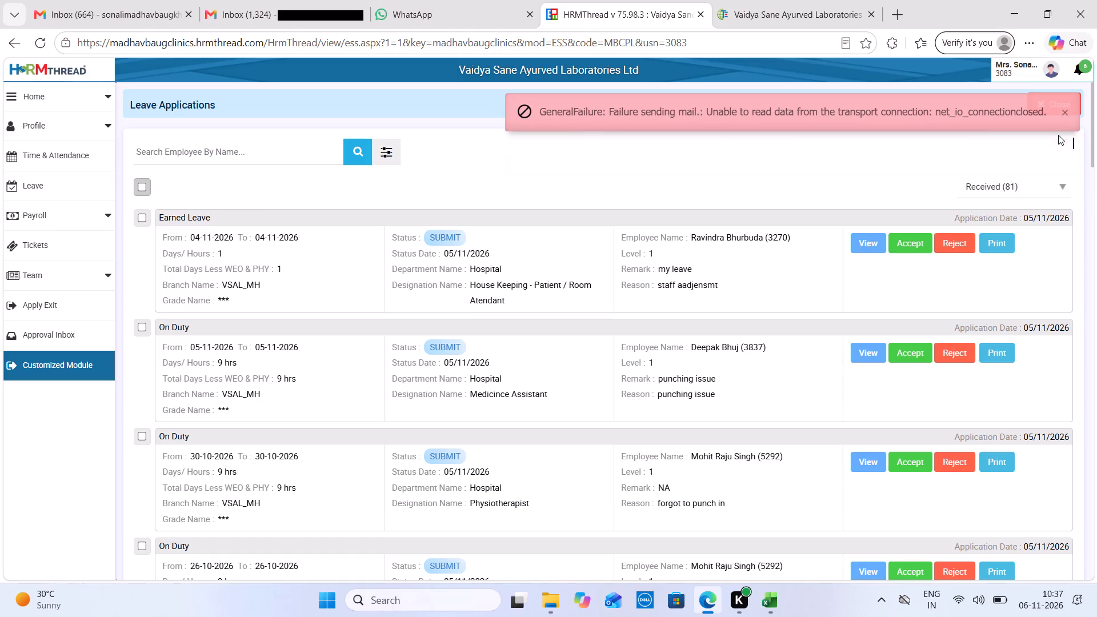
left_click(1055, 106)
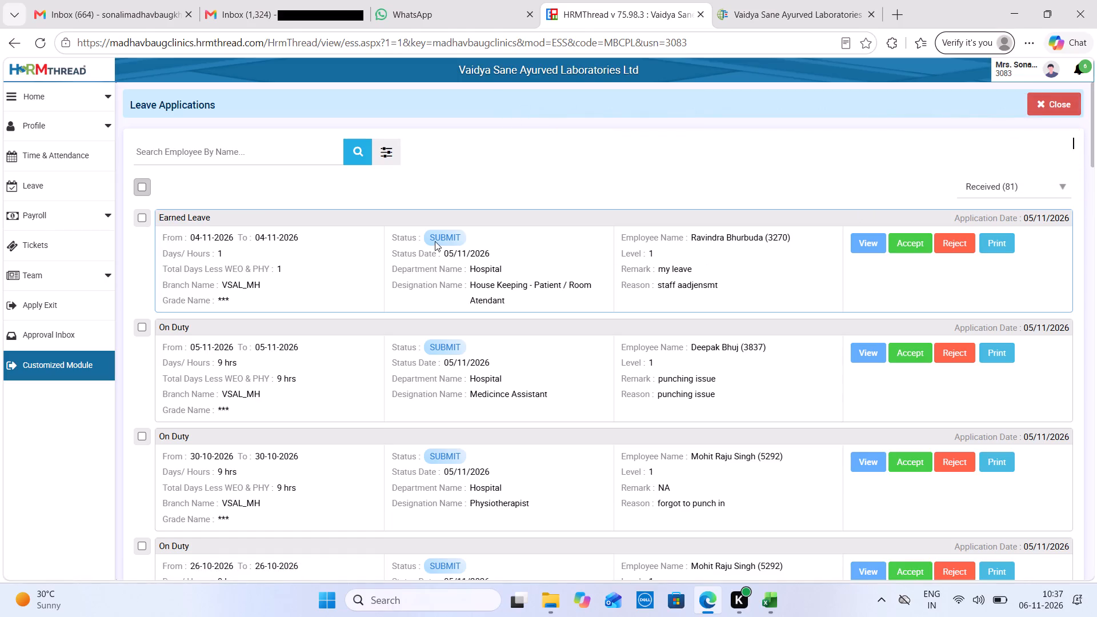
Select the housekeeping attendant's 04-11-2026 Earned Leave application and the medicine assistant's 05-11-2026 On Duty application for punching issue.
left_click(139, 219)
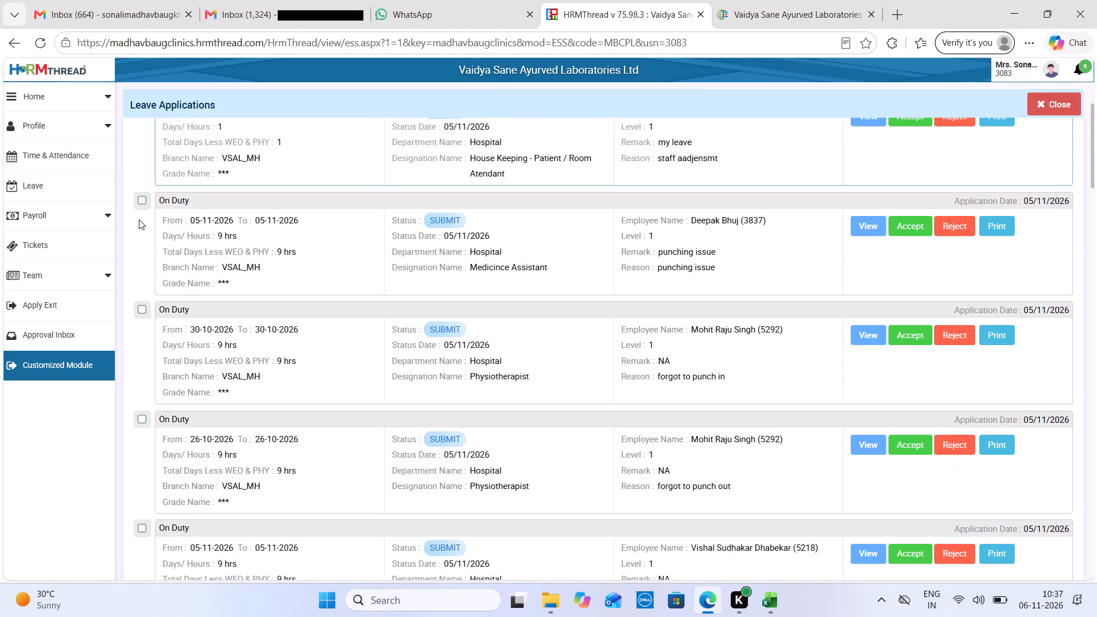
left_click(138, 197)
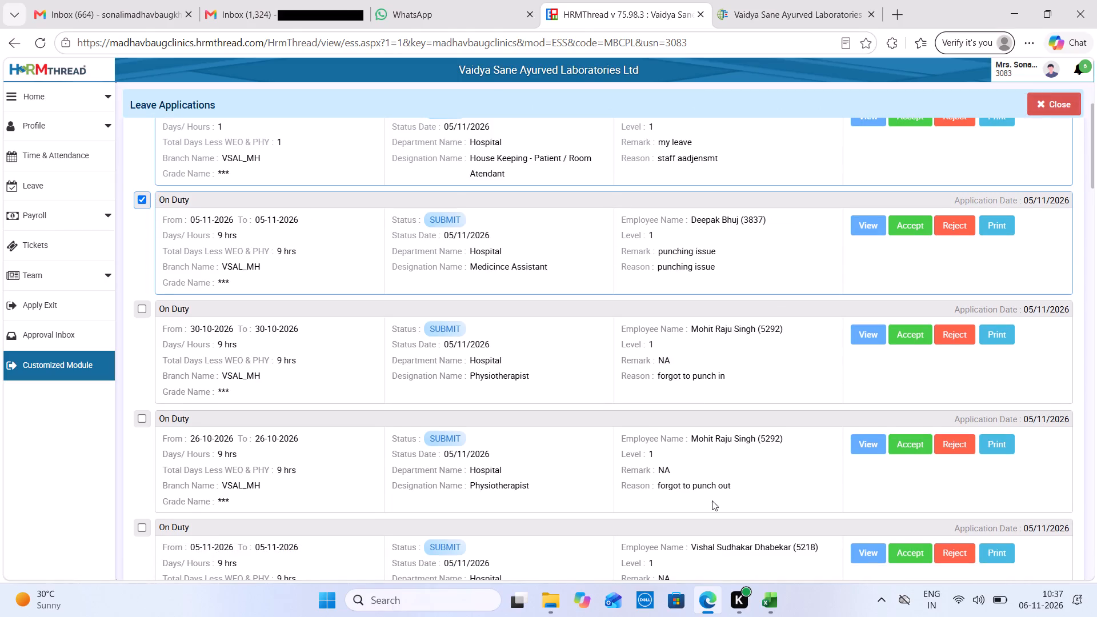
Switch to the Nov 2026 Khopoli Hospital Attendance workbook in Excel, on the VSAL sheet.
left_click(728, 500)
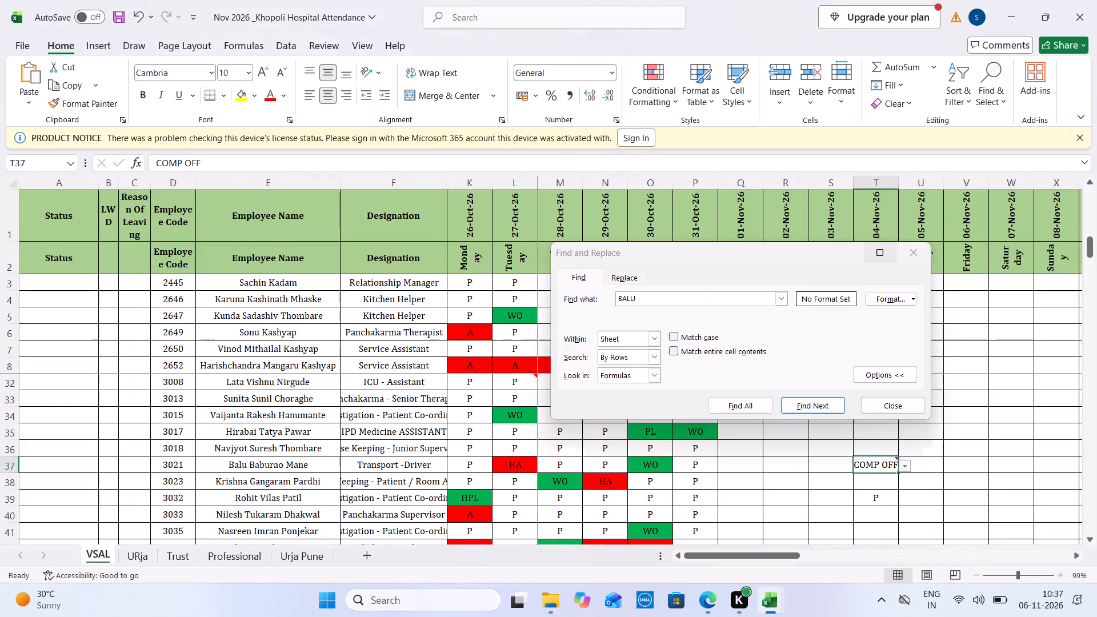
left_click(284, 183)
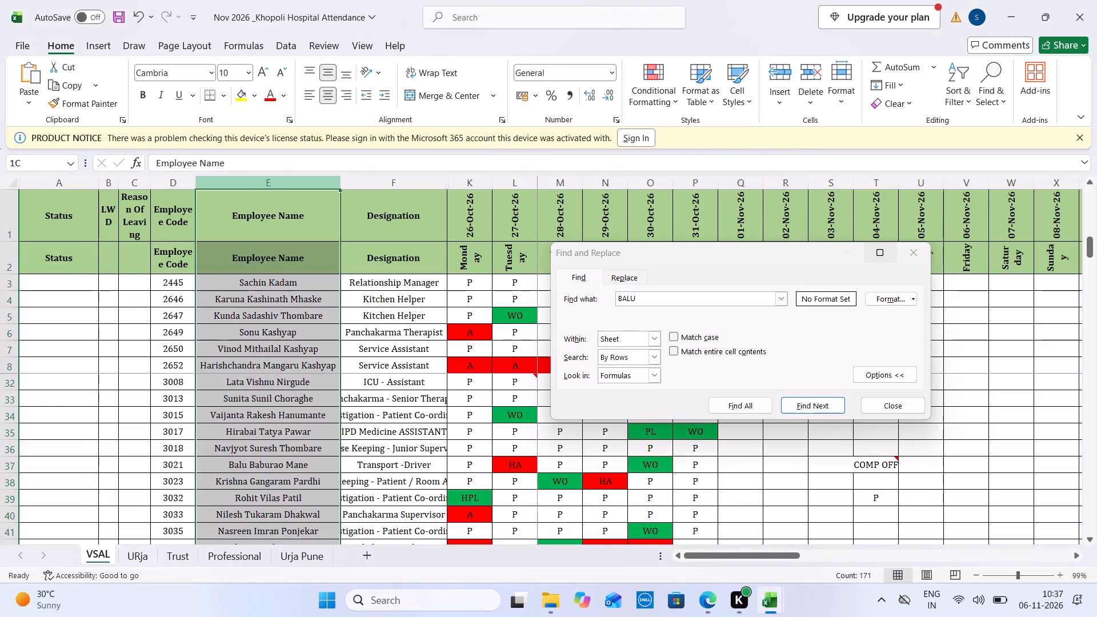
double_click(628, 299)
type("BHUJ")
key("Return")
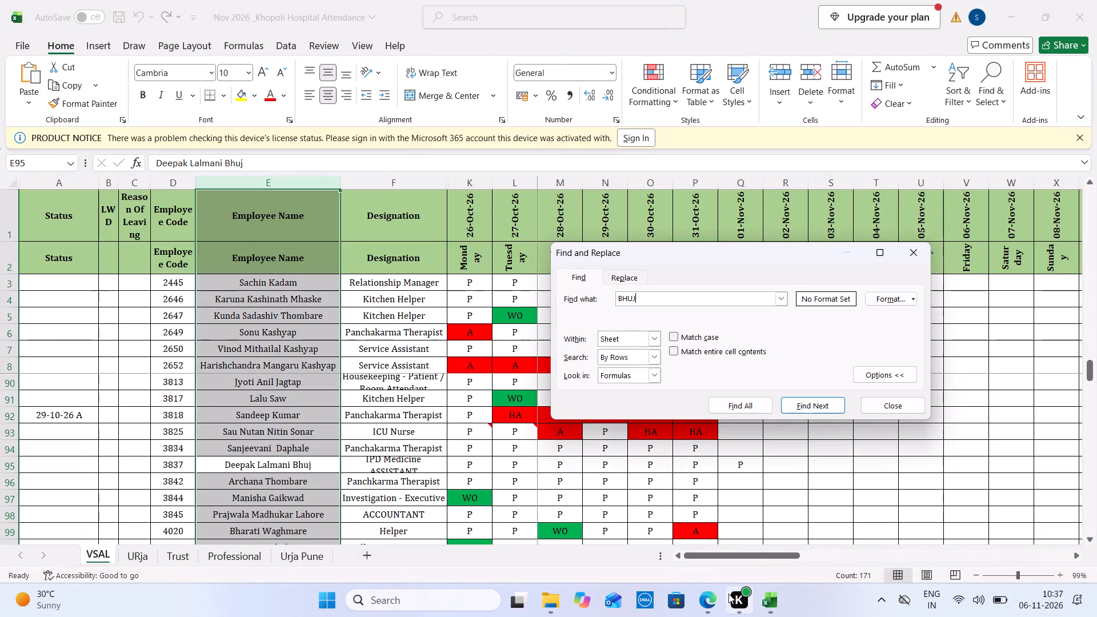
left_click(712, 596)
left_click(712, 596)
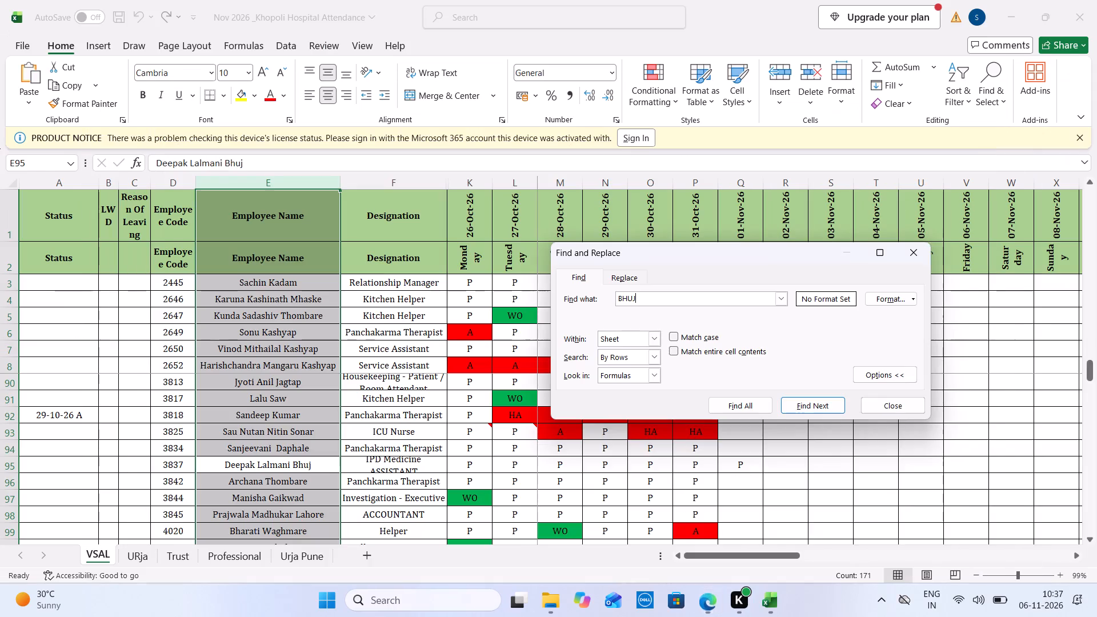
left_click(788, 460)
key("Right")
key("Right")
key("Right")
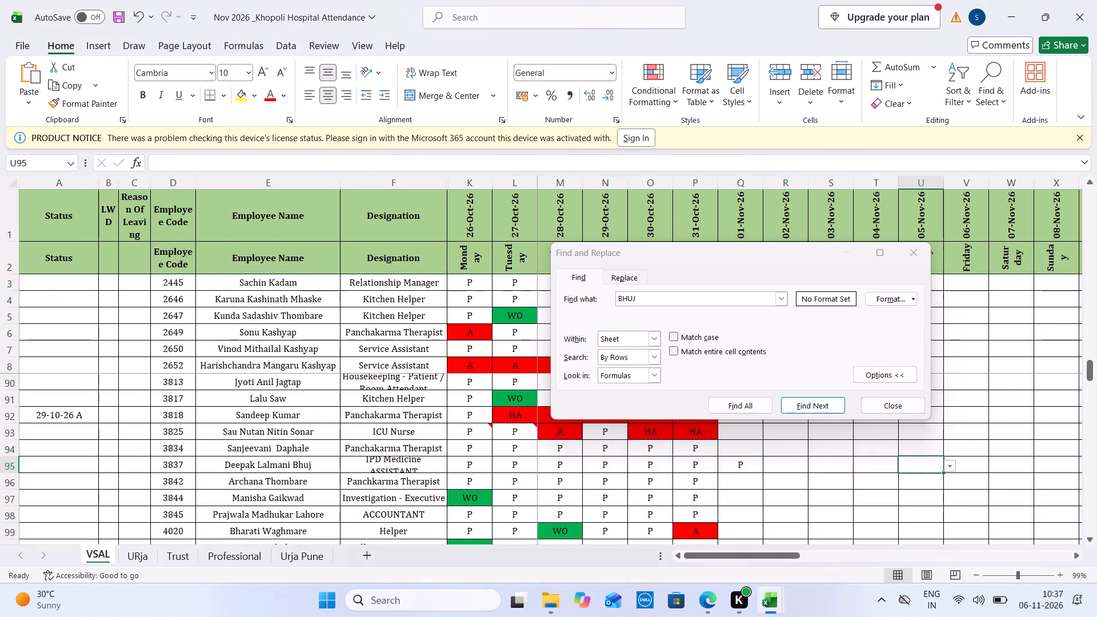
key("p")
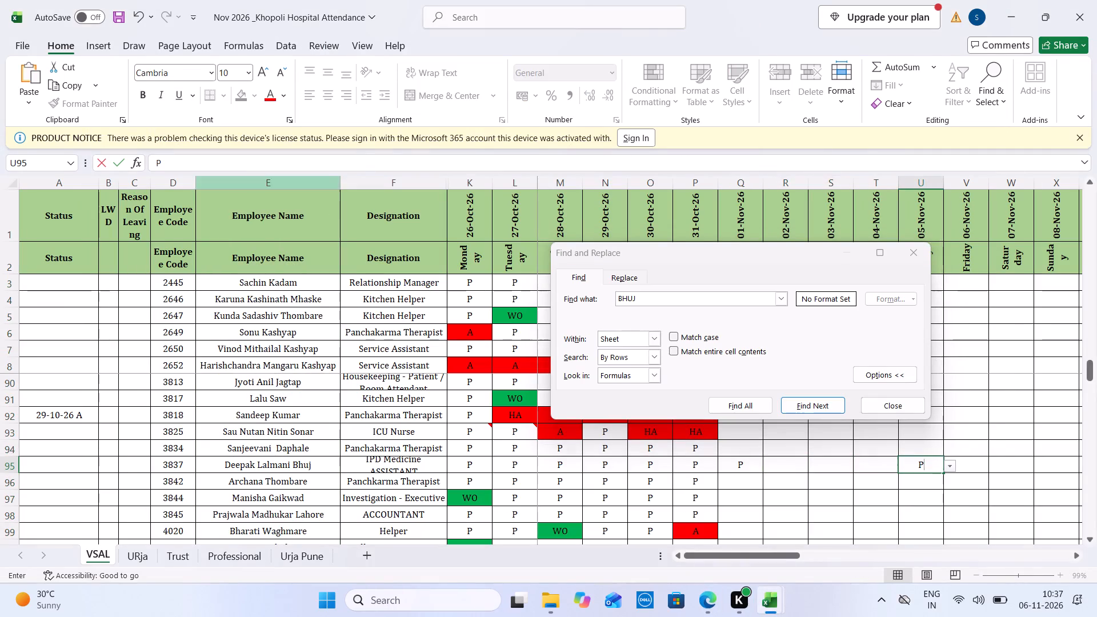
left_click(311, 181)
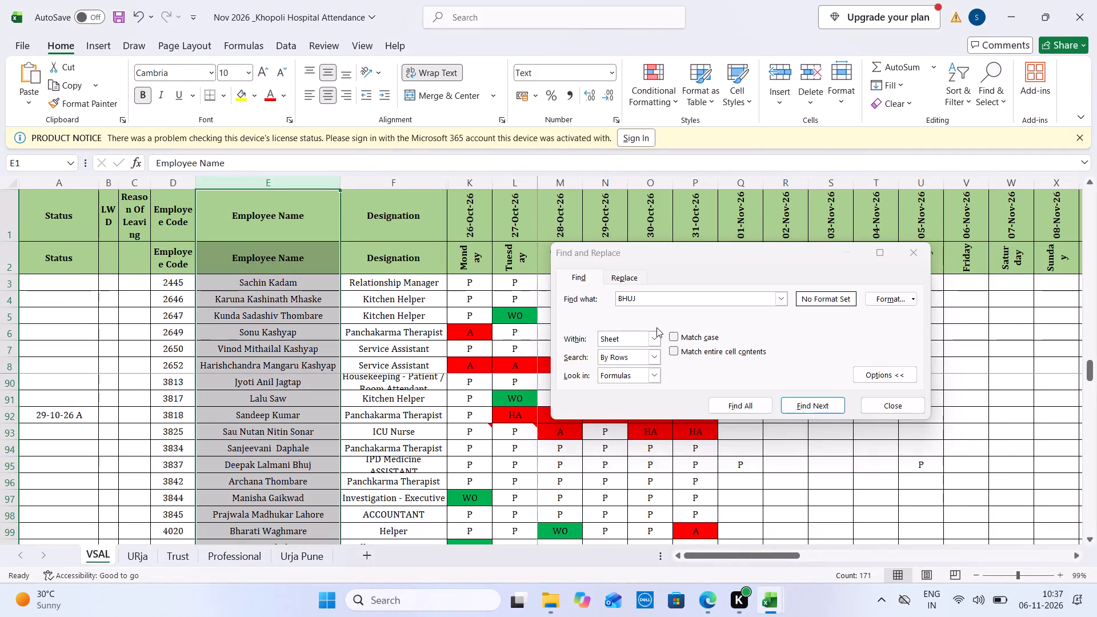
double_click(648, 302)
type("BHUR")
key("Return")
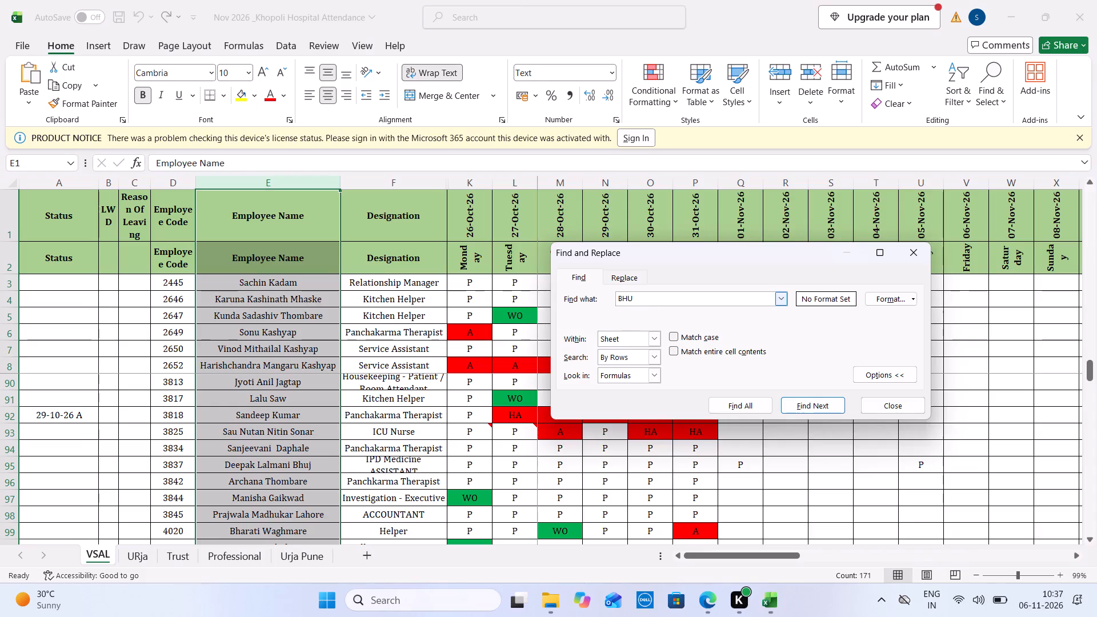
key("Return")
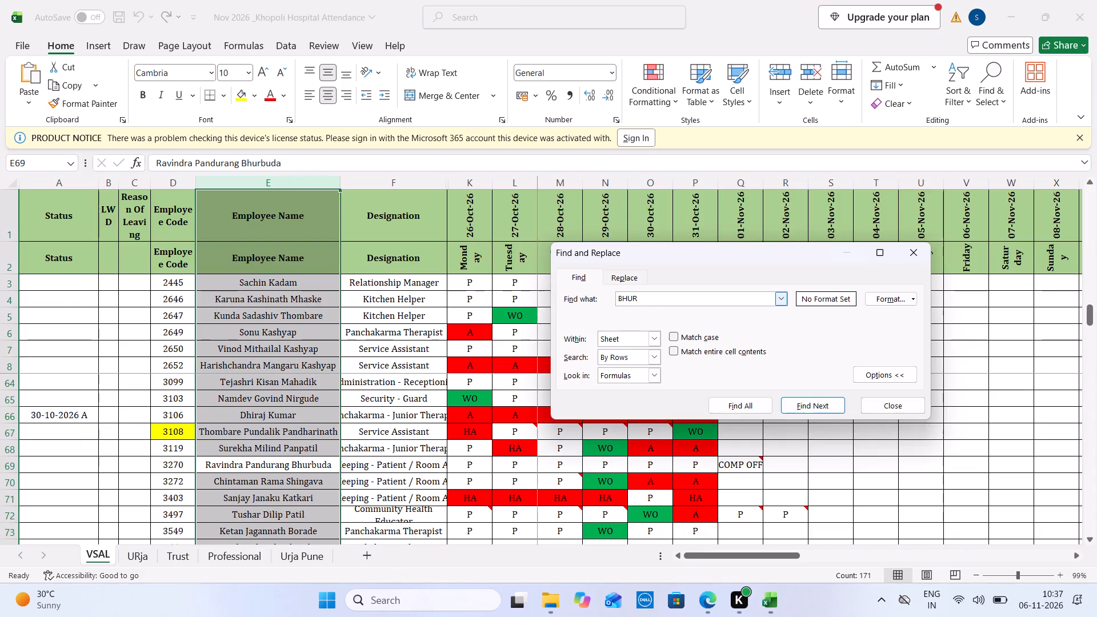
left_click(862, 464)
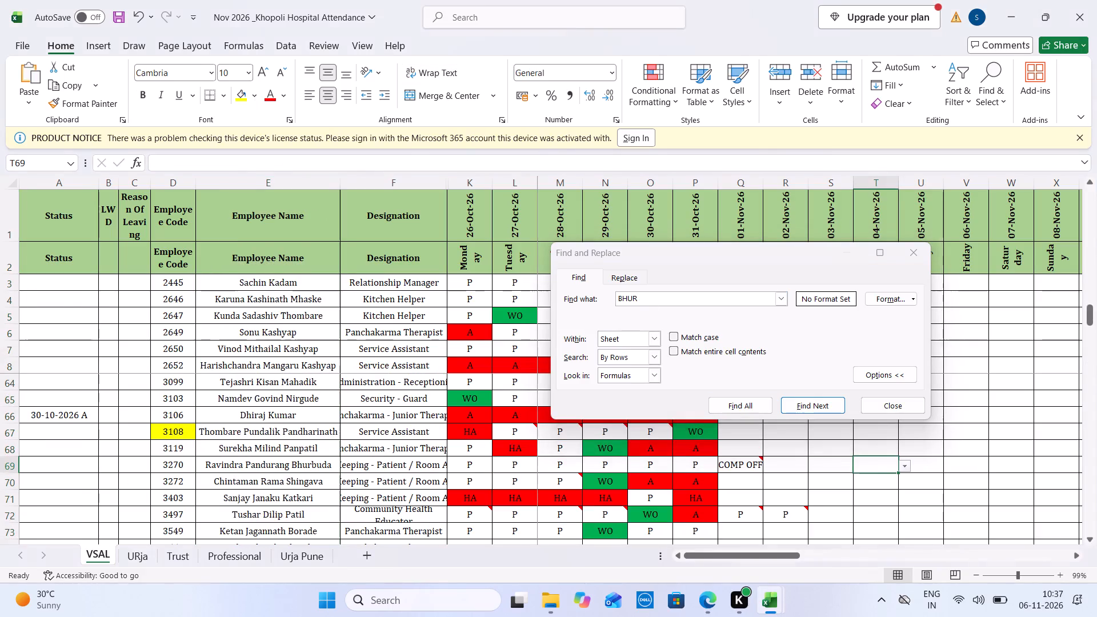
type("PL")
key("ctrl+s")
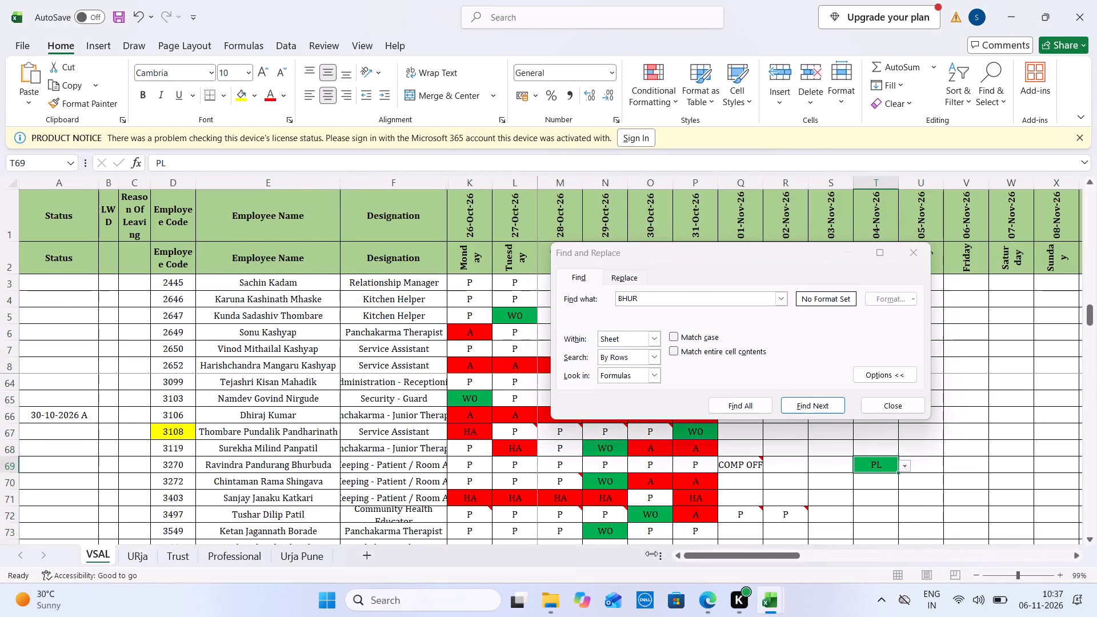
left_click(711, 616)
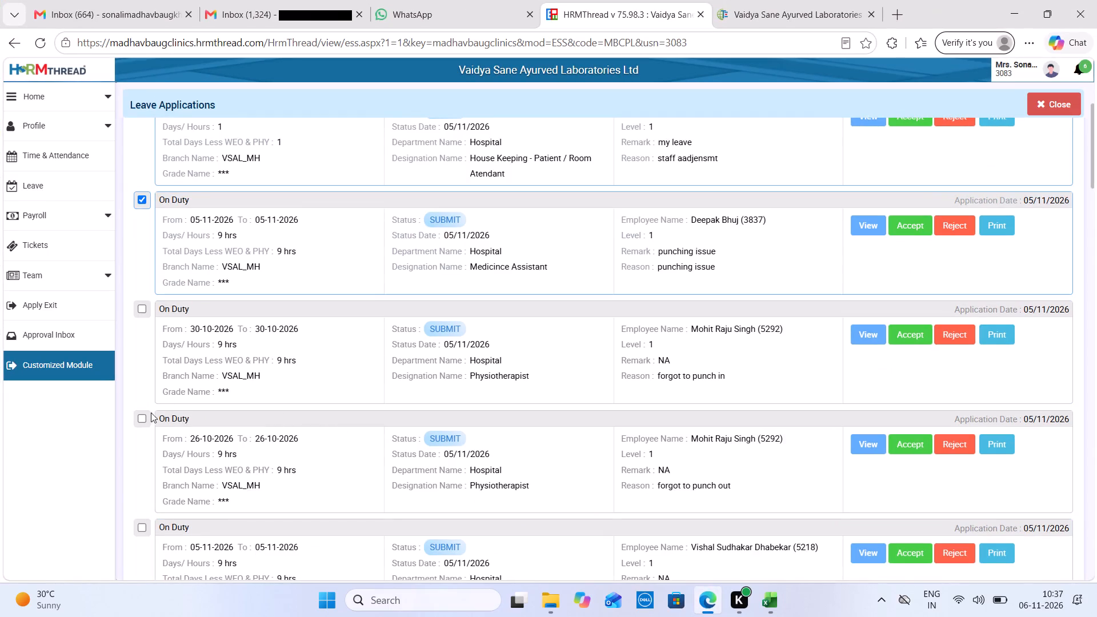
left_click(141, 418)
left_click(145, 308)
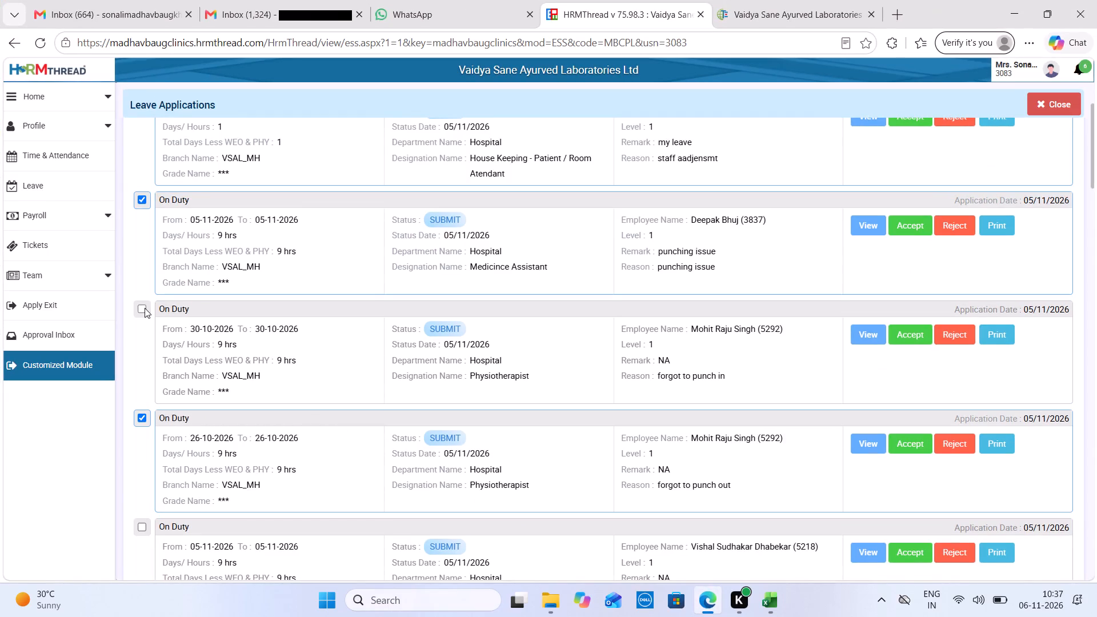
left_click_drag(1092, 163, 1096, 209)
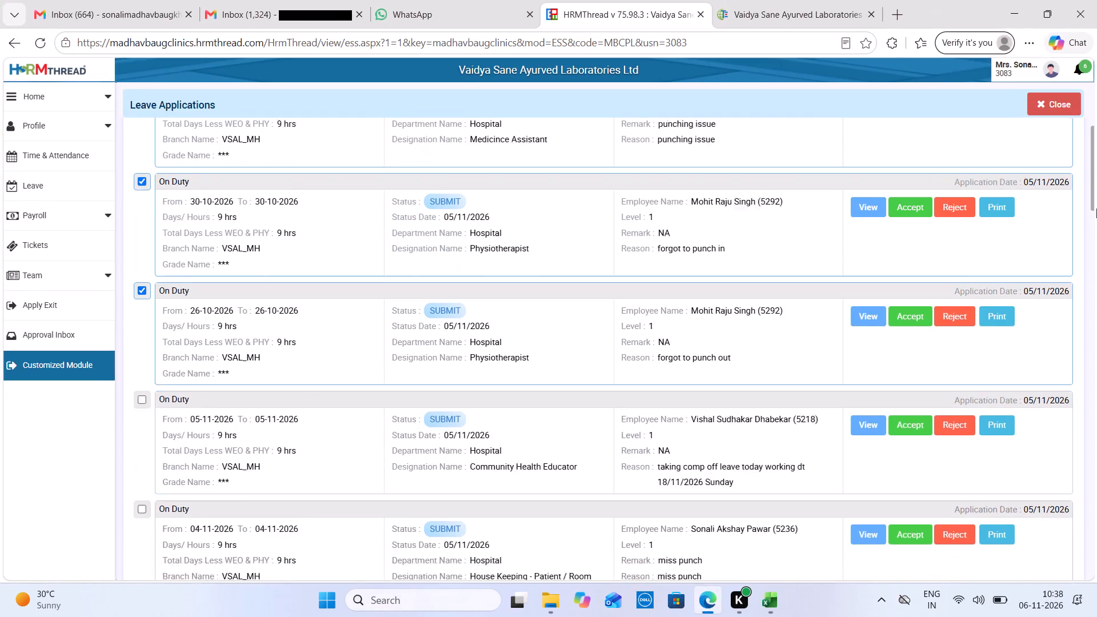
left_click_drag(1096, 209, 1096, 237)
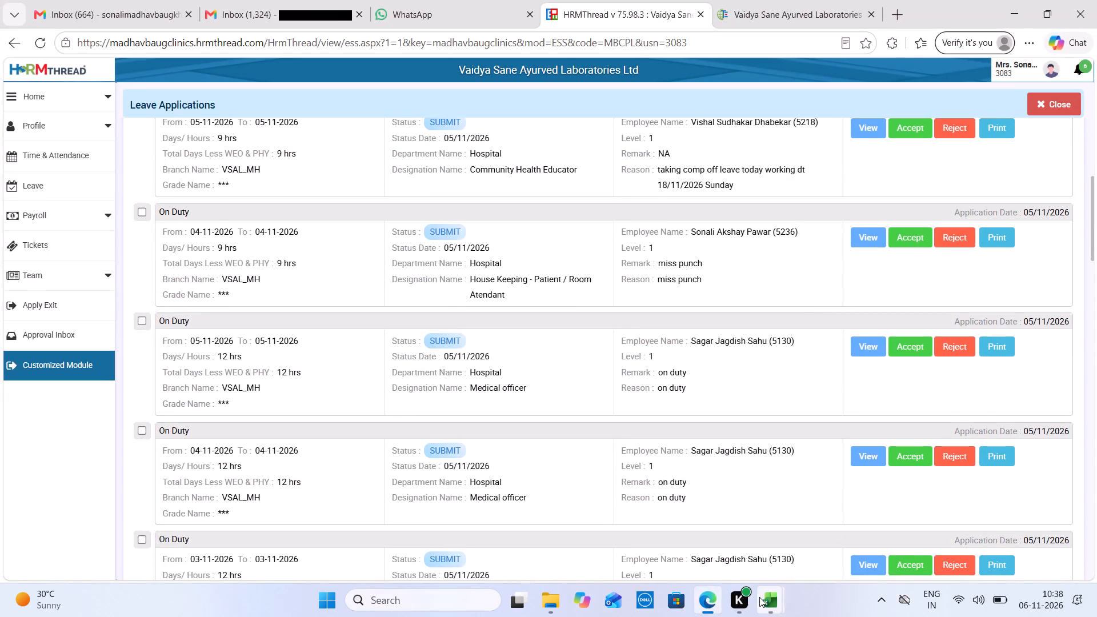
left_click(711, 559)
left_click(317, 559)
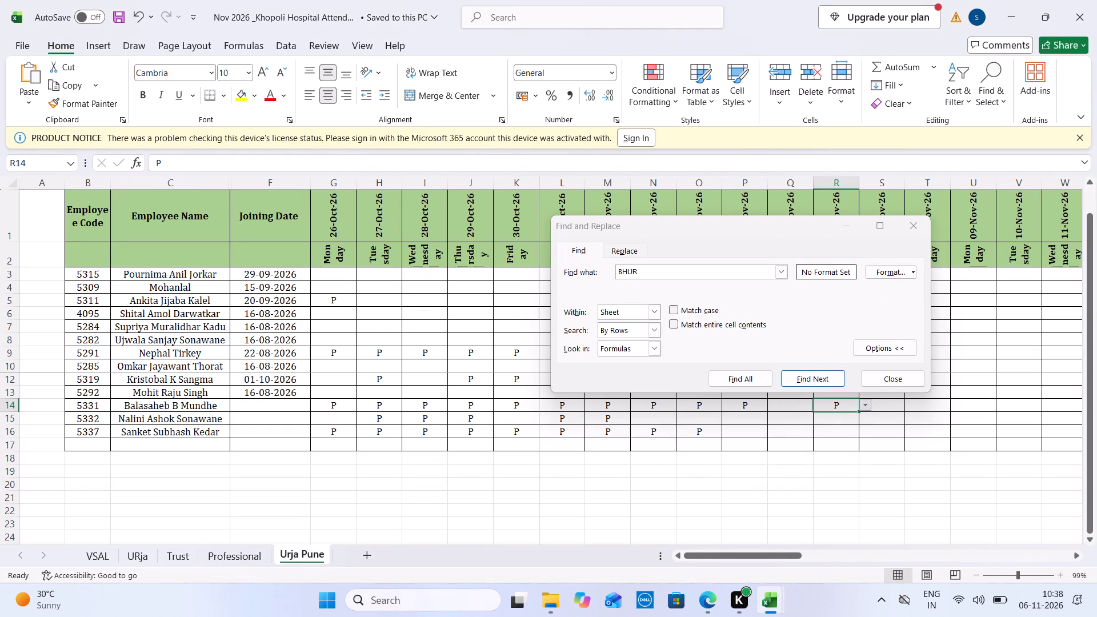
left_click(349, 390)
key("p")
key("Tab")
key("Tab")
key("Tab")
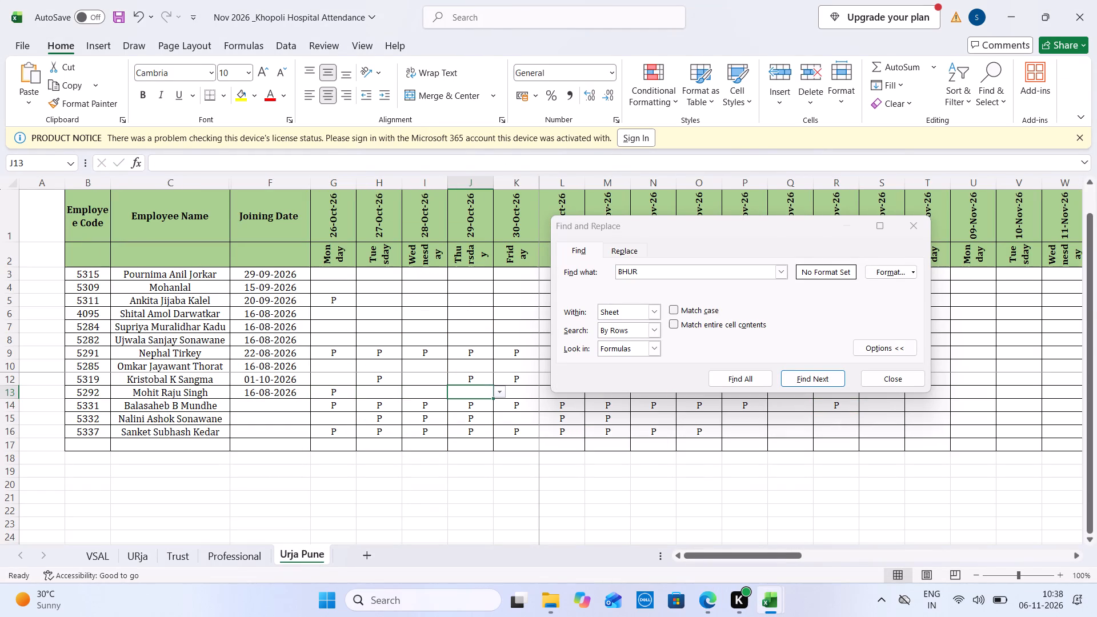
key("Tab")
key("p")
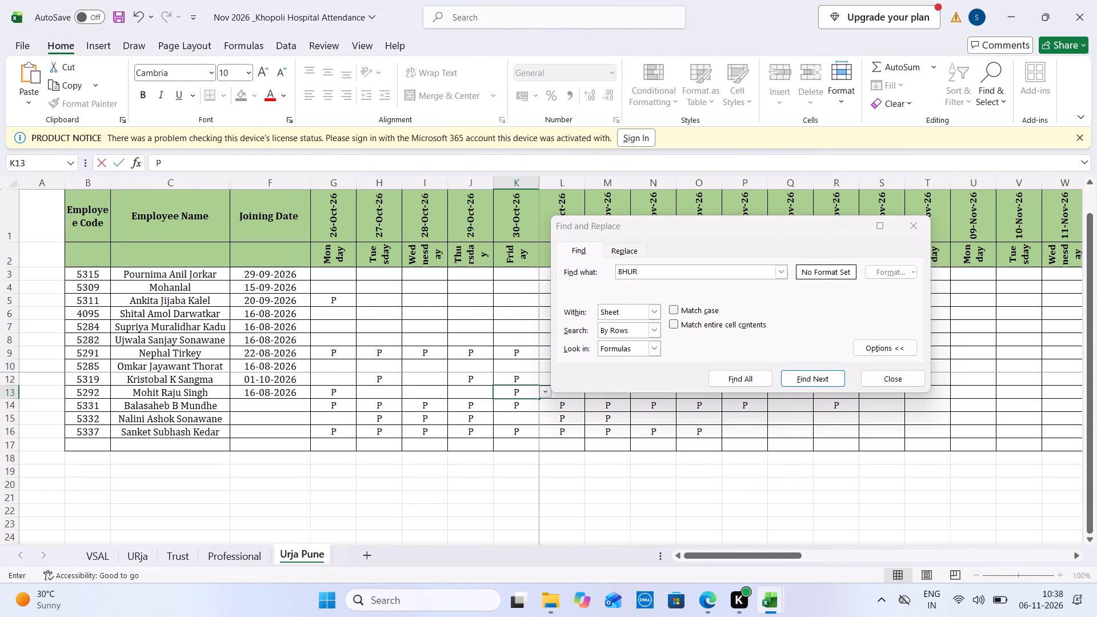
left_click(710, 604)
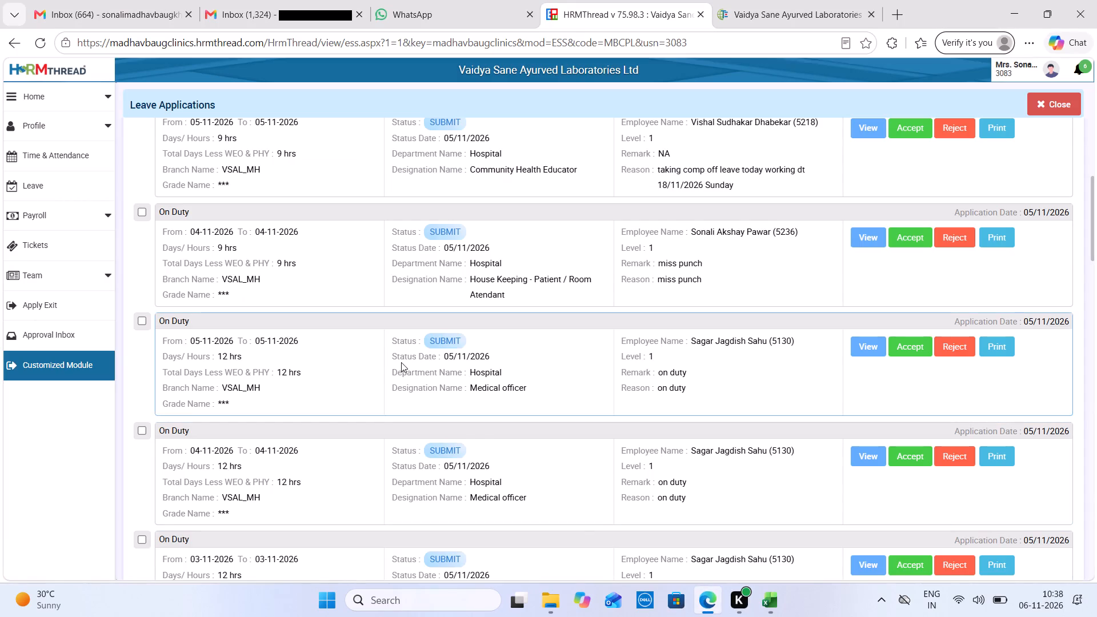
left_click(140, 210)
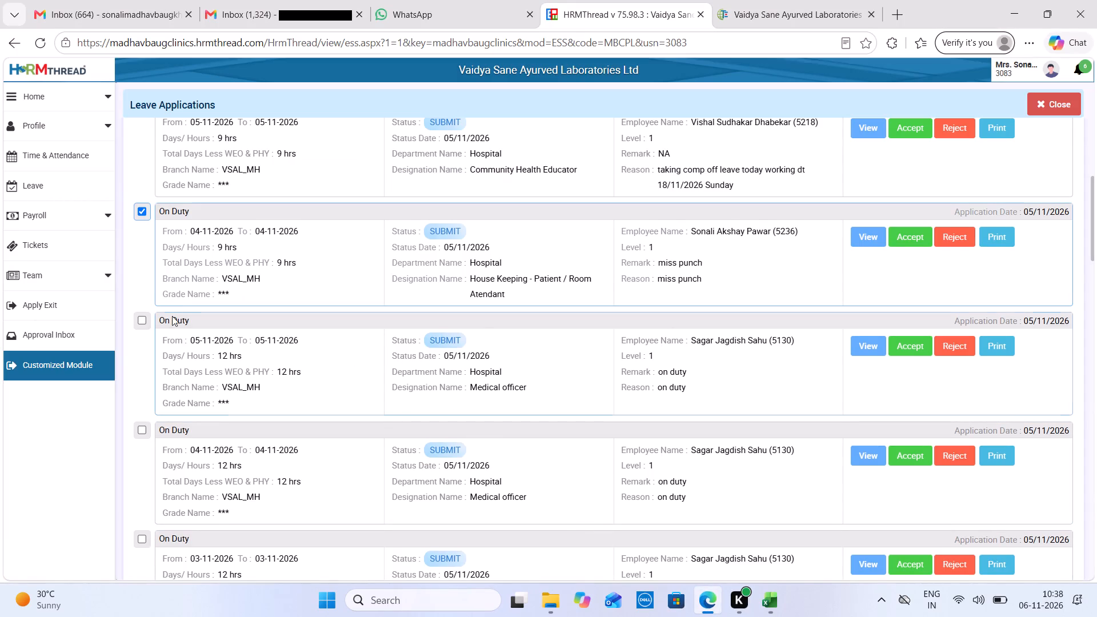
left_click(143, 318)
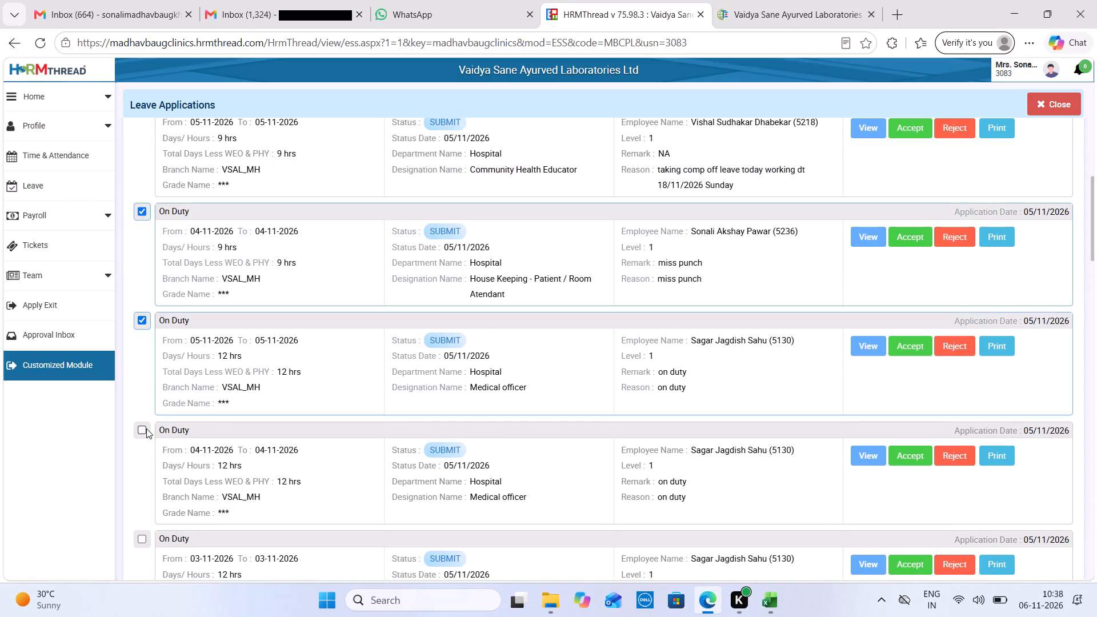
left_click(143, 431)
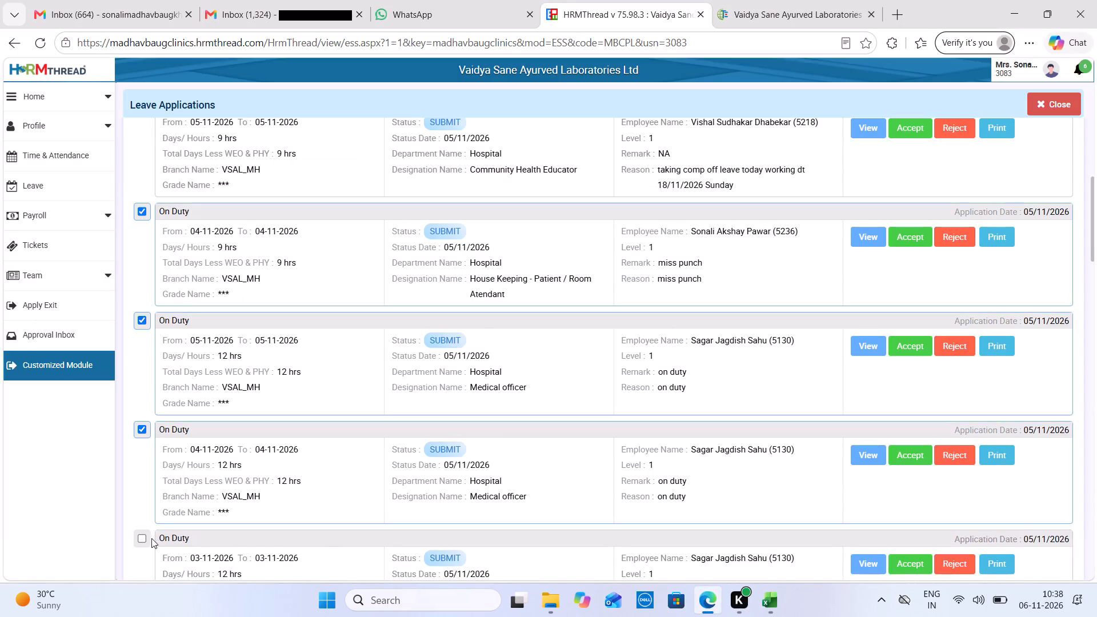
left_click(143, 536)
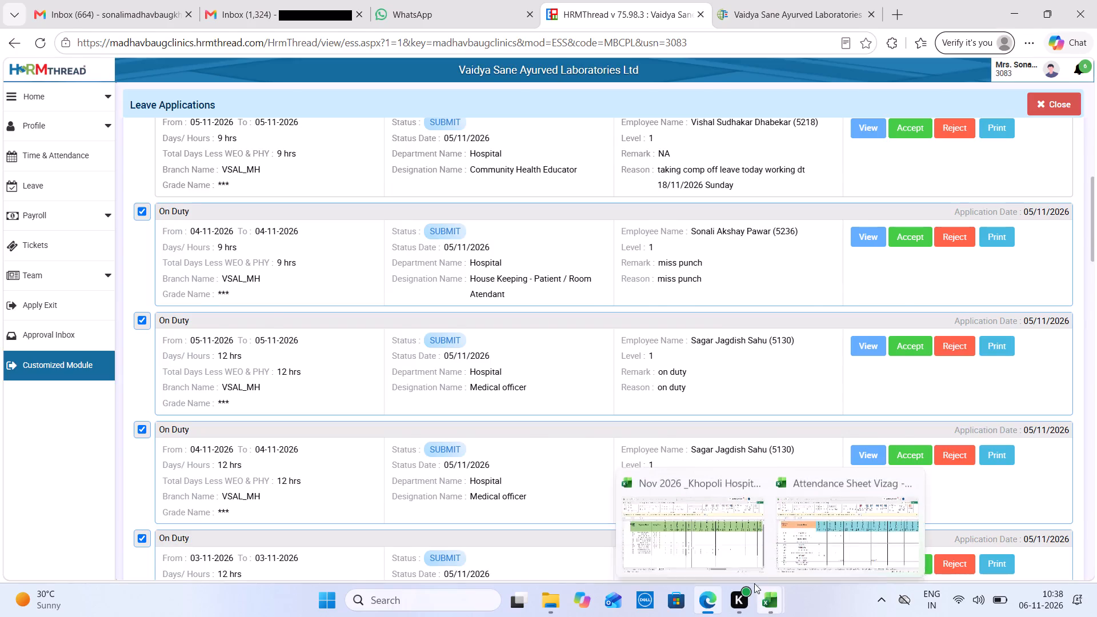
left_click(713, 499)
left_click(97, 558)
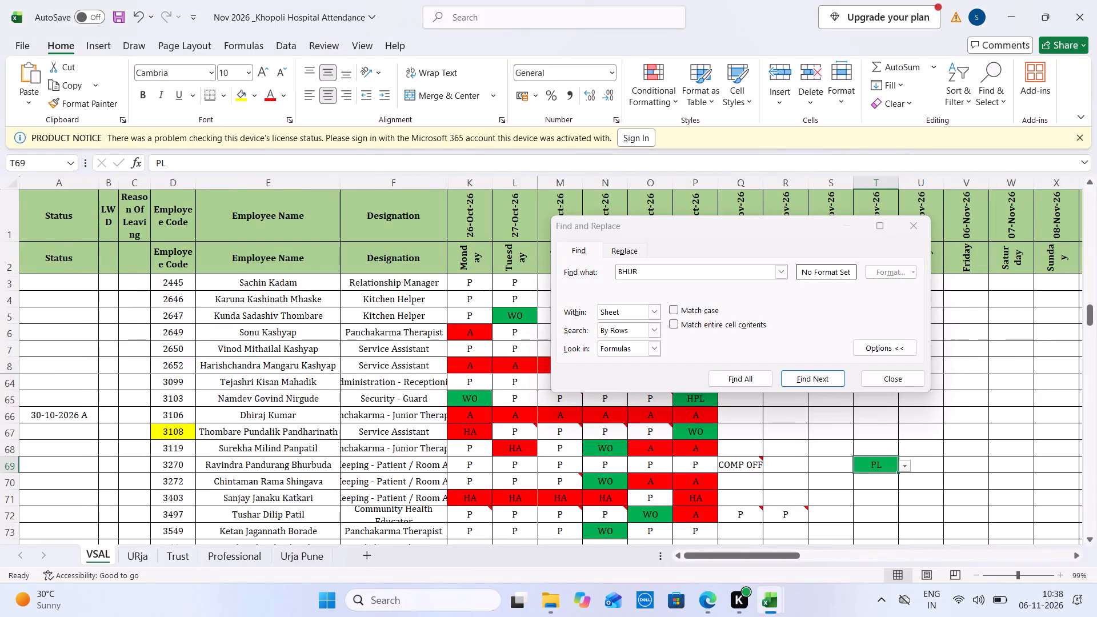
left_click(304, 188)
left_click_drag(635, 278, 631, 273)
double_click(631, 273)
key("s")
type("AGAR")
key("Return")
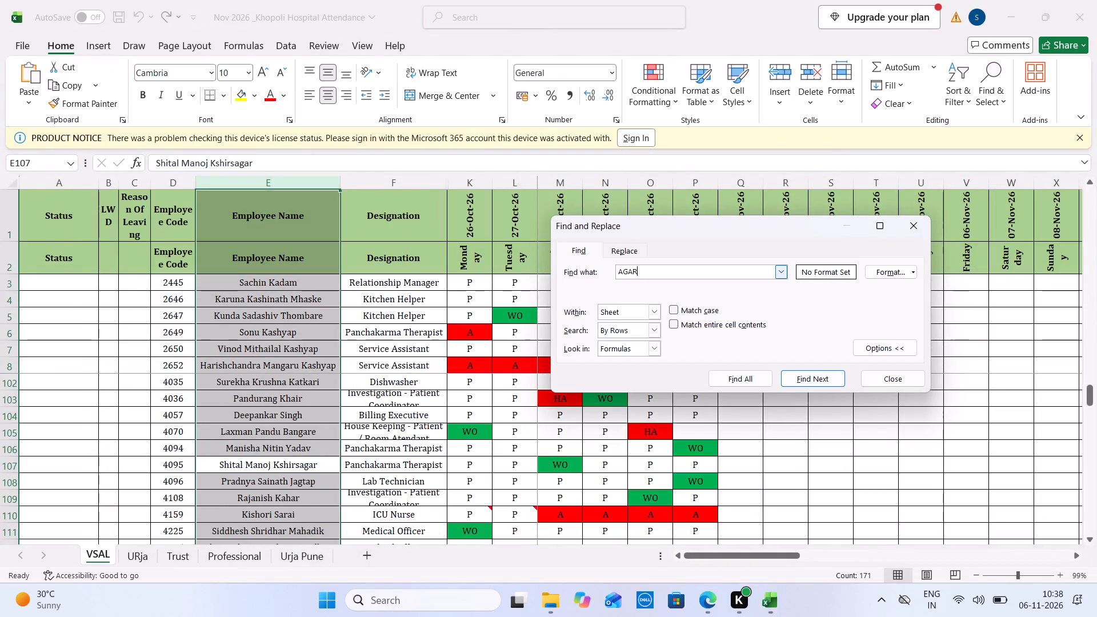
key("Return")
key("Return")
key("Return")
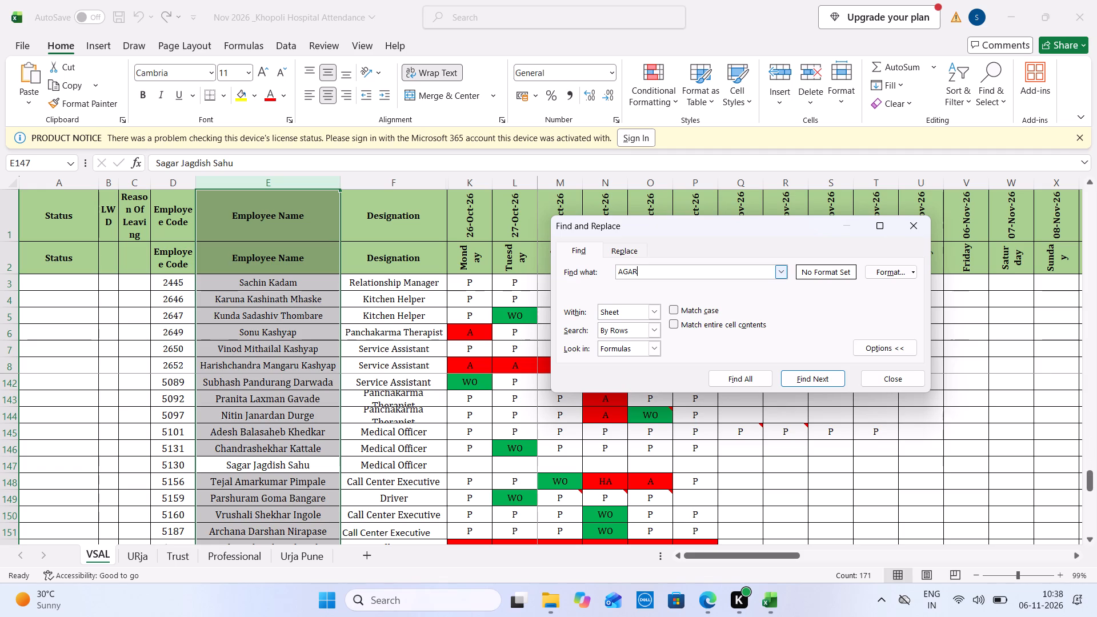
left_click(745, 463)
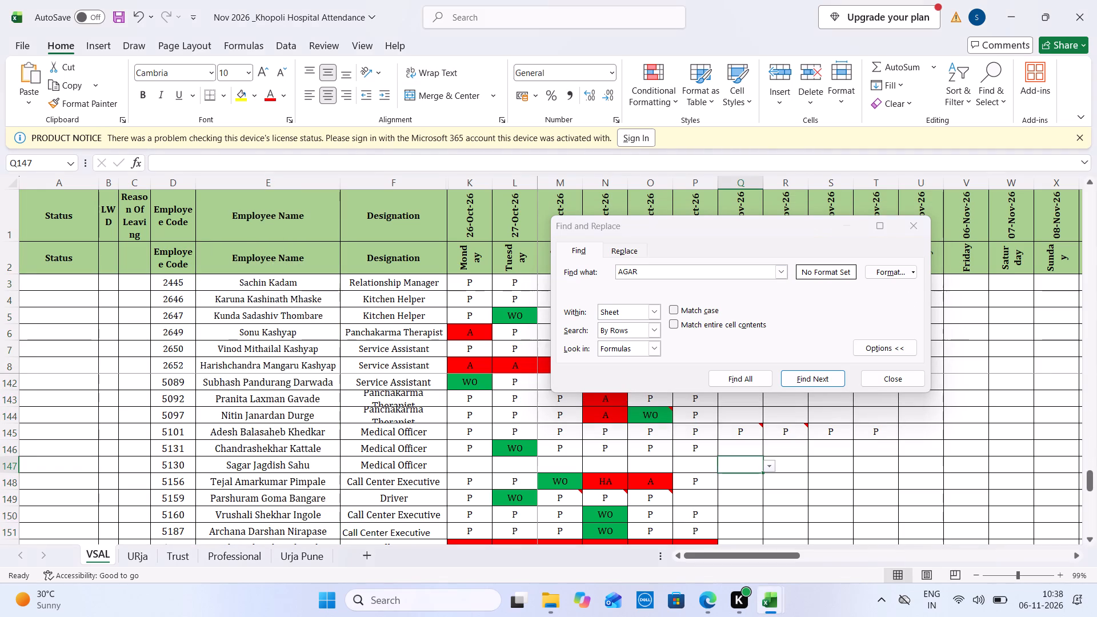
left_click(898, 234)
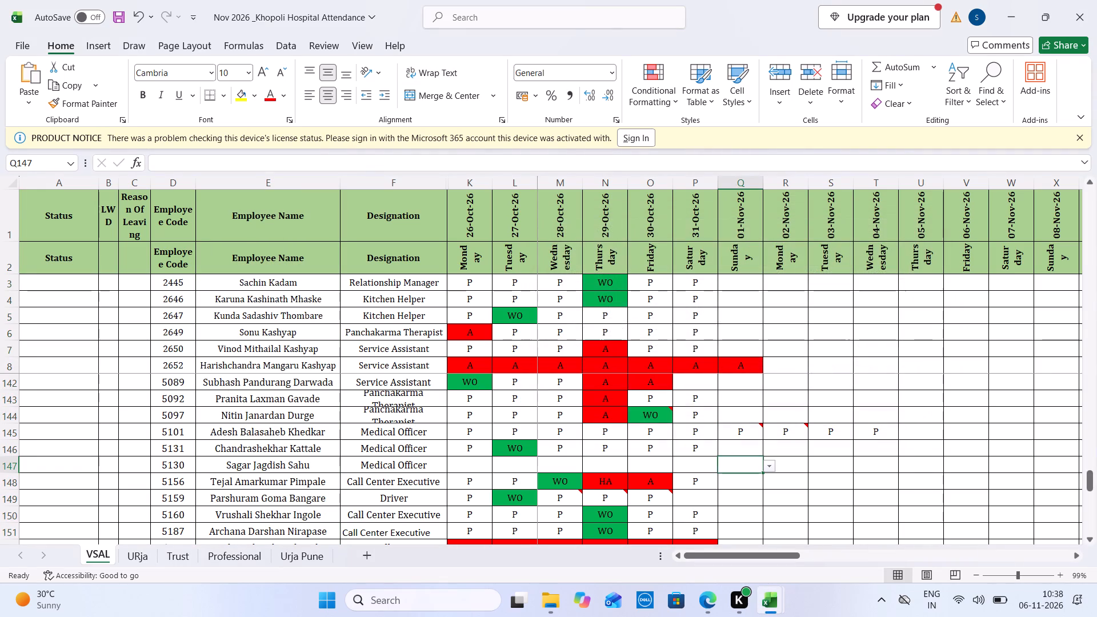
key("Tab")
key("Tab")
key("p")
key("Tab")
key("p")
key("Tab")
key("p")
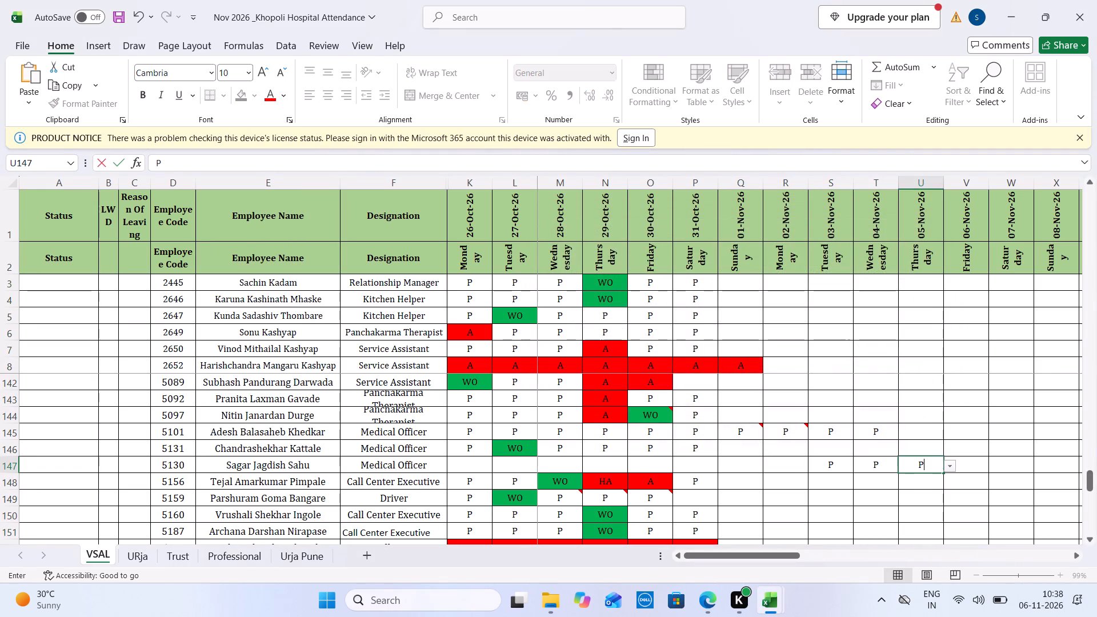
key("ctrl+s")
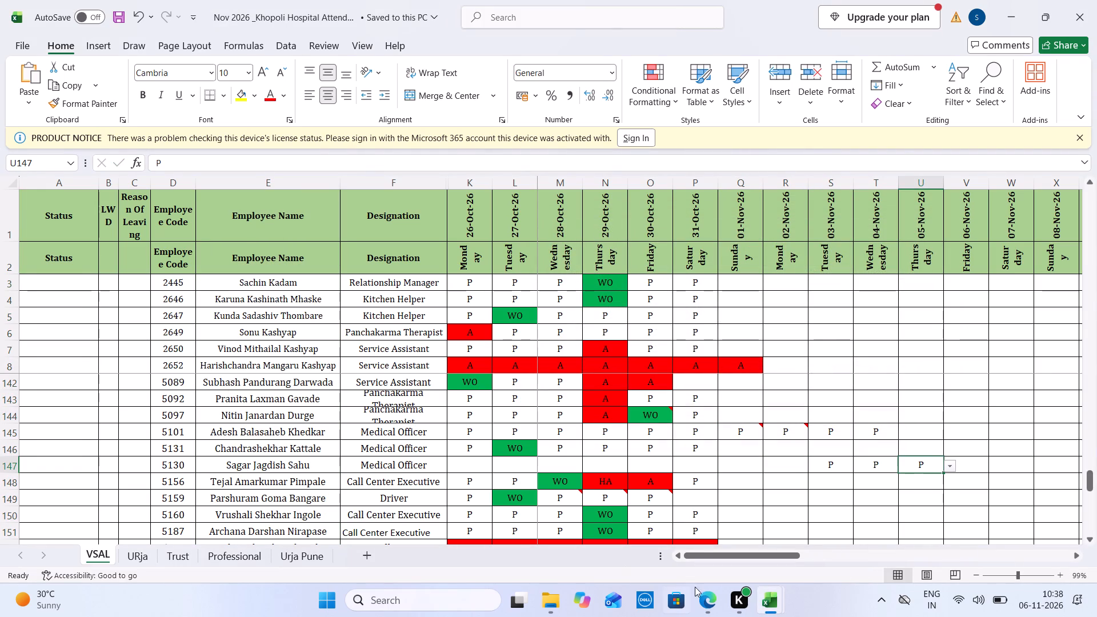
left_click(704, 591)
left_click_drag(1091, 242, 1096, 303)
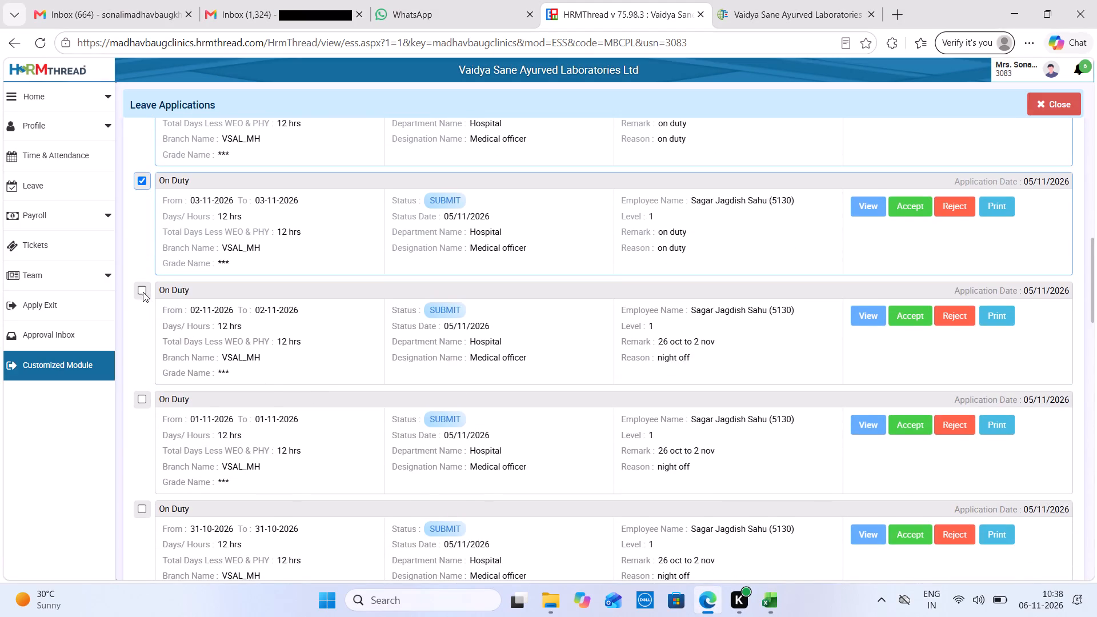
left_click(143, 291)
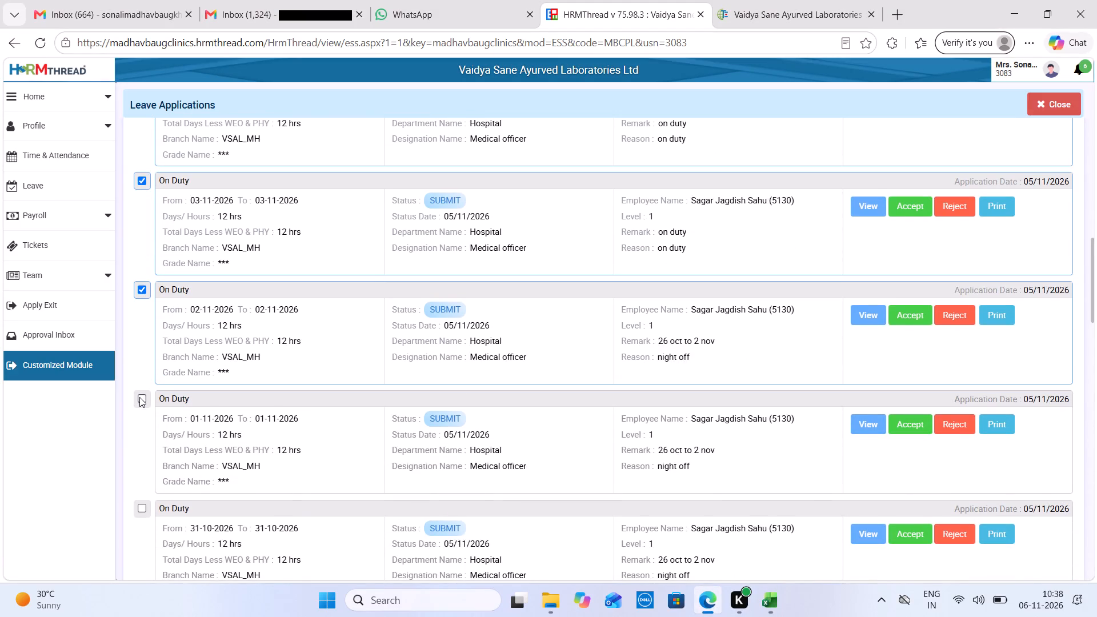
left_click(139, 397)
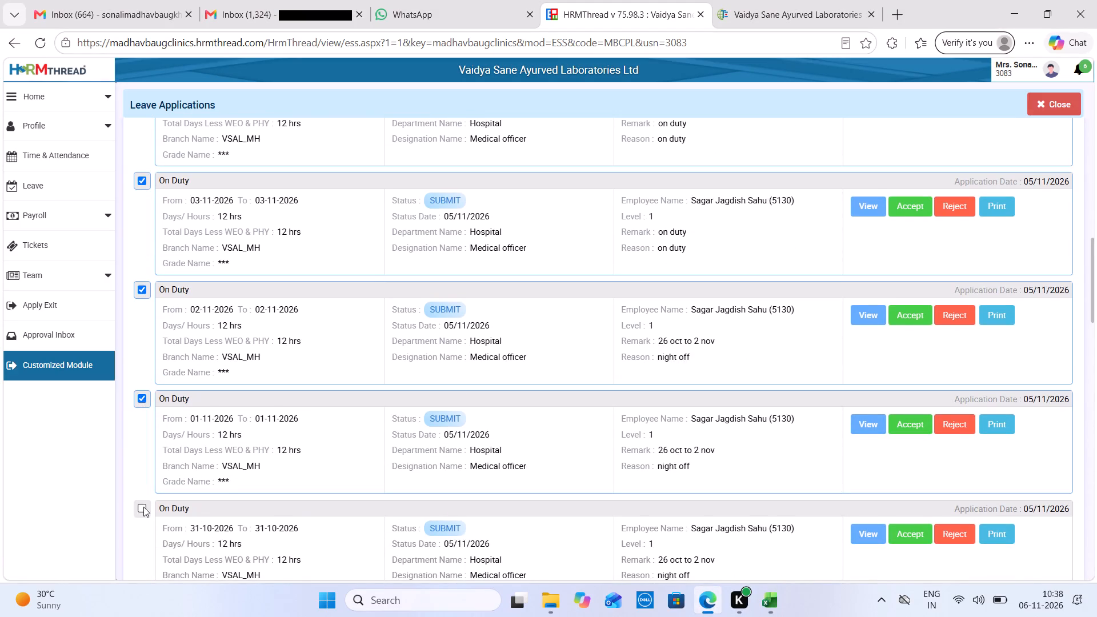
left_click(143, 507)
left_click_drag(1094, 270, 1095, 297)
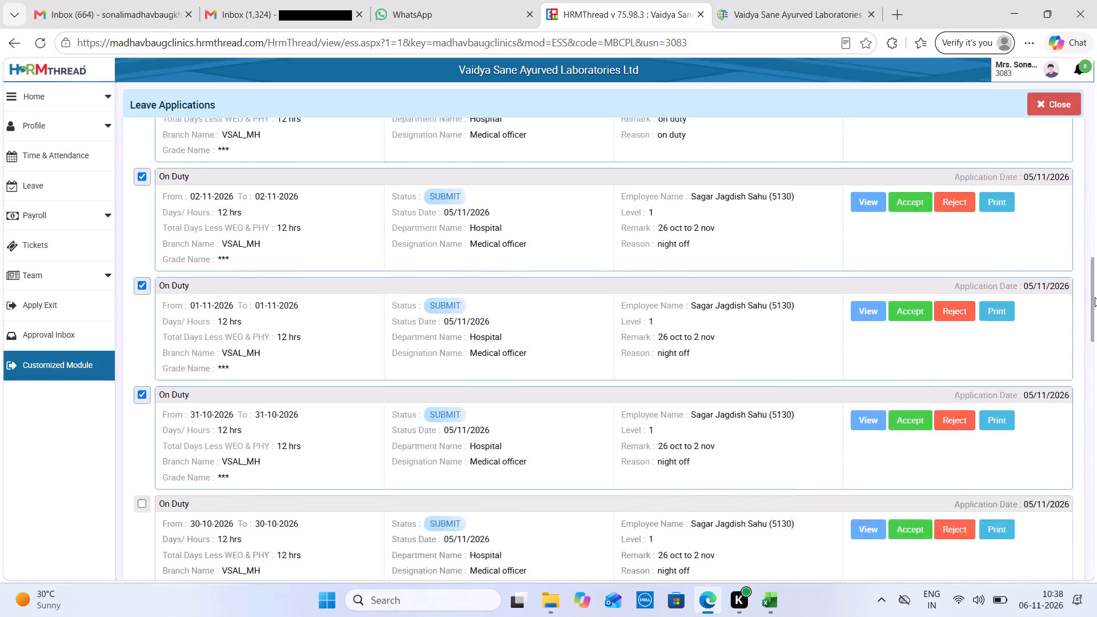
left_click_drag(1095, 297, 1096, 336)
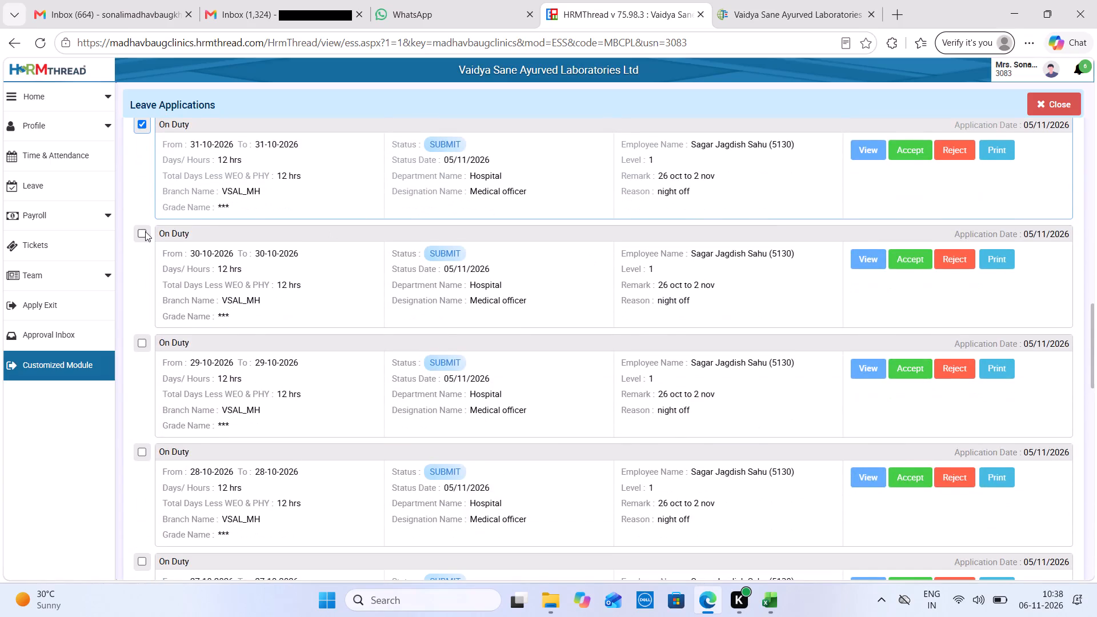
left_click(145, 231)
left_click(141, 342)
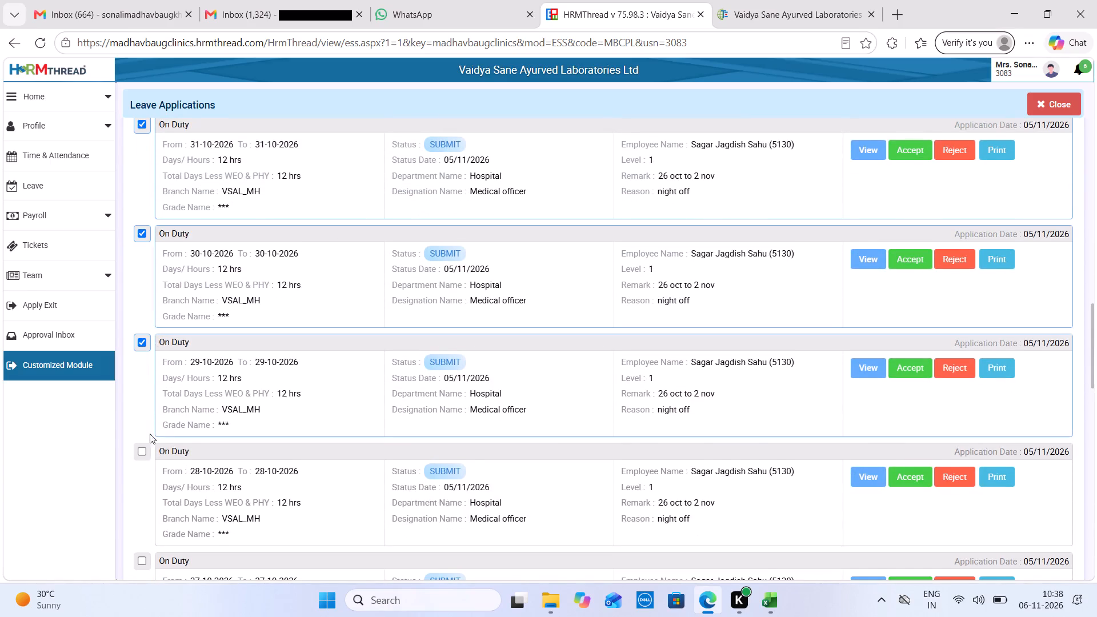
left_click(142, 453)
left_click(142, 560)
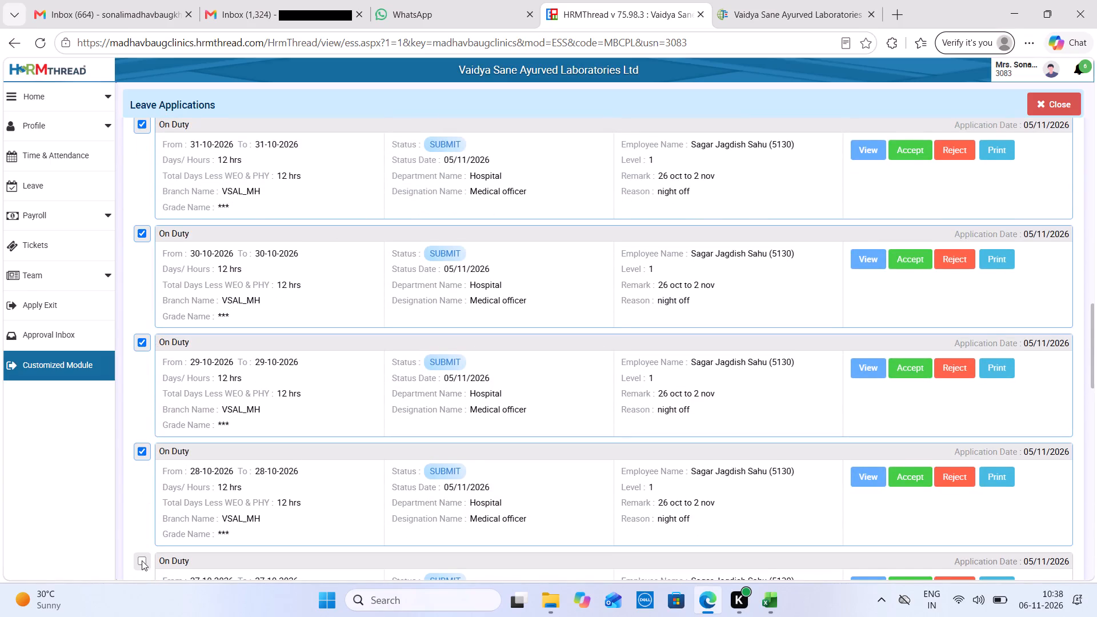
left_click_drag(1096, 318, 1095, 371)
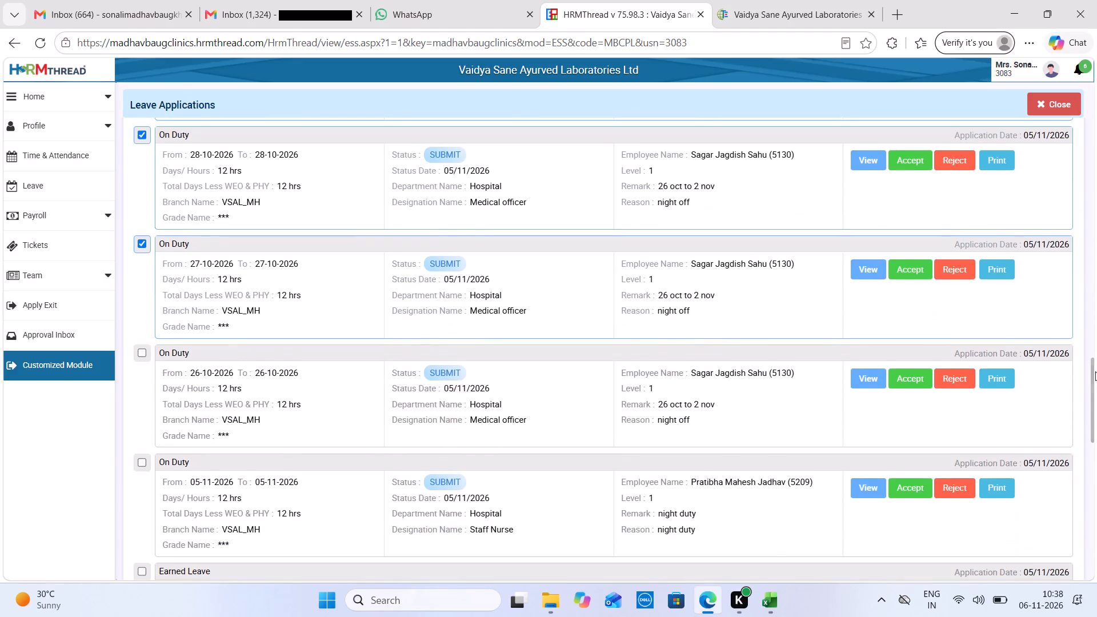
left_click(145, 352)
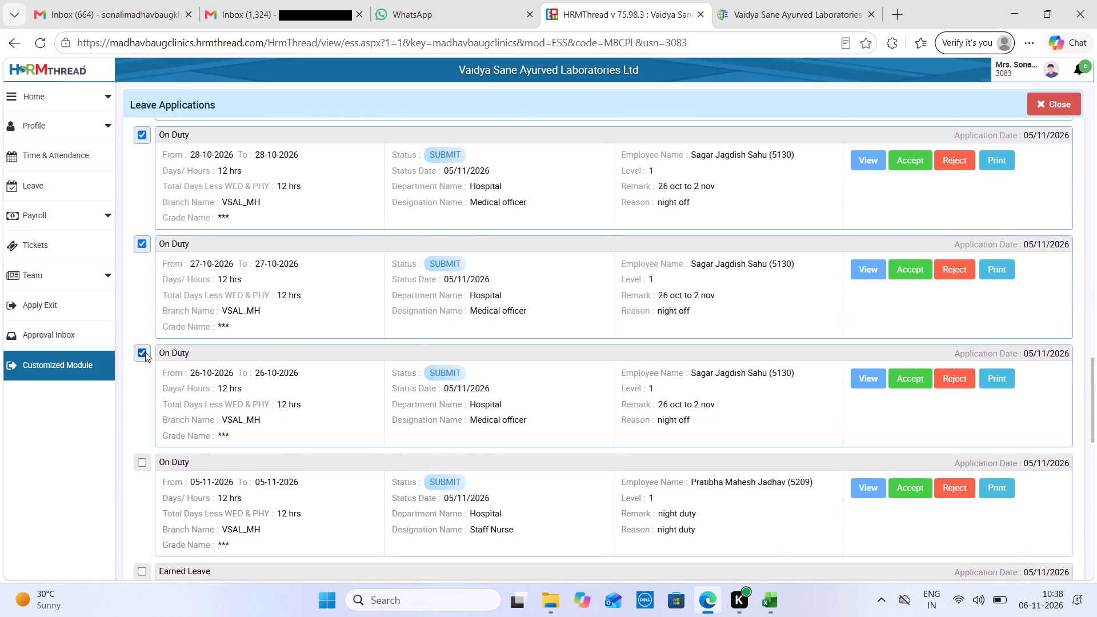
left_click(718, 605)
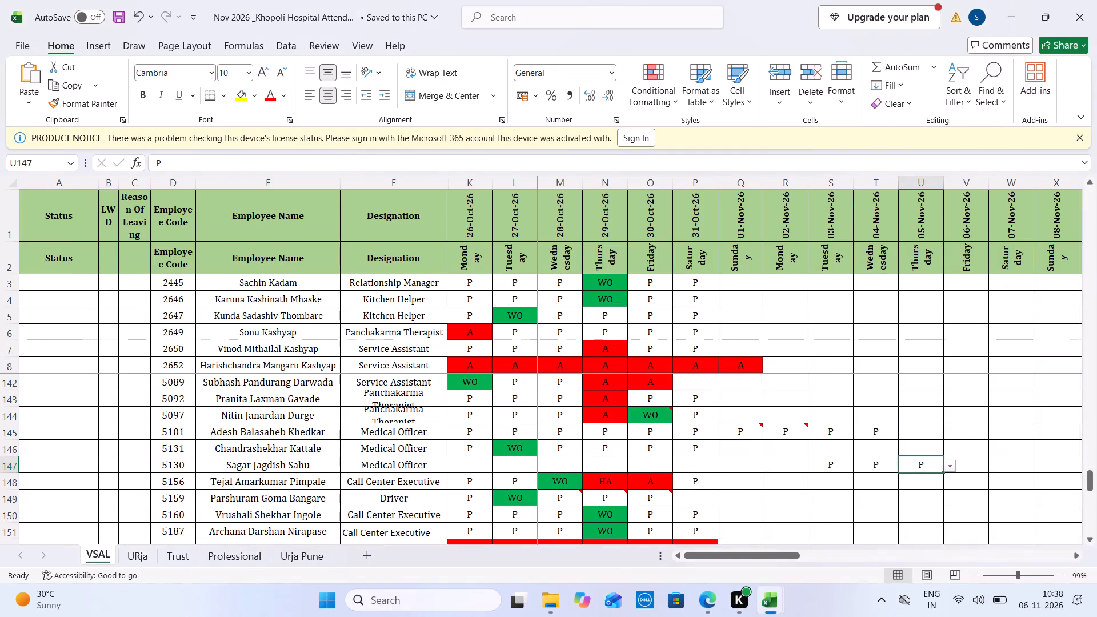
left_click(467, 457)
left_click(501, 464)
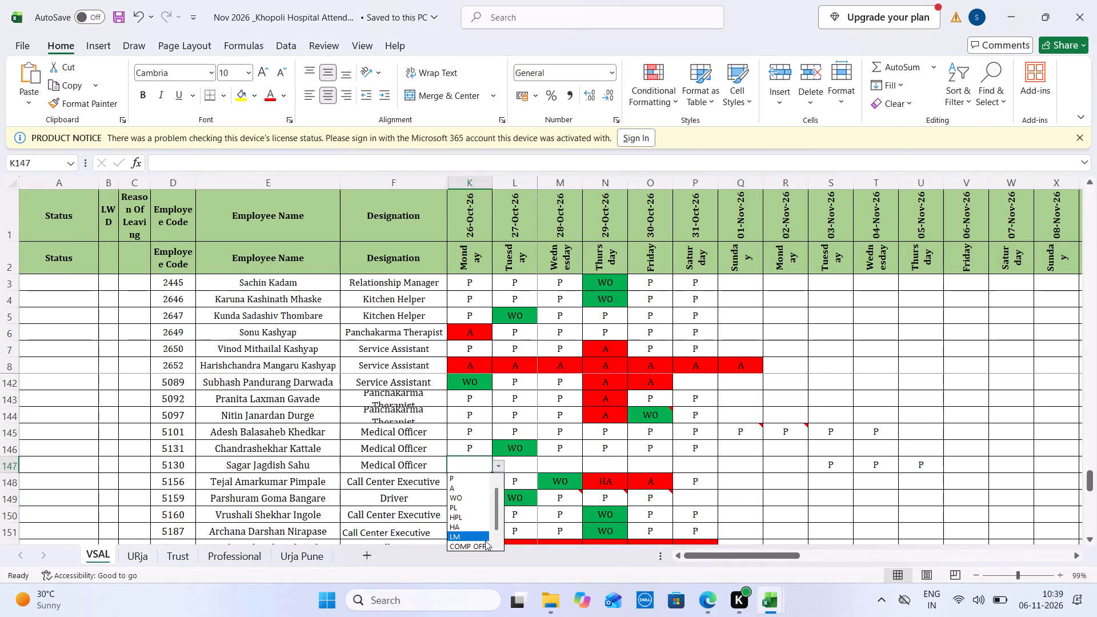
left_click(477, 542)
key("ctrl+c")
key("Right")
key("ctrl+v")
key("Right")
key("ctrl+v")
key("Right")
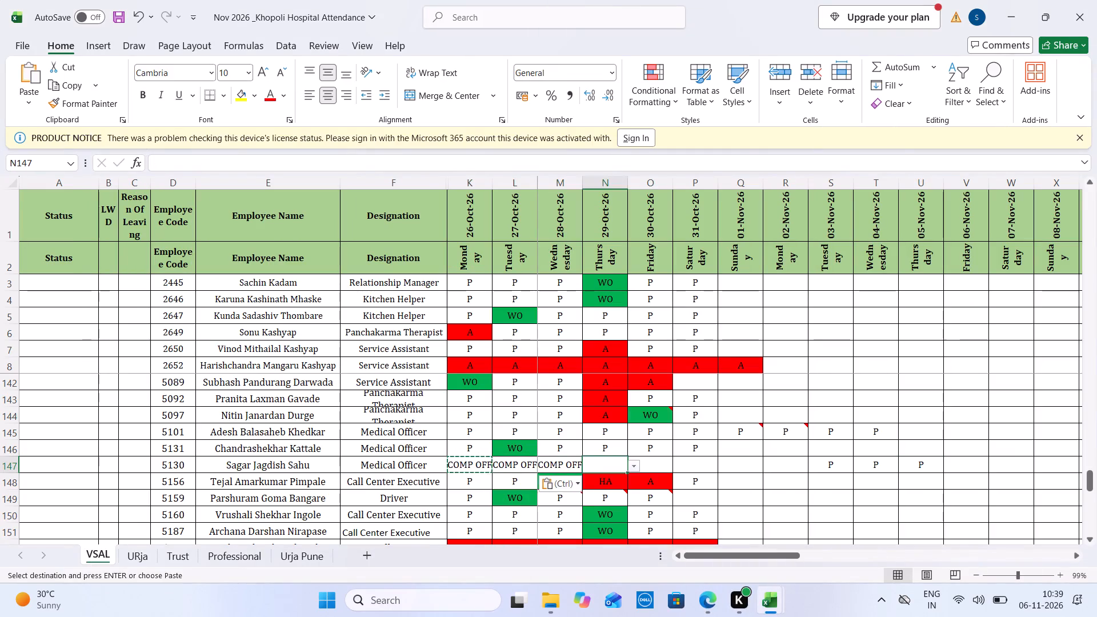
key("ctrl+v")
key("Right")
key("ctrl+v")
key("Right")
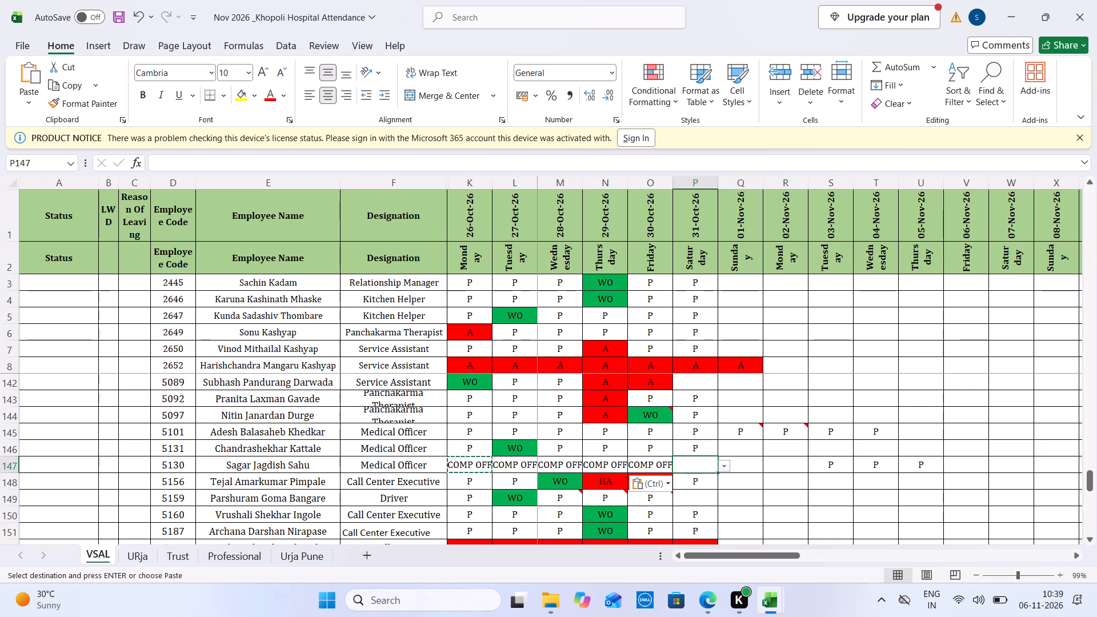
left_click(629, 456, "ctrl")
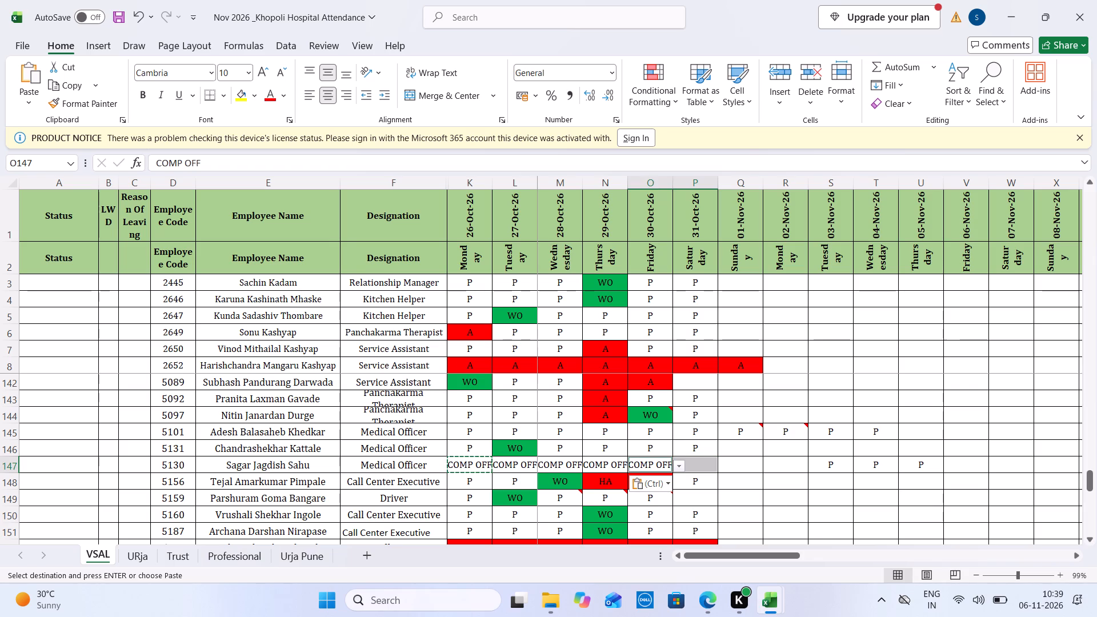
left_click(579, 463)
key("ctrl+c")
key("Right")
key("Right")
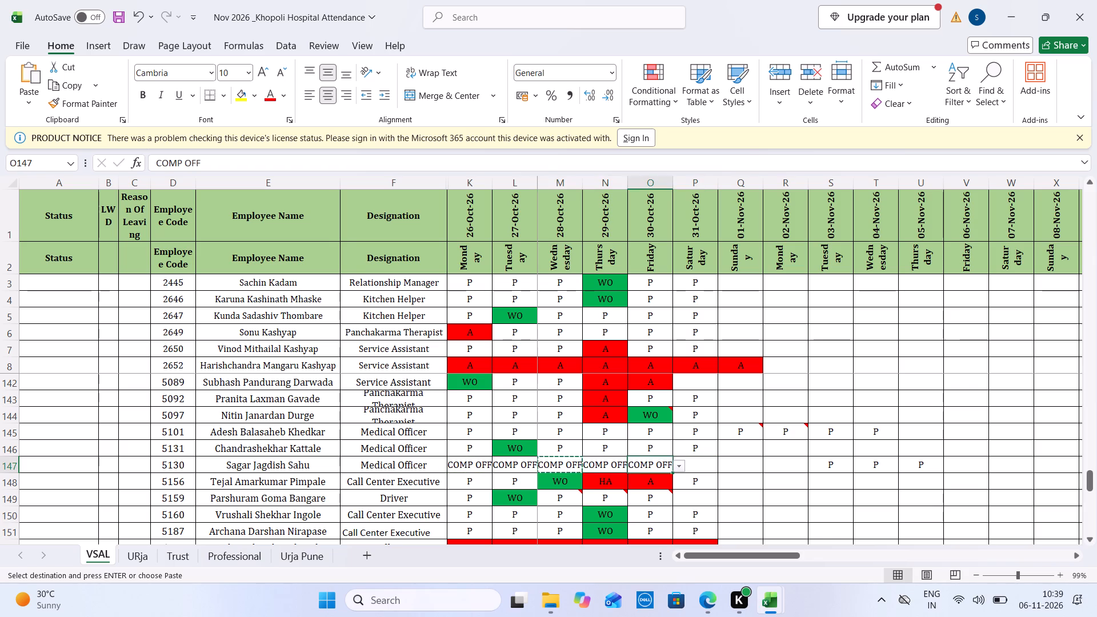
key("Right")
key("ctrl+v")
key("Right")
key("ctrl+v")
key("Right")
key("ctrl+v")
key("ctrl+s")
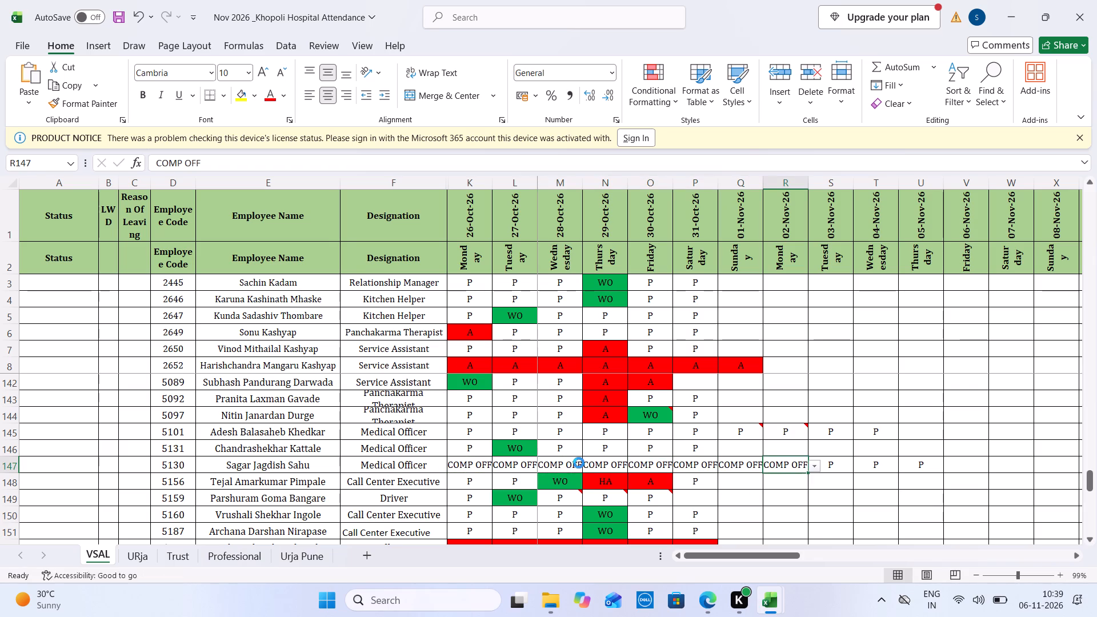
left_click(295, 185)
key("ctrl+f")
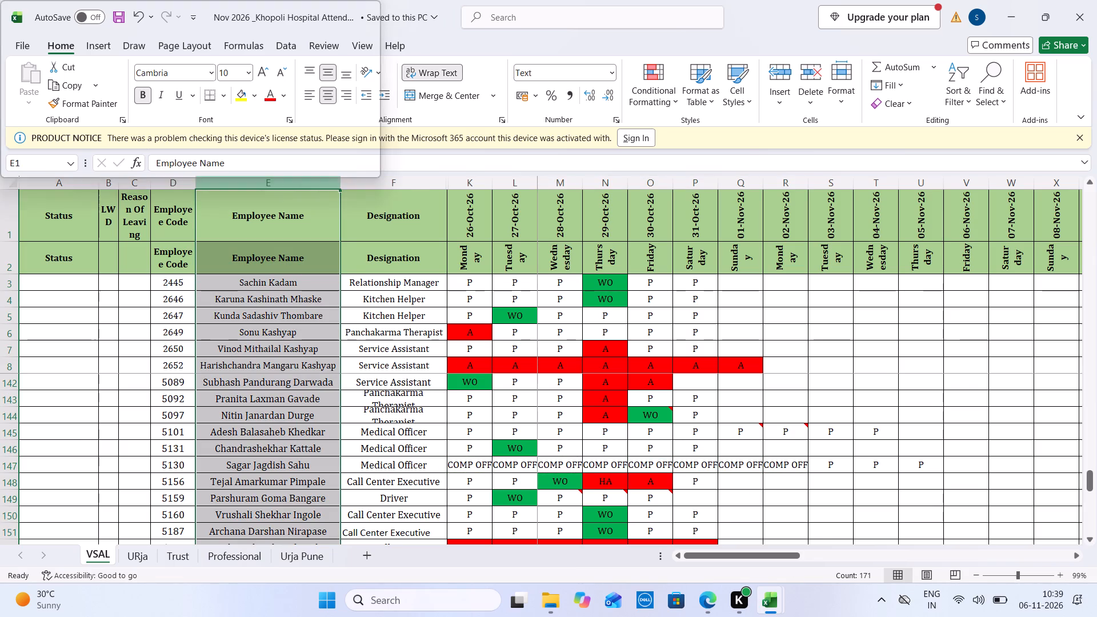
type("SONALI")
key("Return")
key("Return")
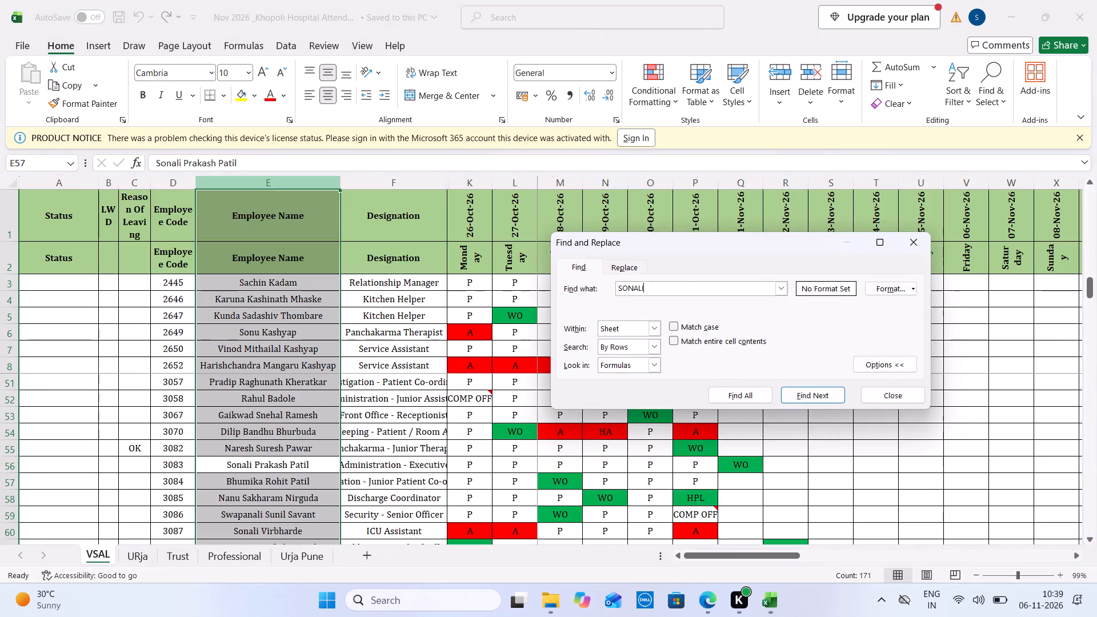
key("Return")
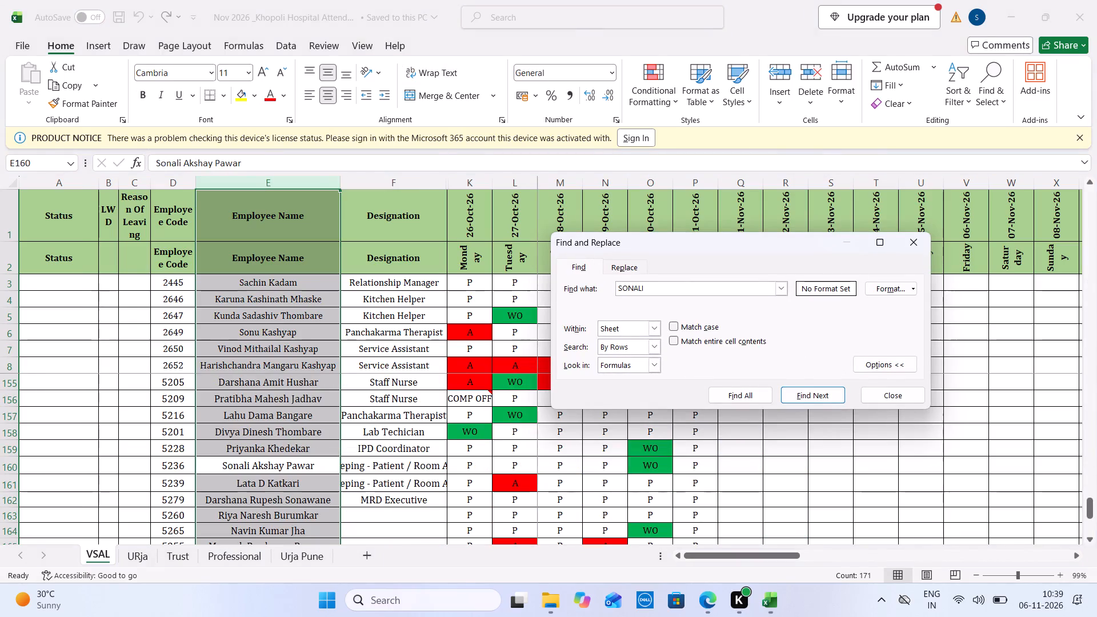
left_click(876, 460)
key("p")
key("ctrl+s")
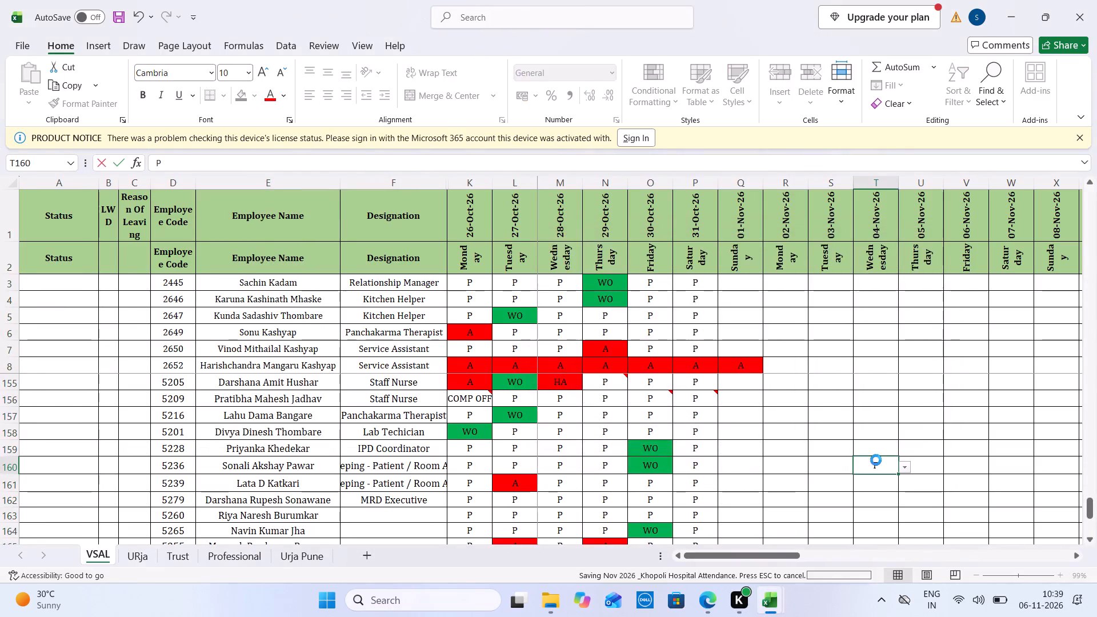
left_click(706, 611)
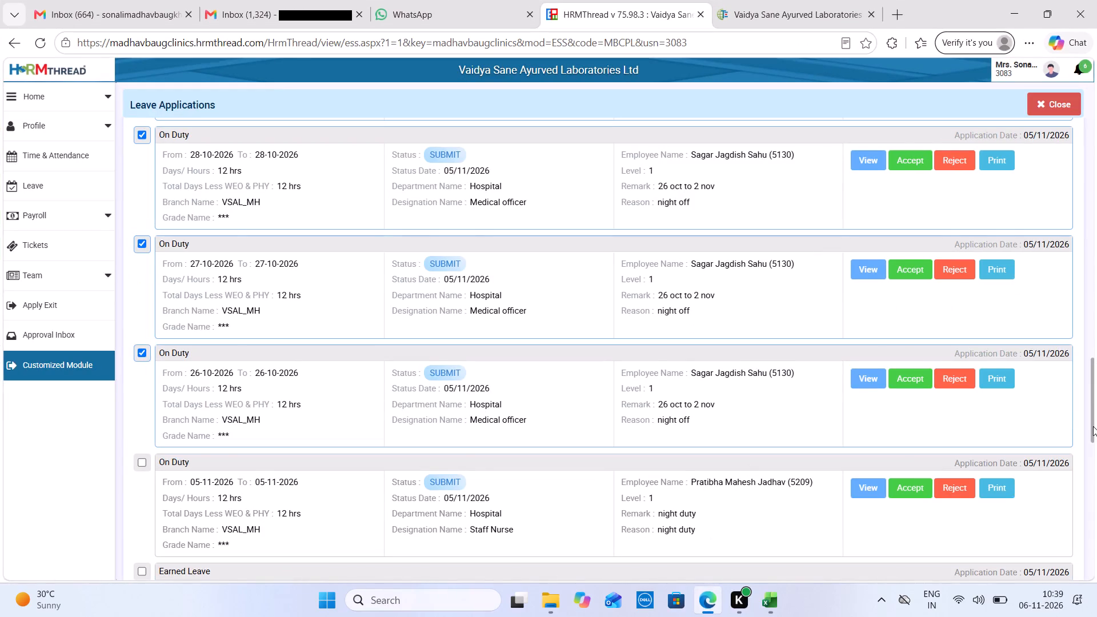
left_click_drag(1093, 426, 1096, 342)
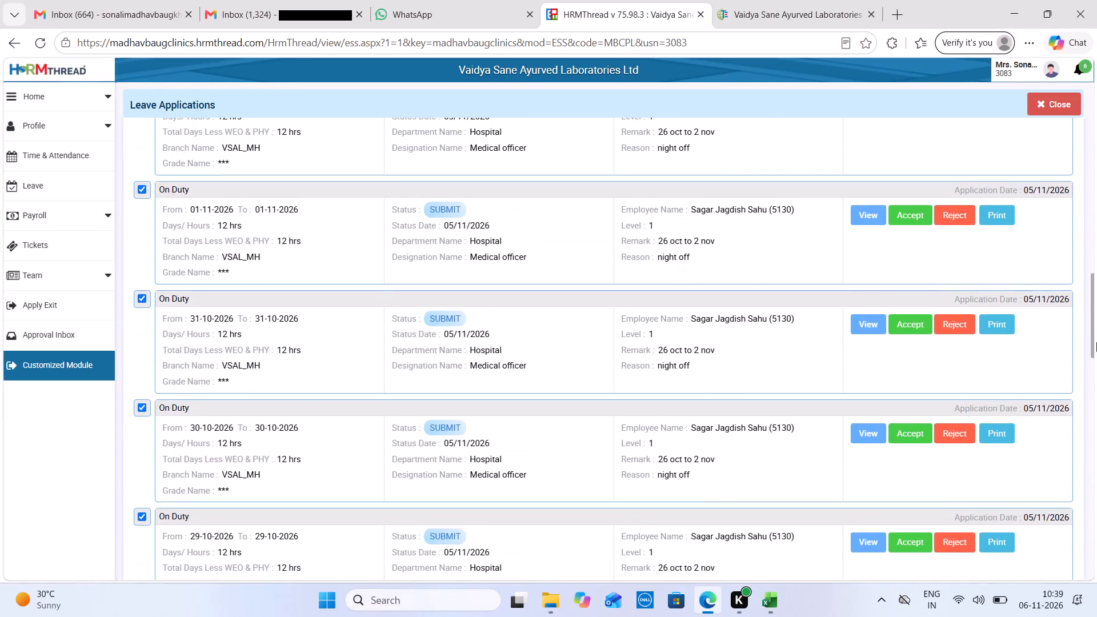
left_click_drag(1096, 342, 1096, 278)
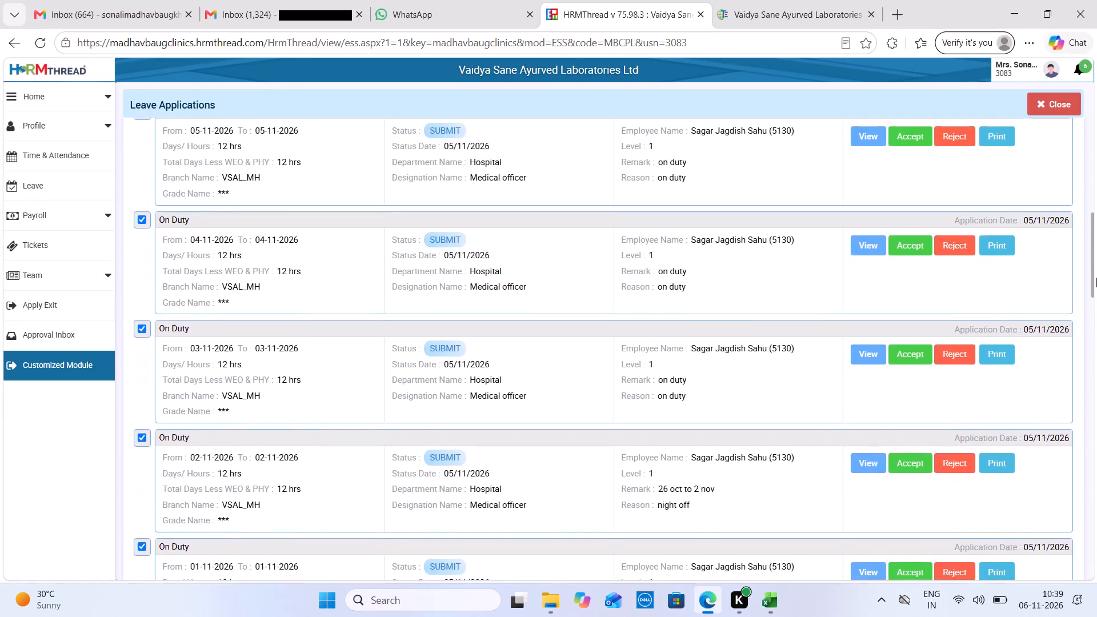
left_click_drag(1096, 278, 1096, 396)
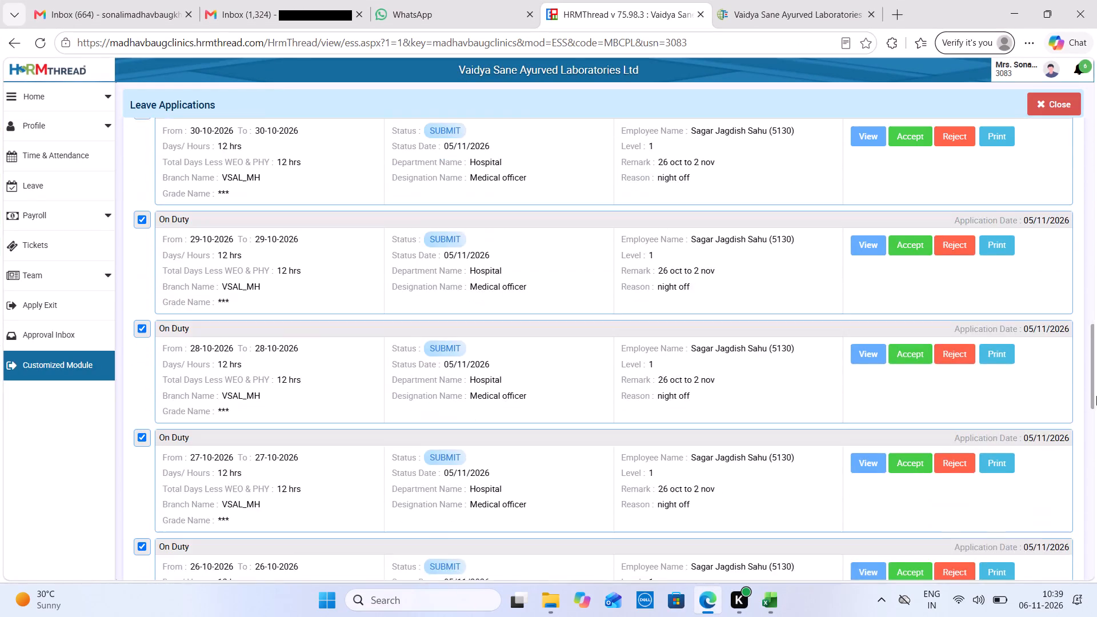
left_click_drag(1096, 396, 1096, 479)
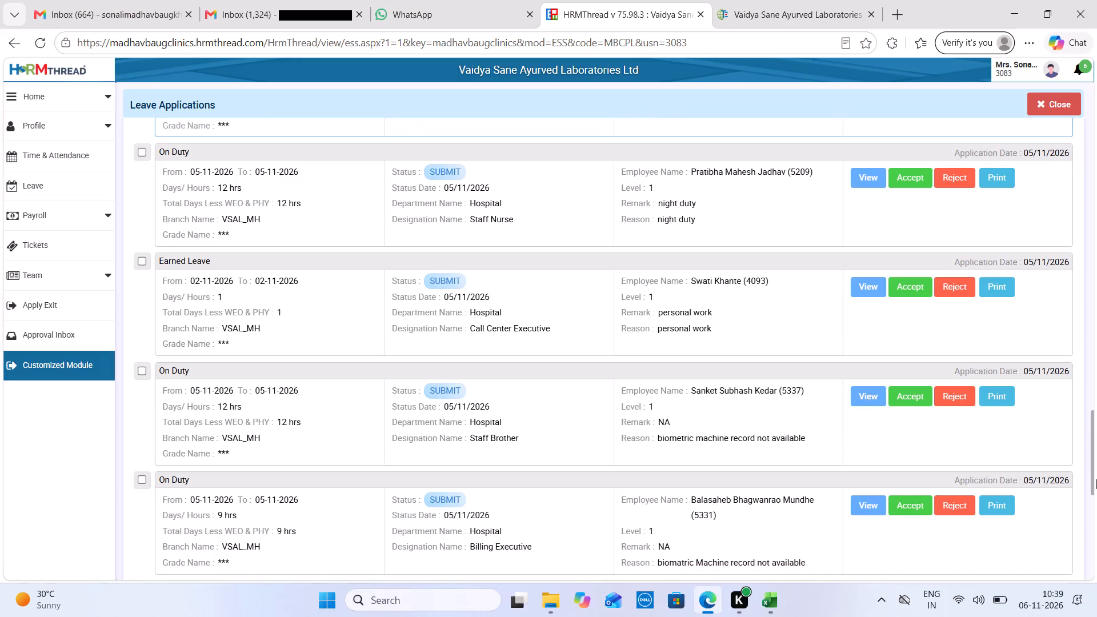
left_click(143, 151)
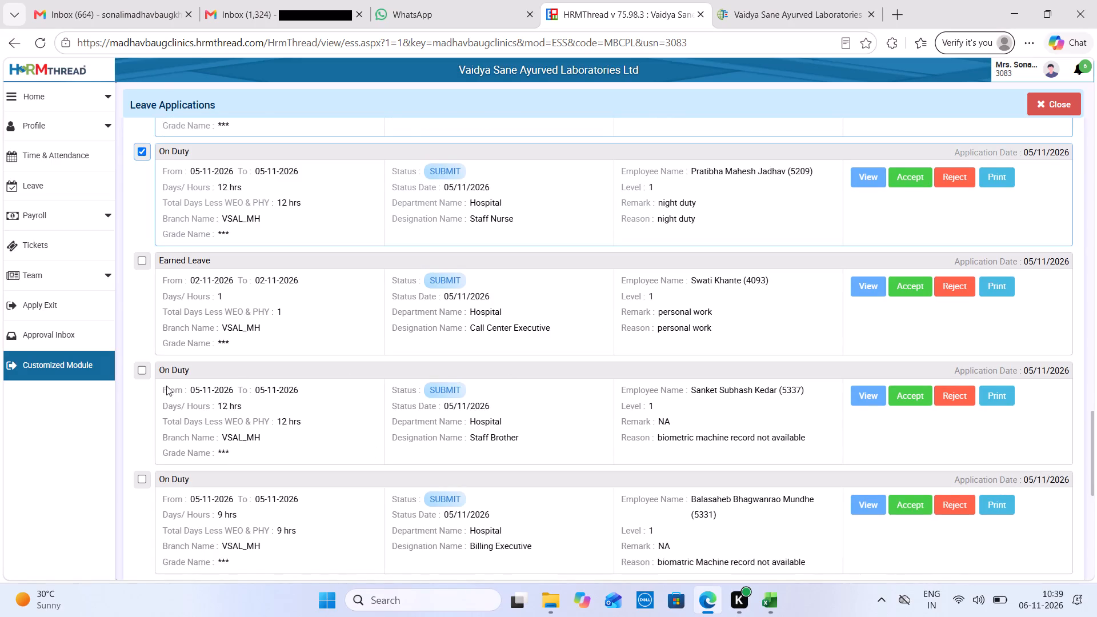
left_click(139, 368)
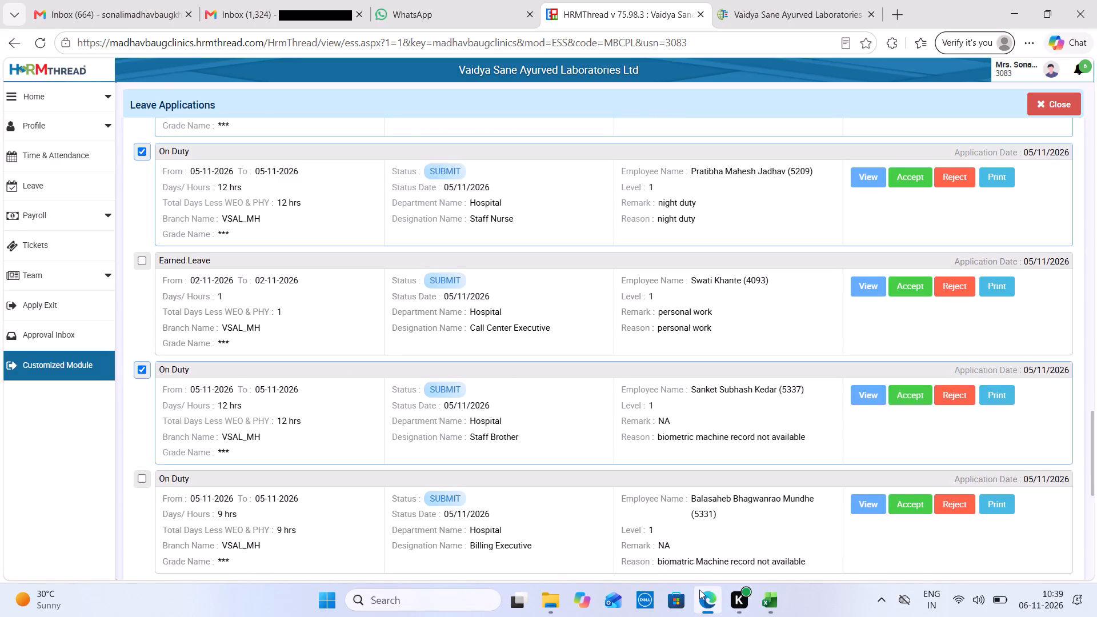
left_click(726, 527)
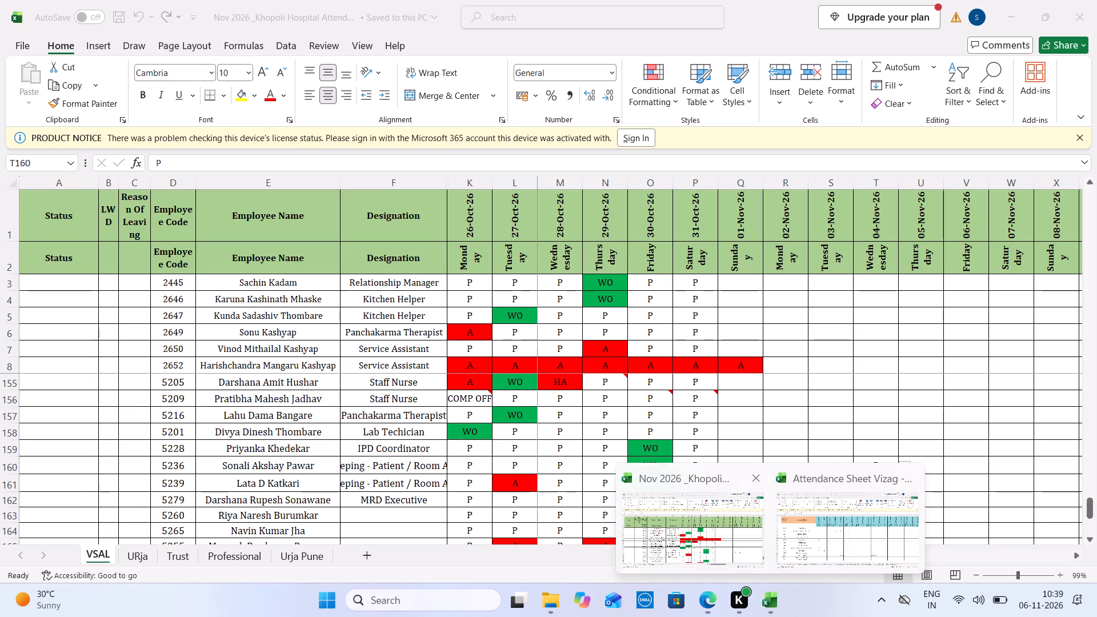
left_click(281, 181)
double_click(622, 284)
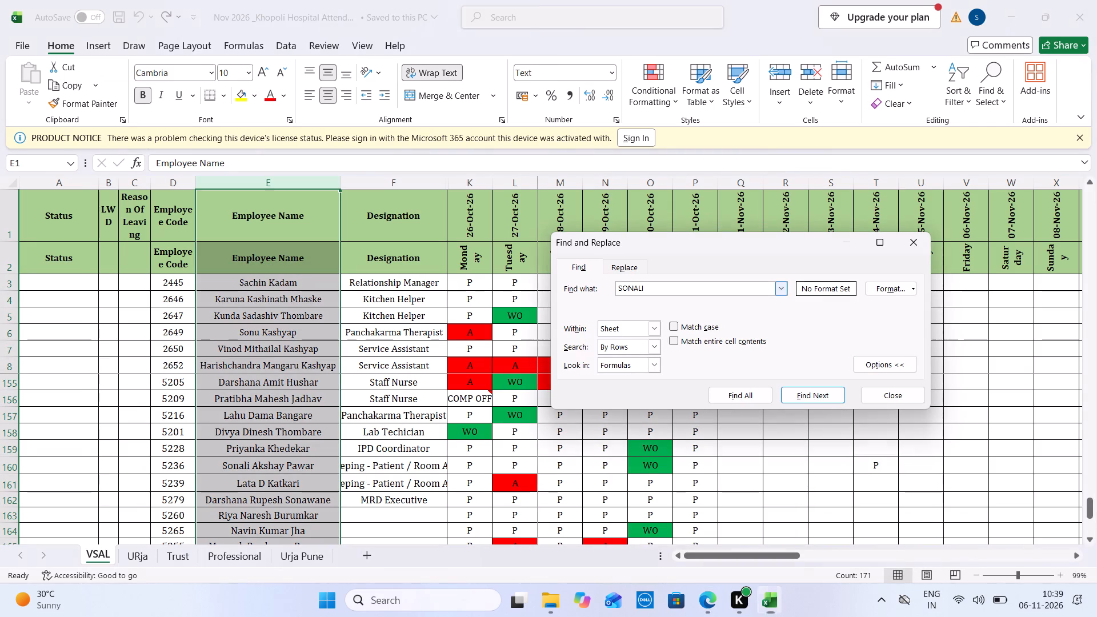
type("PRATI")
key("Return")
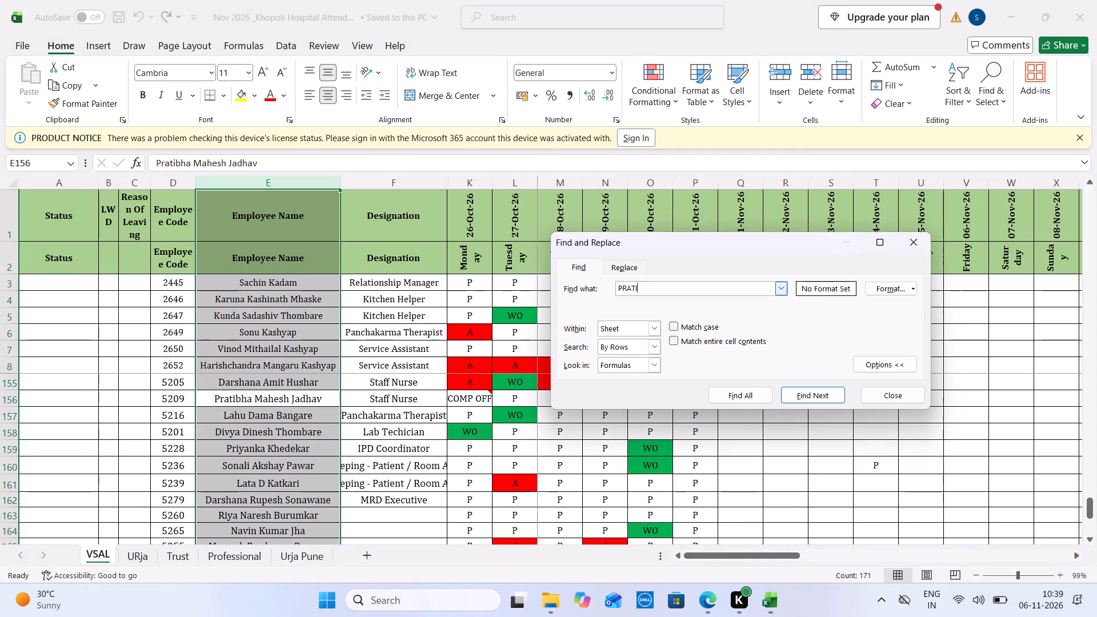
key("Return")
left_click(907, 246)
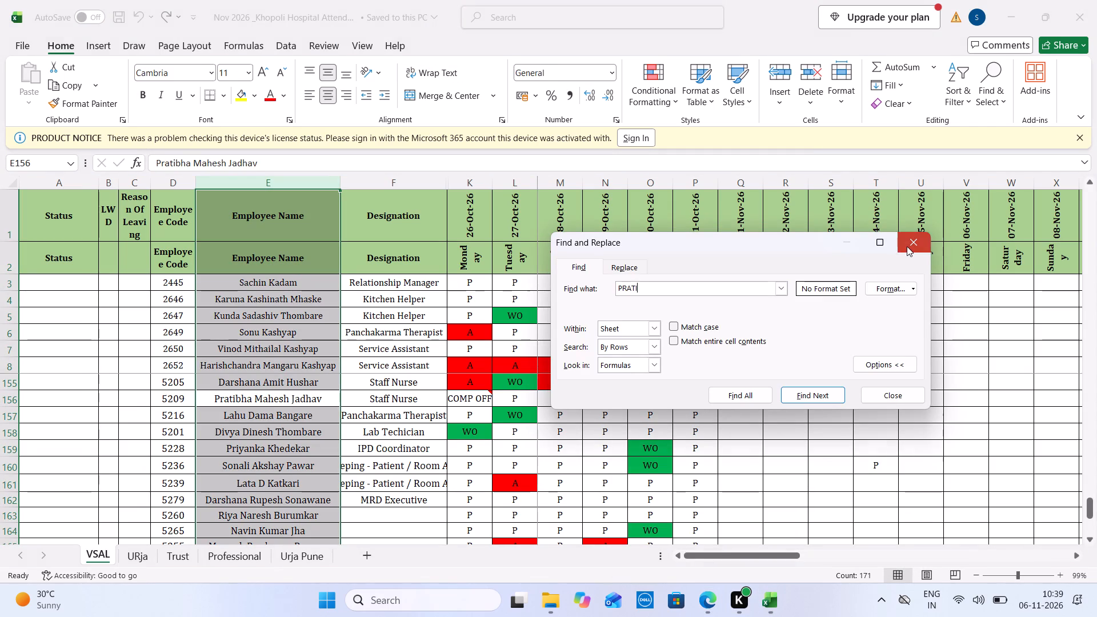
On the Khopoli workbook's VSAL sheet, copy the 31-Oct-26 P entry with its note to 04-Nov-26 in row 156 and save.
left_click(703, 401)
key("ctrl+c")
key("Right")
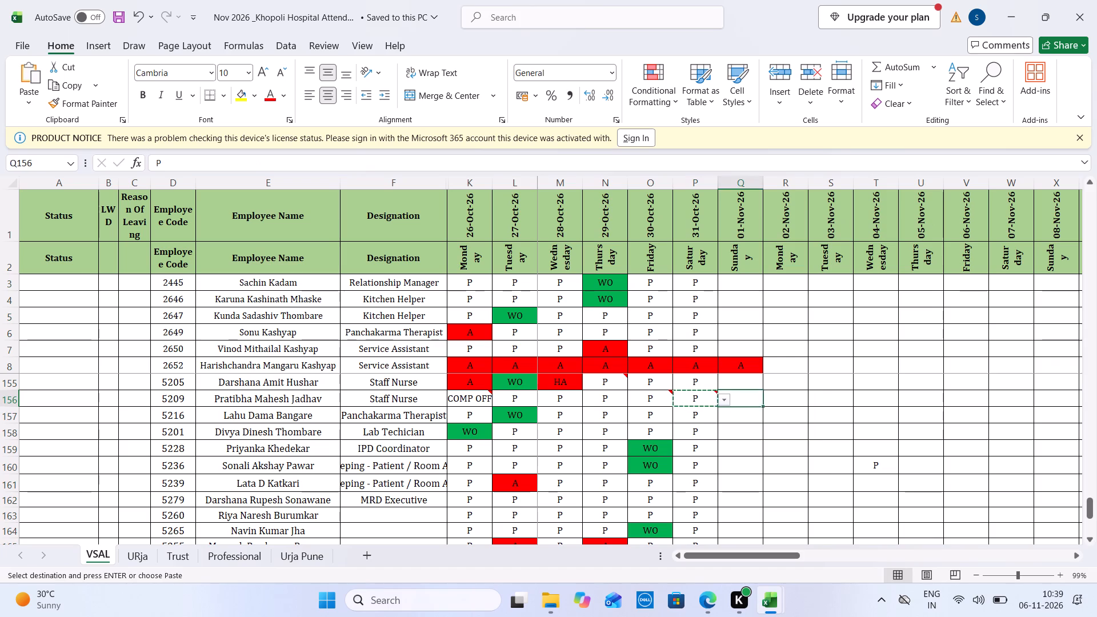
key("Right")
key("Right")
key("Right")
key("ctrl+v")
key("ctrl+s")
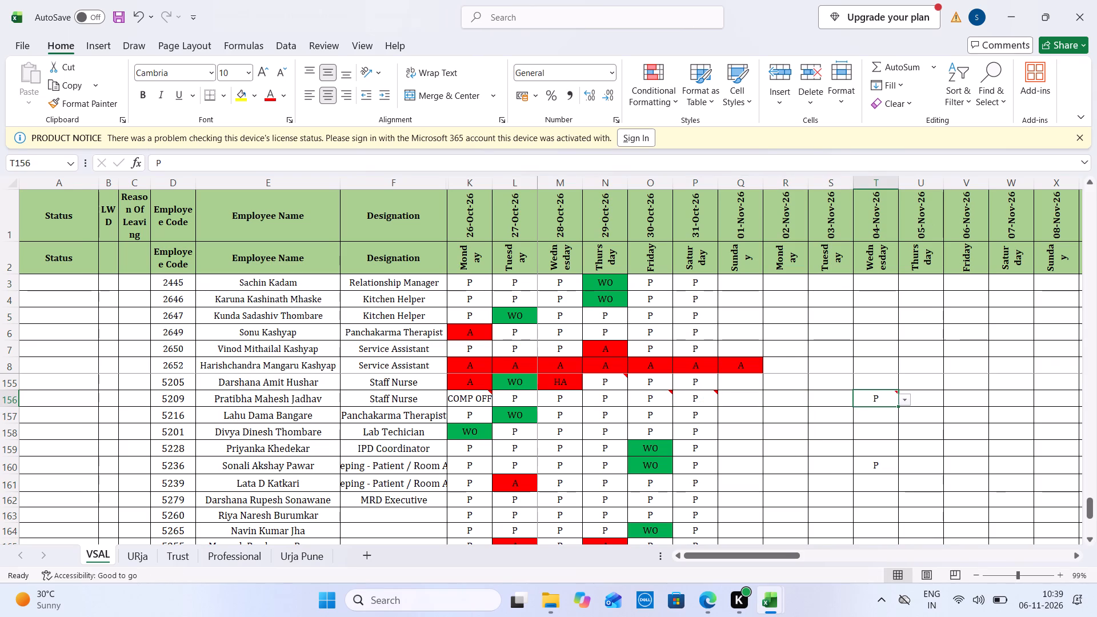
On the Urja Pune sheet, enter P for 05-Nov-26 in rows 14 and 16 and save the workbook.
left_click(302, 556)
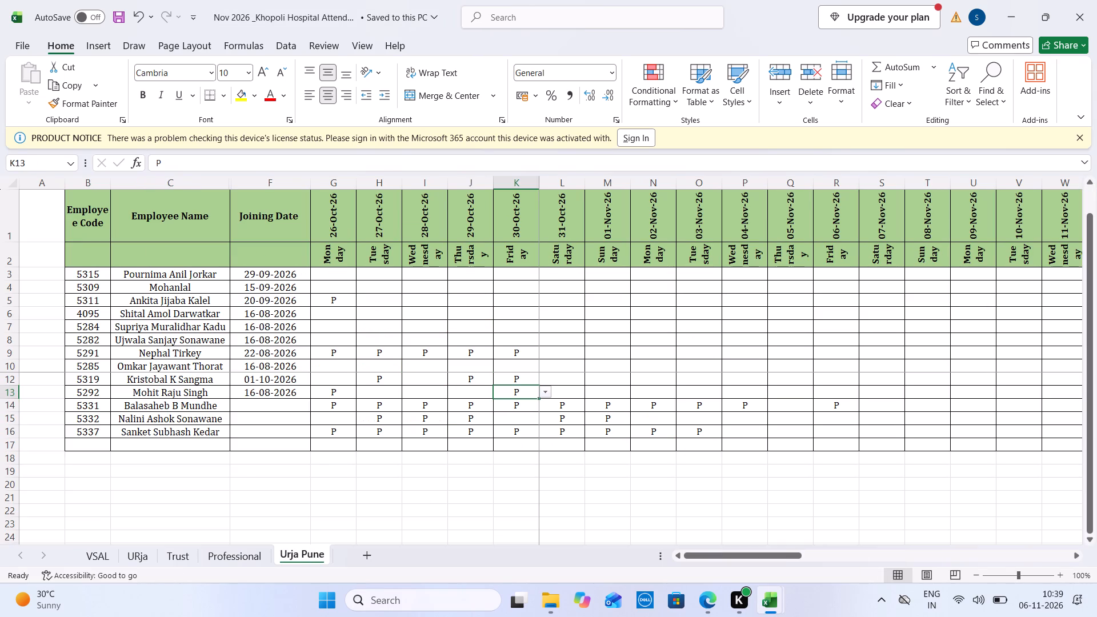
left_click(786, 401)
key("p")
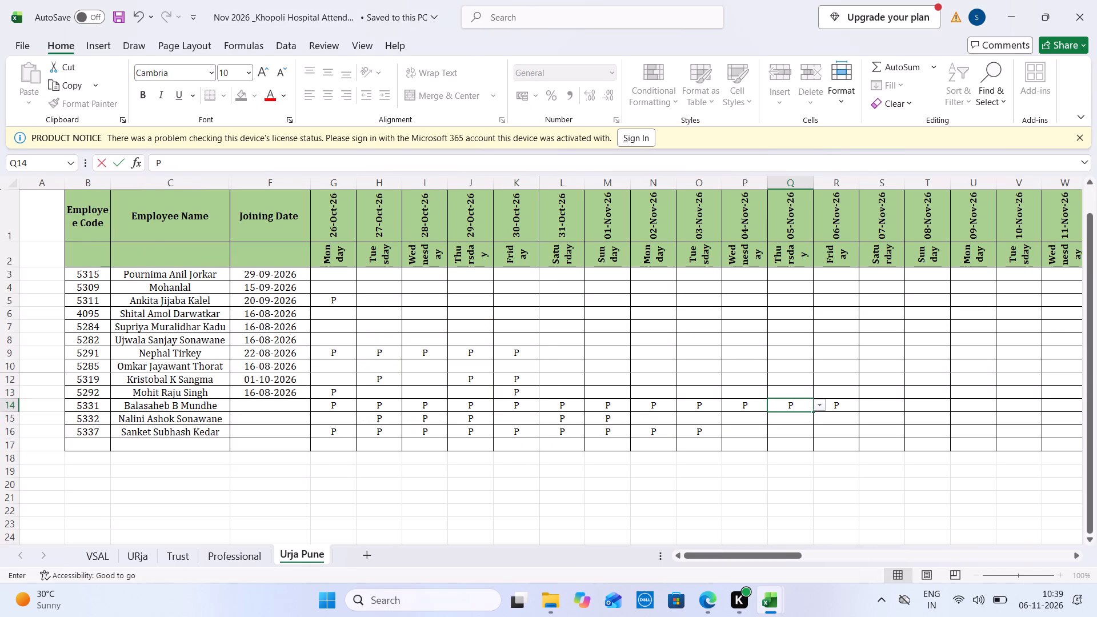
key("Down")
key("Down")
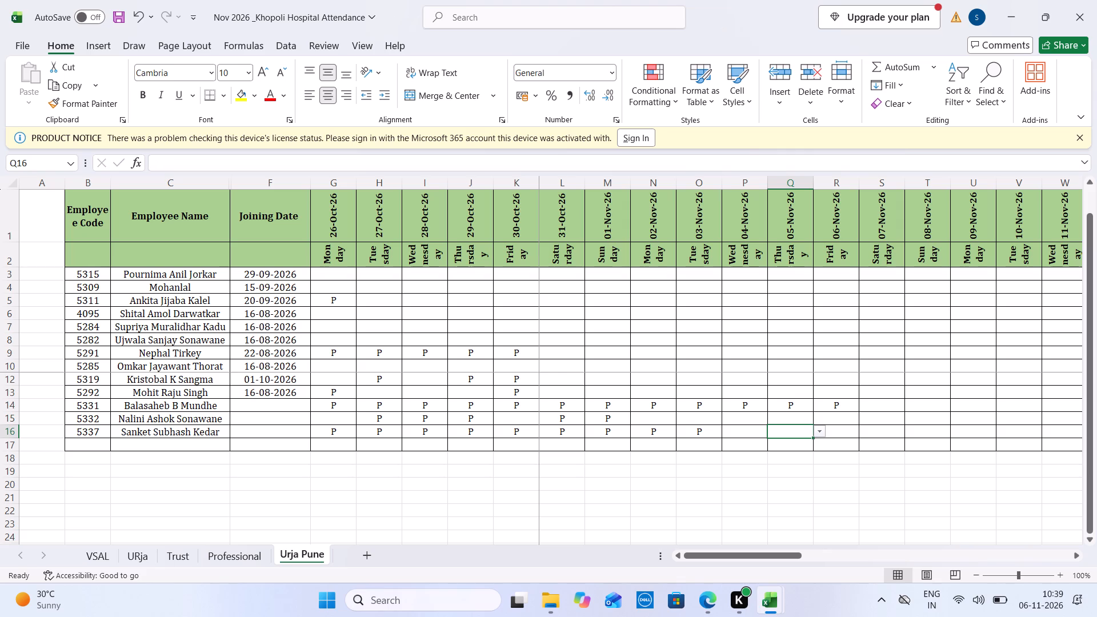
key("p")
key("ctrl+s")
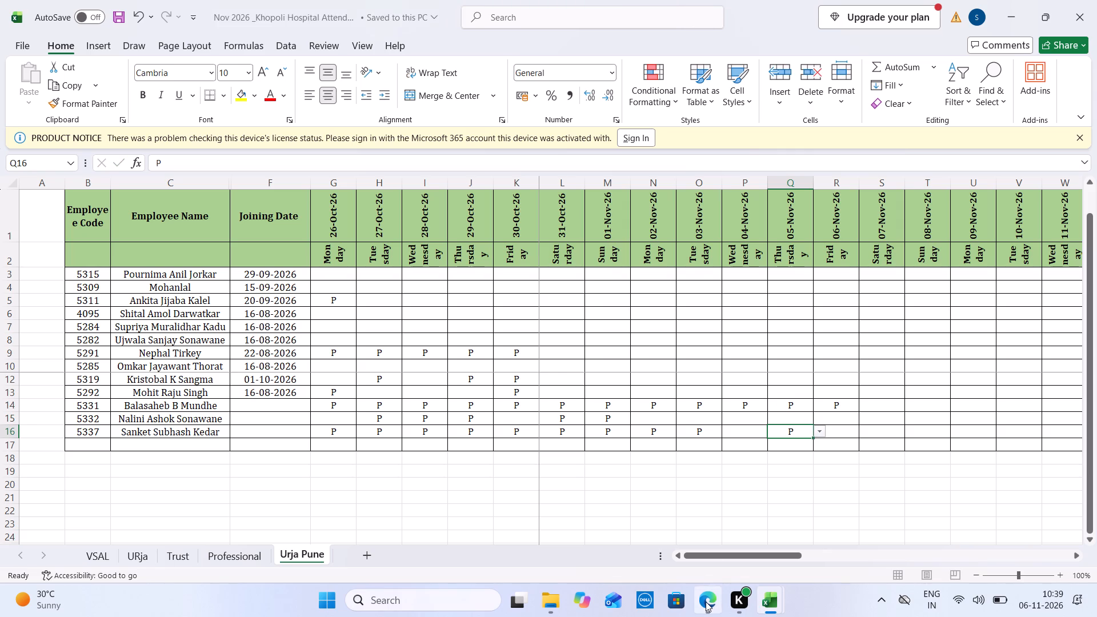
Back in HRMThread, select the Billing Executive's 9-hour On Duty application for 05-11-2026.
left_click(706, 602)
left_click(141, 478)
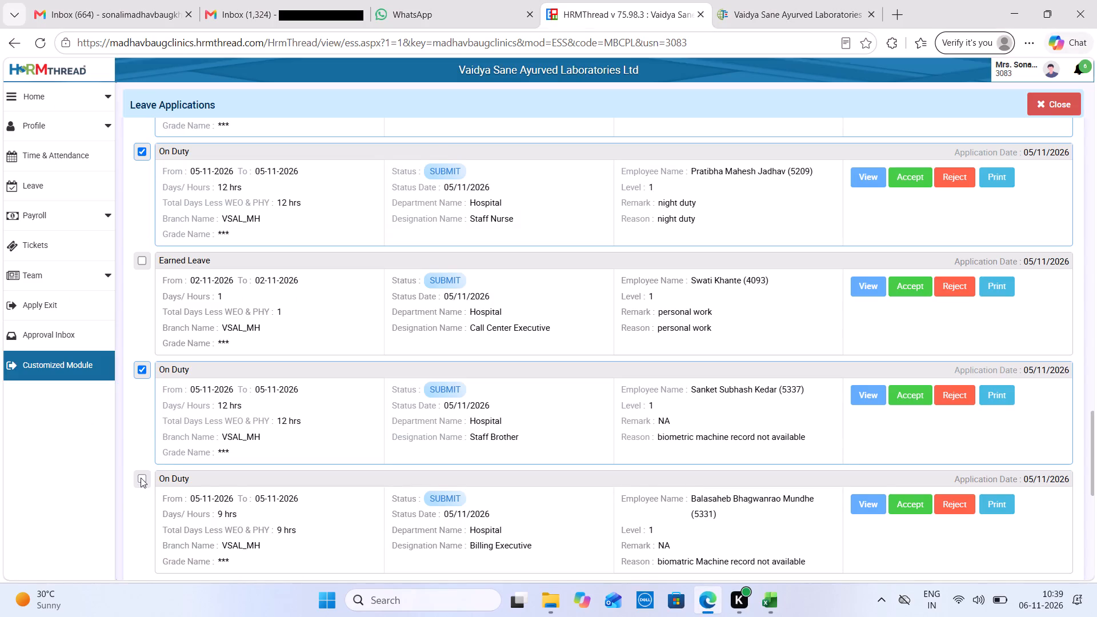
left_click_drag(1092, 440, 1094, 470)
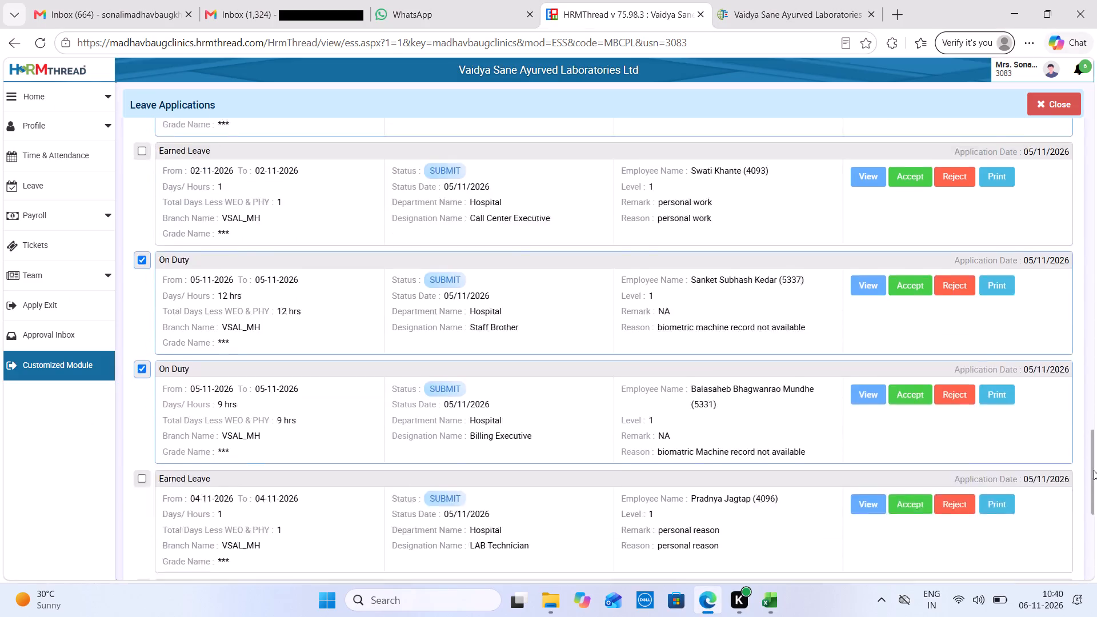
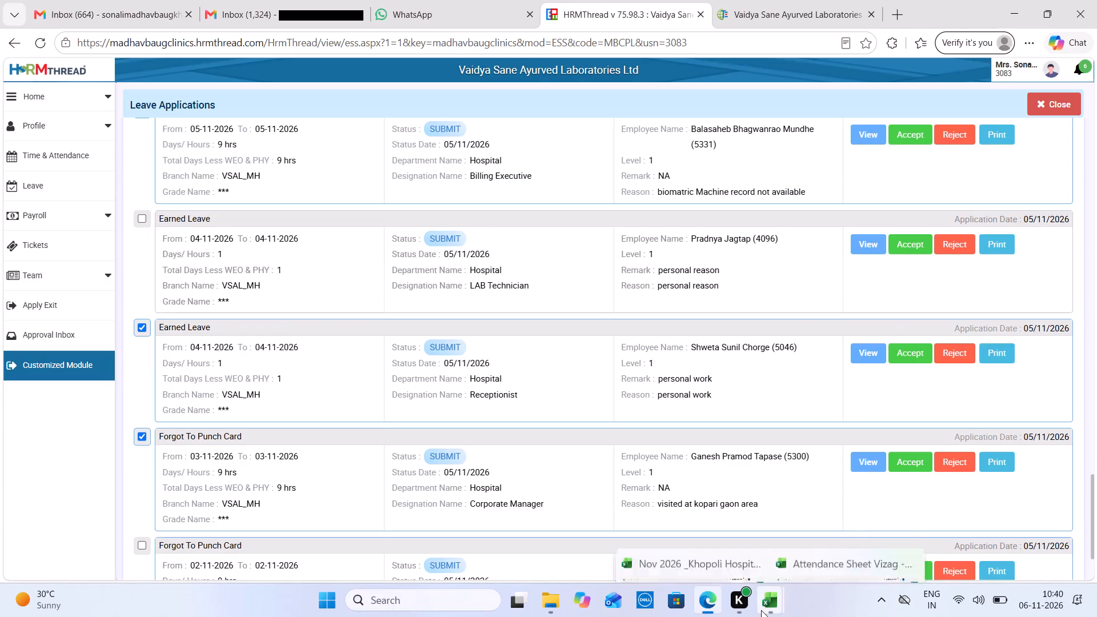
Switch to the Nov 2026 Khopoli Hospital attendance workbook in Excel and bring up its VSAL sheet.
left_click(697, 528)
left_click(101, 554)
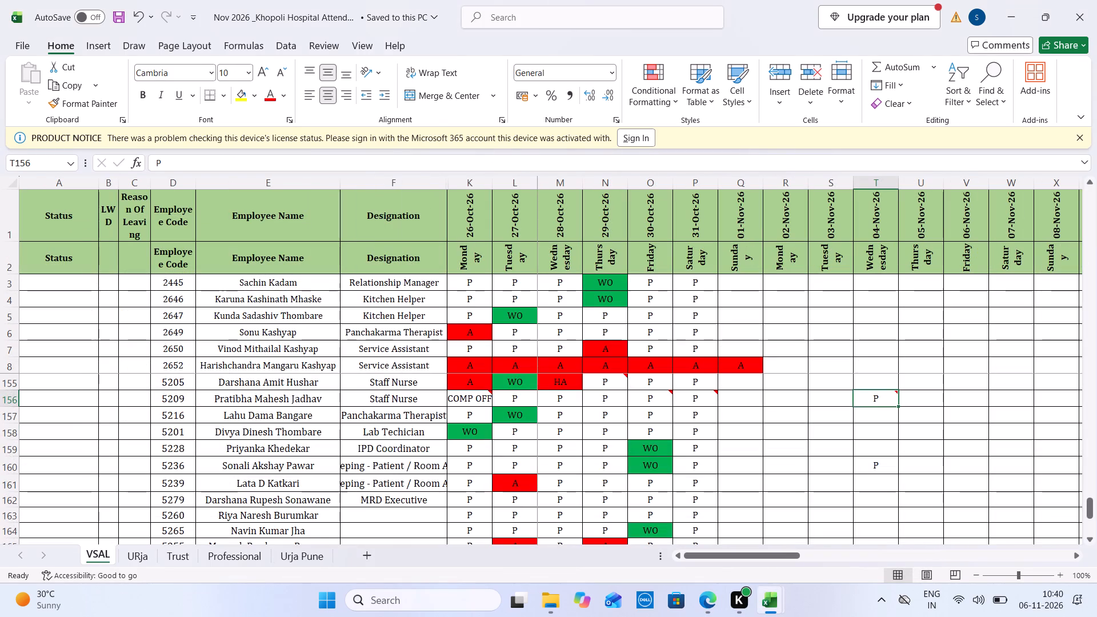
left_click(286, 186)
key("ctrl+f")
type("SHWET")
key("Return")
key("Return")
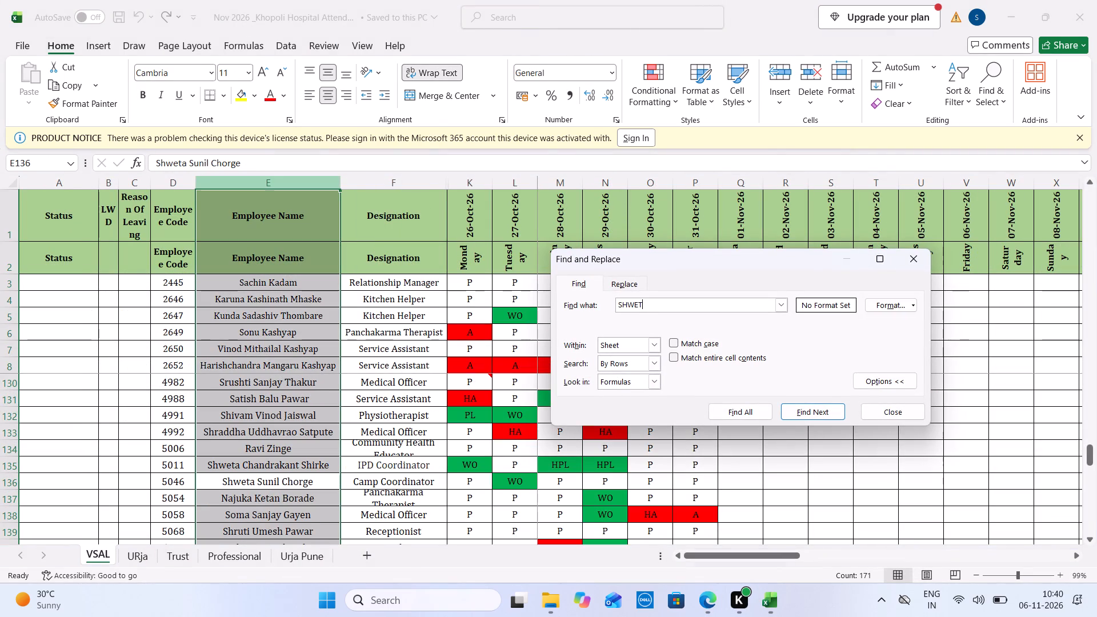
left_click(834, 478)
key("Tab")
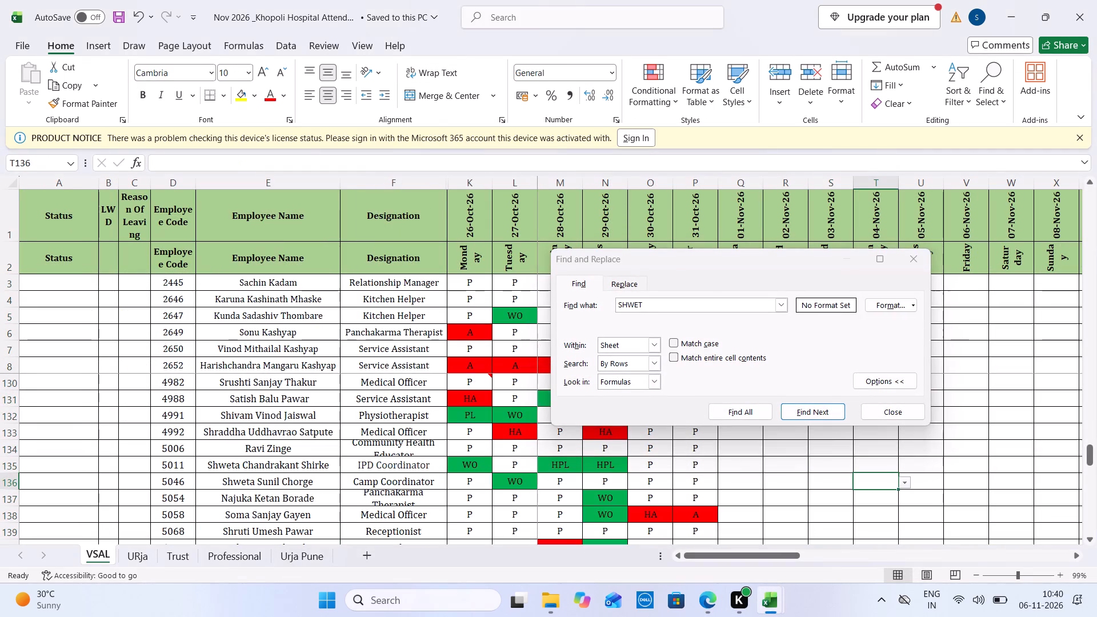
type("PL")
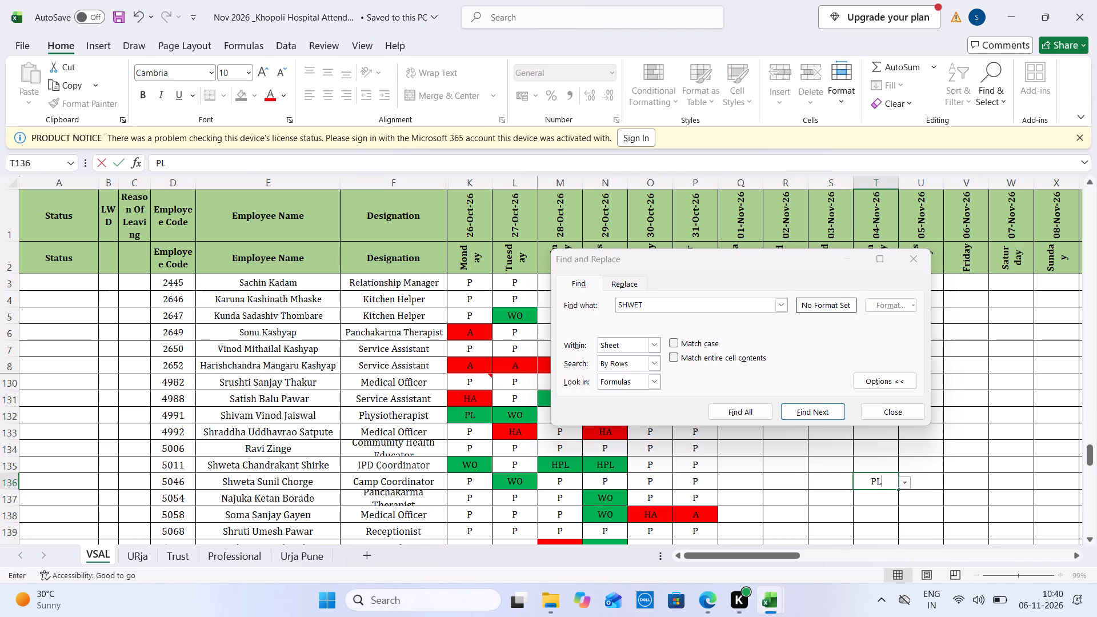
left_click(323, 179)
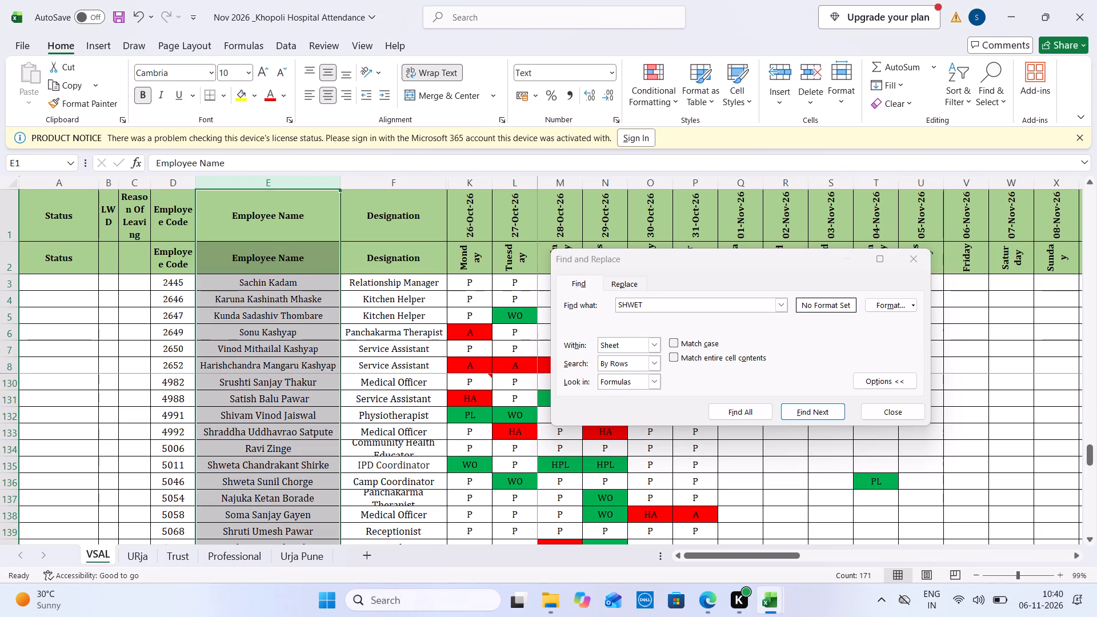
double_click(652, 309)
type("GANESH")
key("Return")
key("Return")
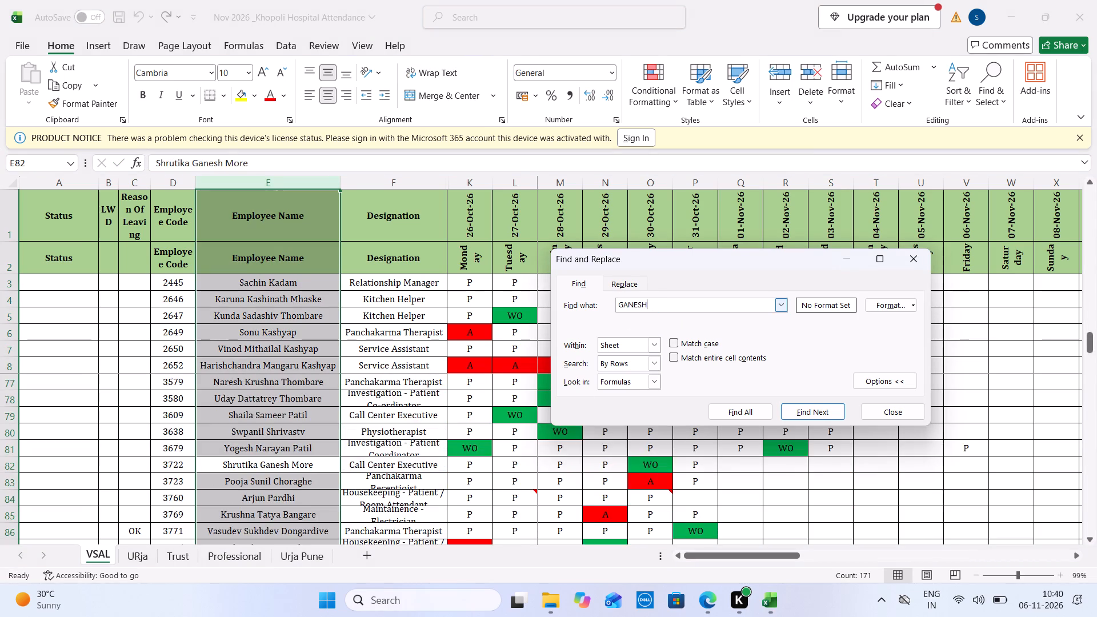
key("Return")
key("Return")
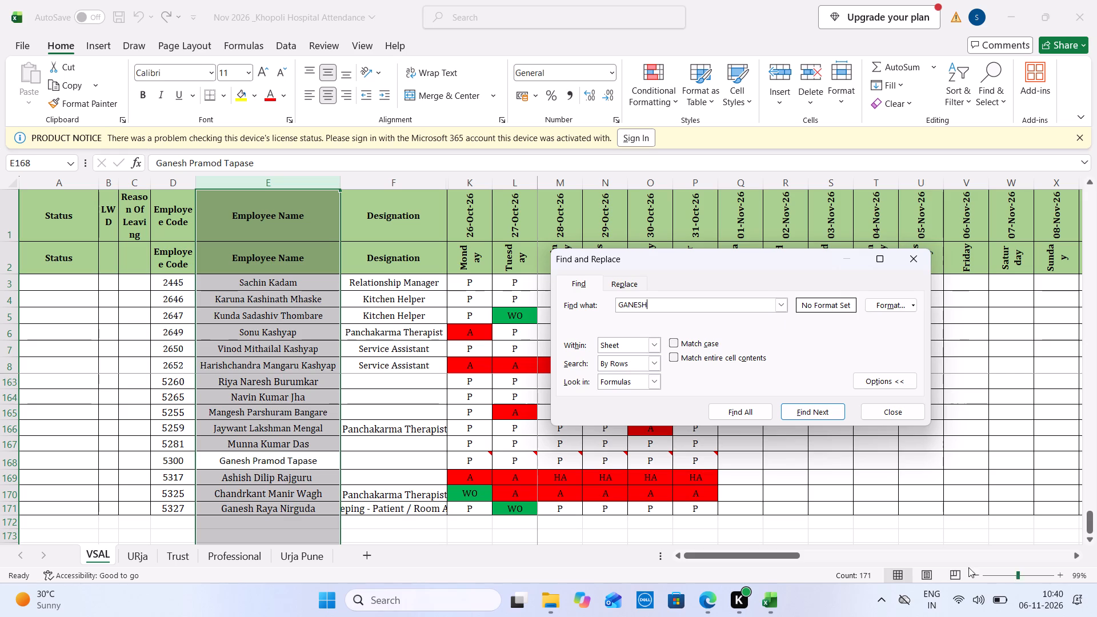
left_click(706, 606)
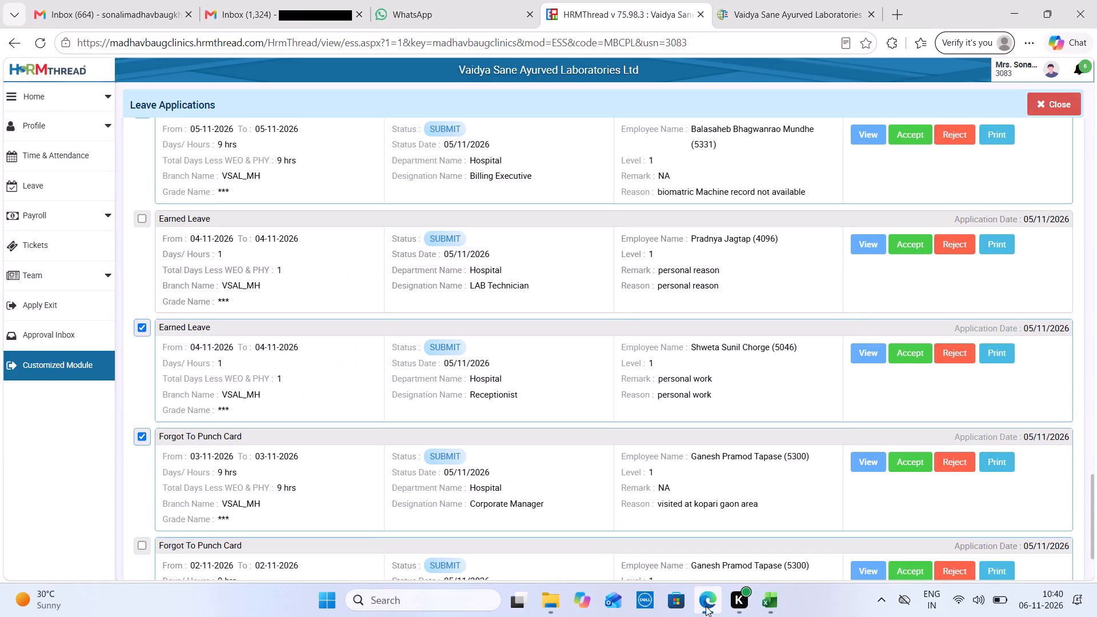
left_click(706, 606)
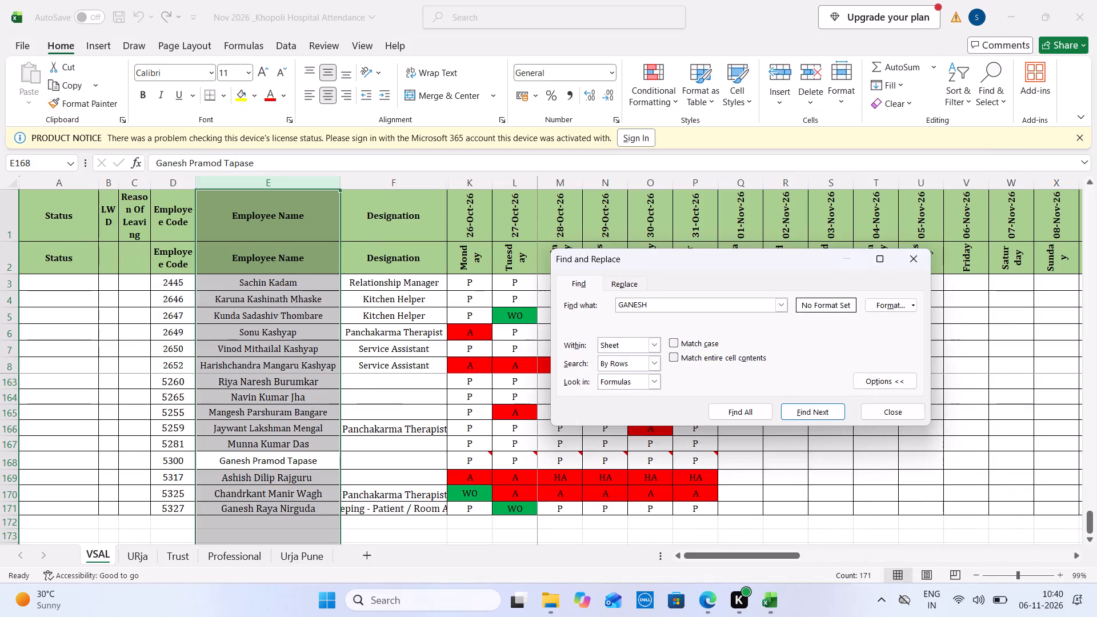
left_click(746, 455)
key("Tab")
key("Tab")
key("p")
key("Tab")
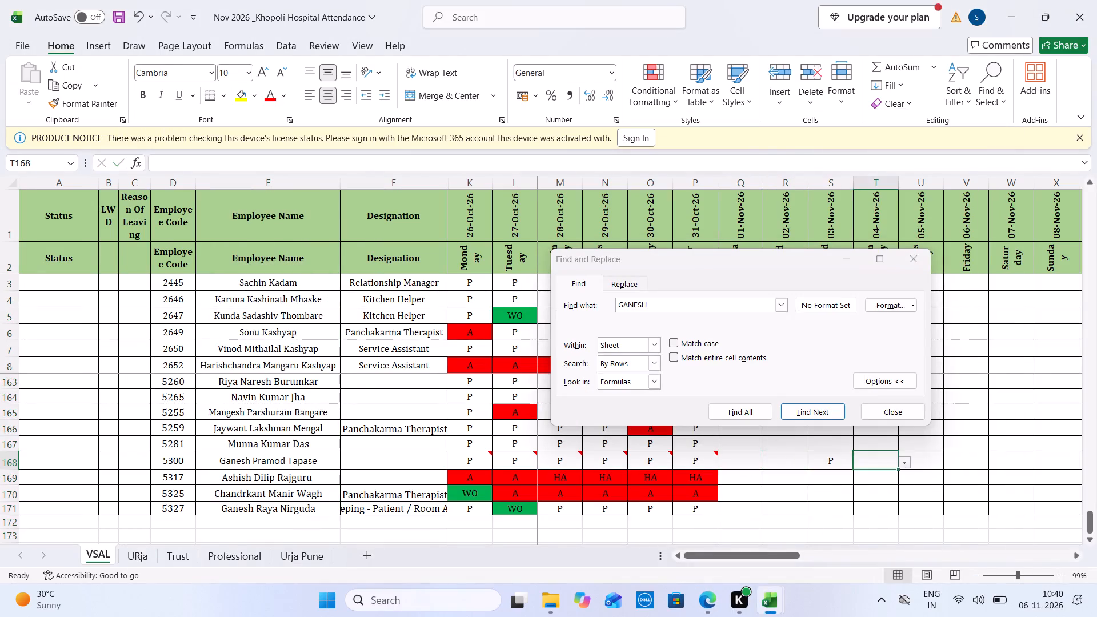
right_click(847, 460)
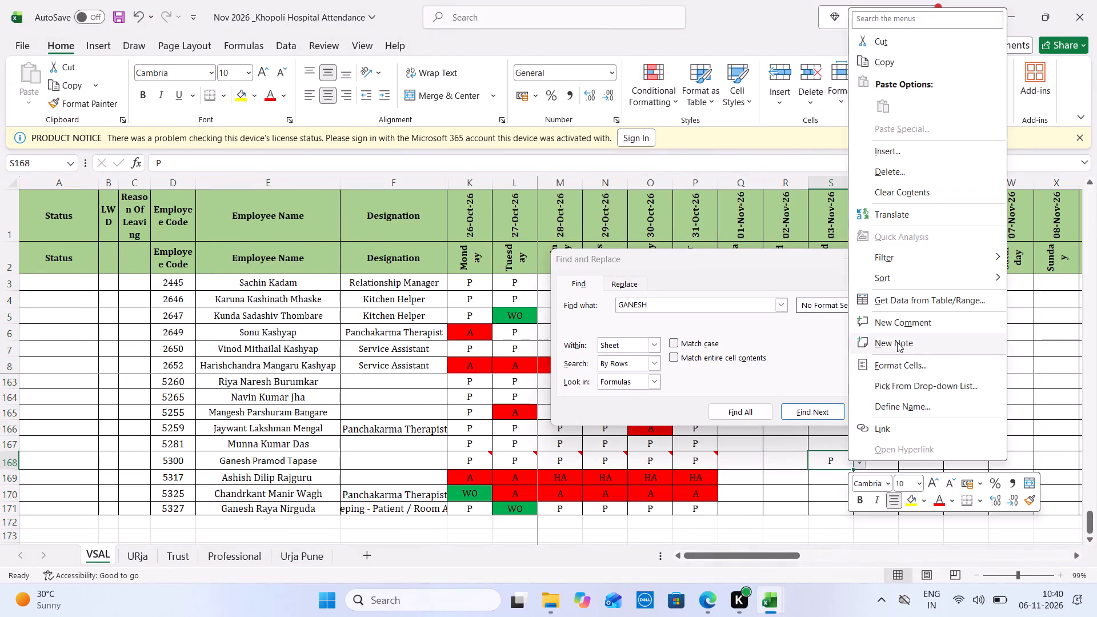
left_click(897, 342)
type("KOPARI")
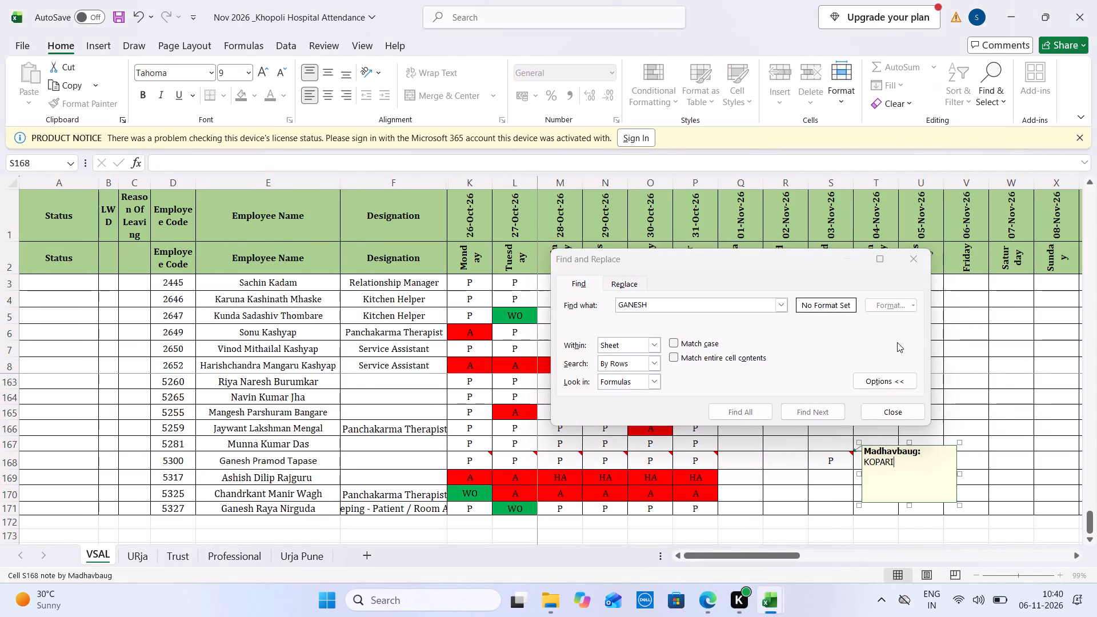
left_click(762, 498)
left_click(710, 595)
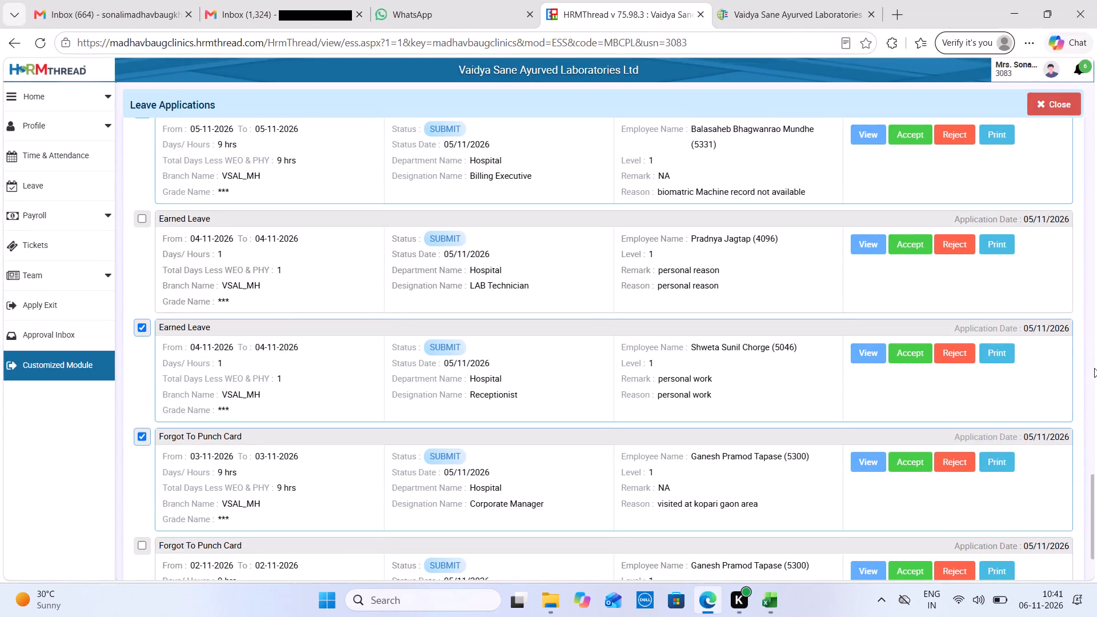
left_click_drag(1094, 492, 1095, 536)
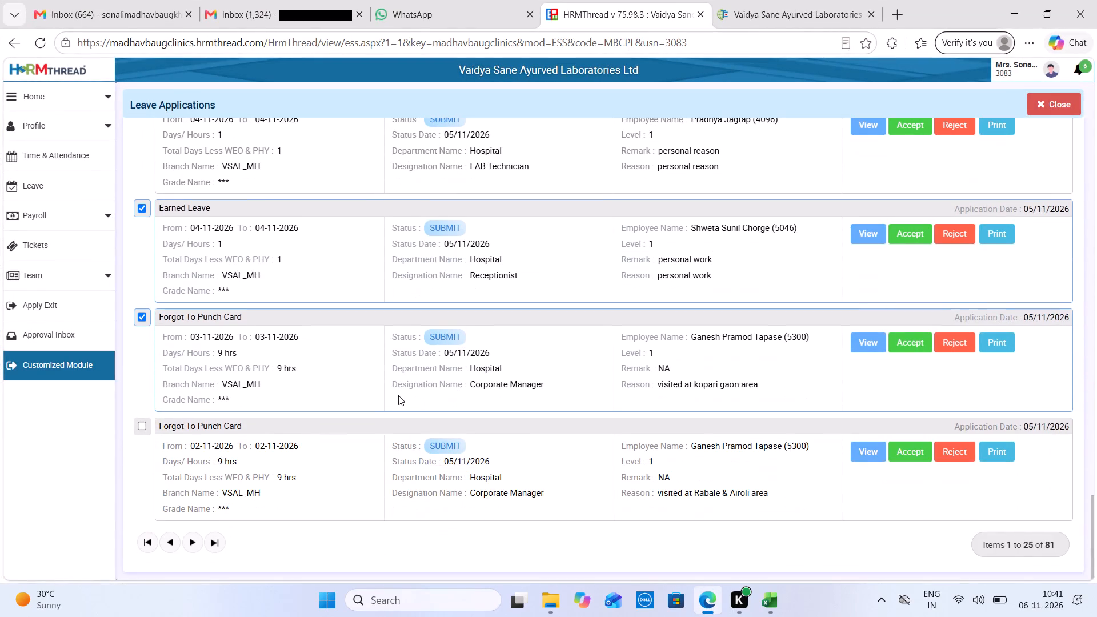
left_click(145, 428)
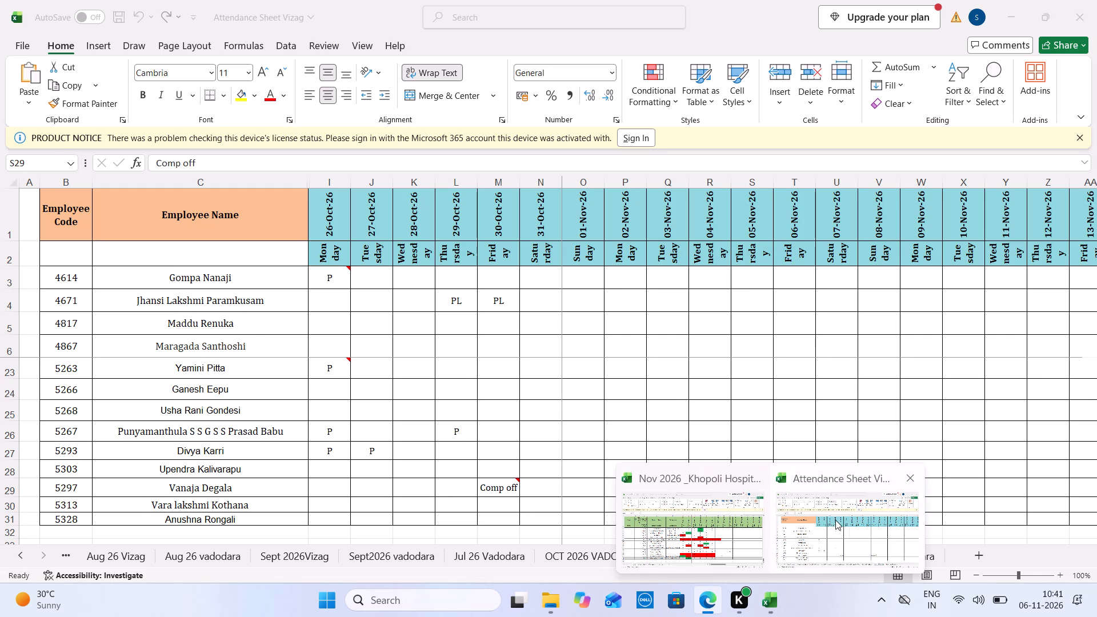
In the Nov 2026 Khopoli Hospital attendance workbook, mark P for 02-Nov-26 for the employee in row 168 of the VSAL sheet.
left_click(728, 526)
left_click(794, 464)
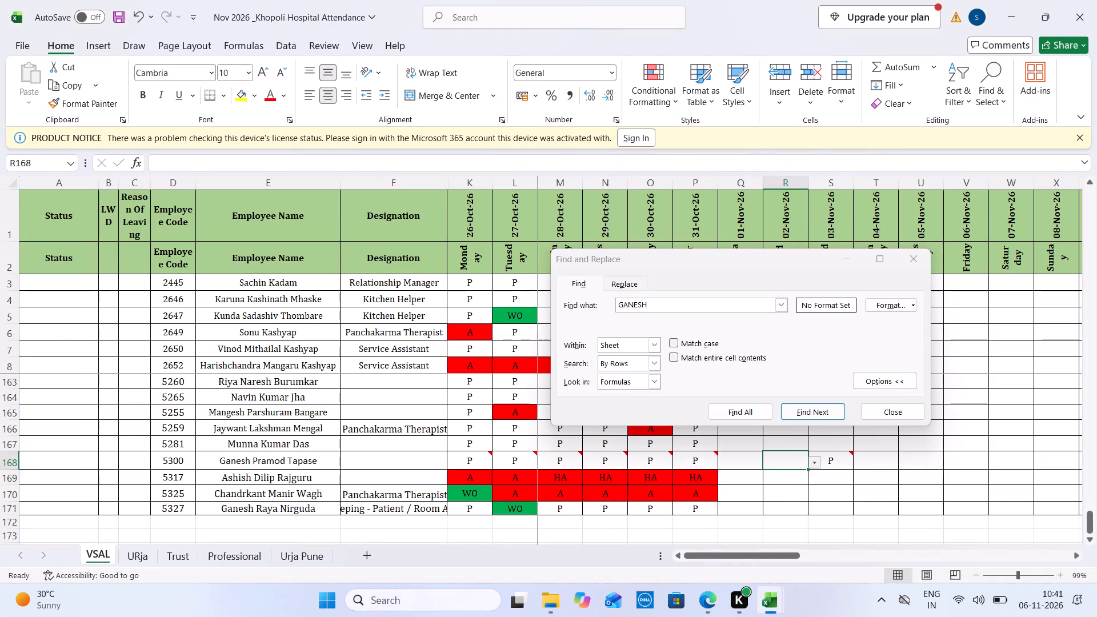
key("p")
key("Tab")
Add a note reading RABALE to the 02-Nov-26 entry in row 168 and save the workbook.
right_click(794, 464)
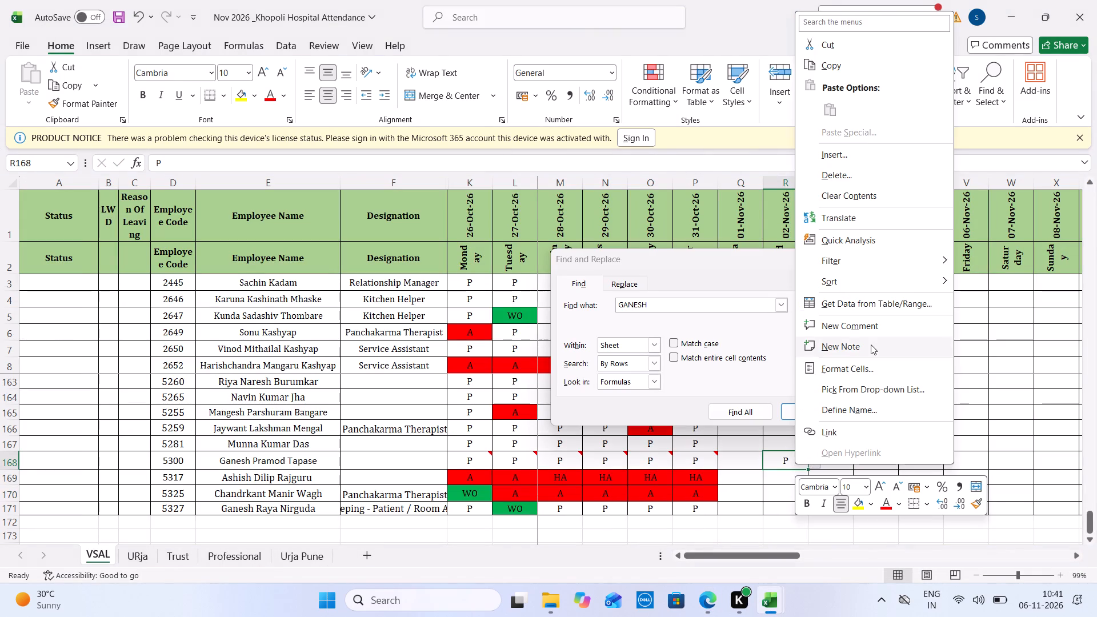
left_click(871, 344)
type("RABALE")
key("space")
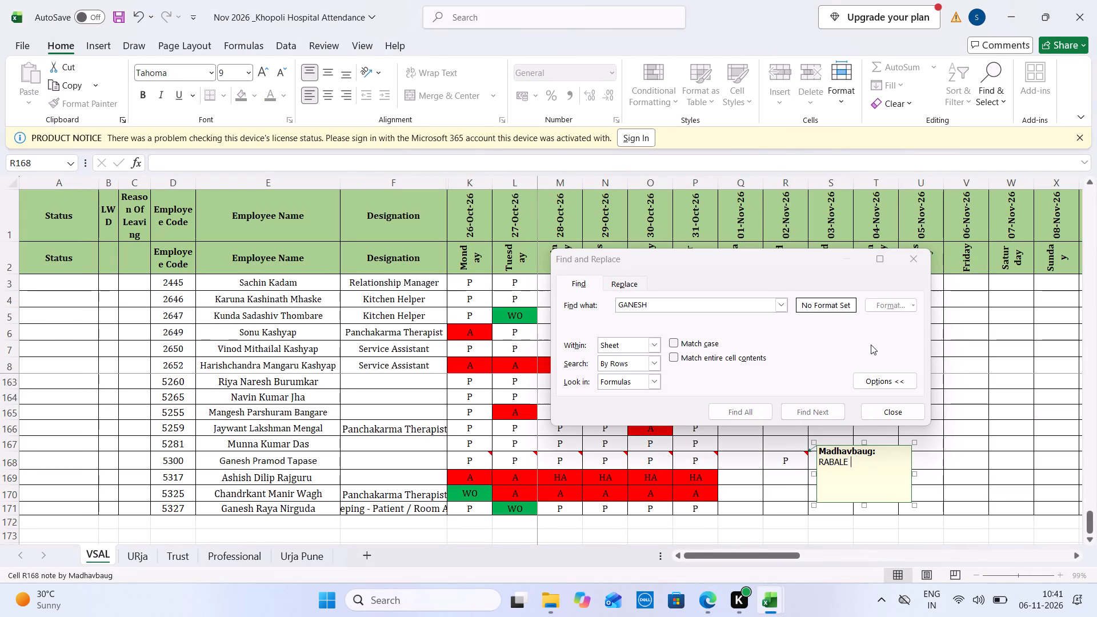
left_click(756, 464)
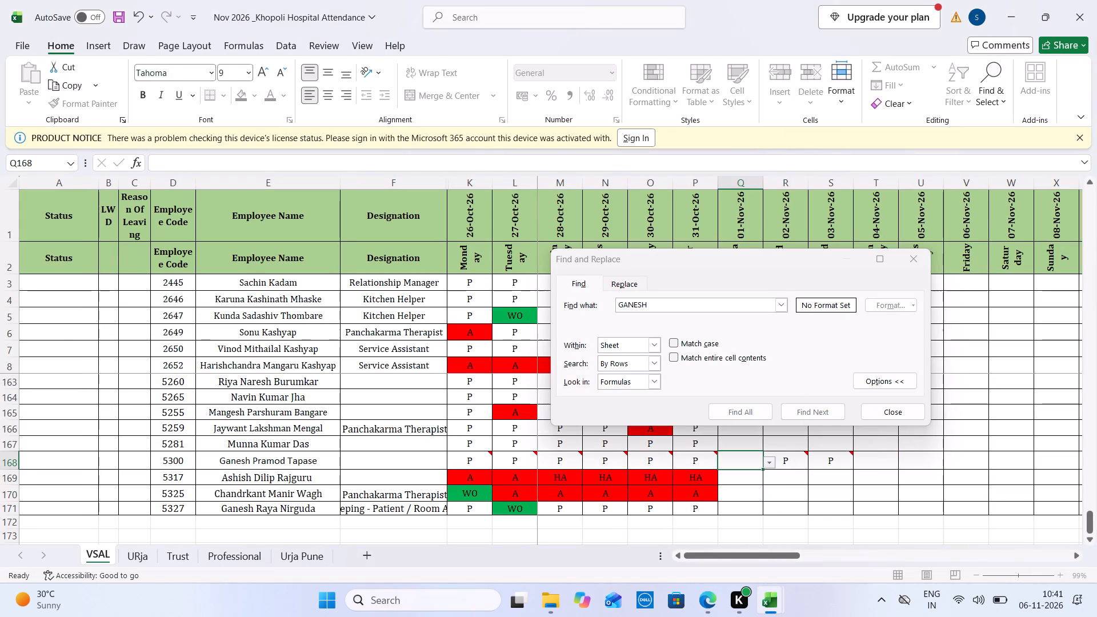
key("ctrl+s")
Back in HRMThread, accept all the selected leave, On Duty and Forgot To Punch Card applications together.
left_click(715, 607)
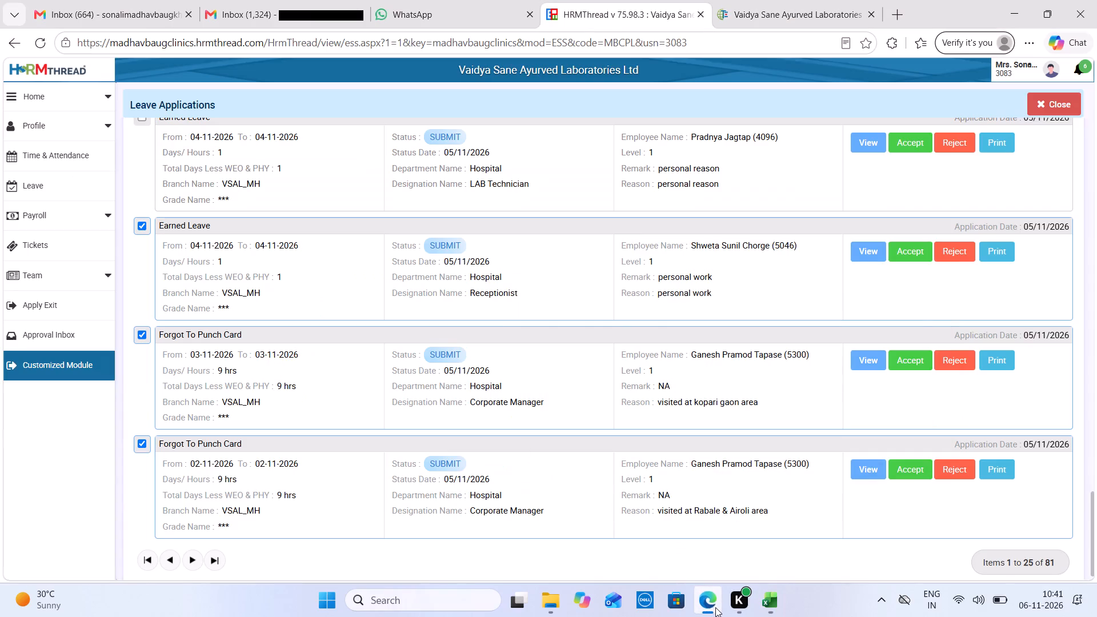
left_click_drag(1091, 532, 1096, 391)
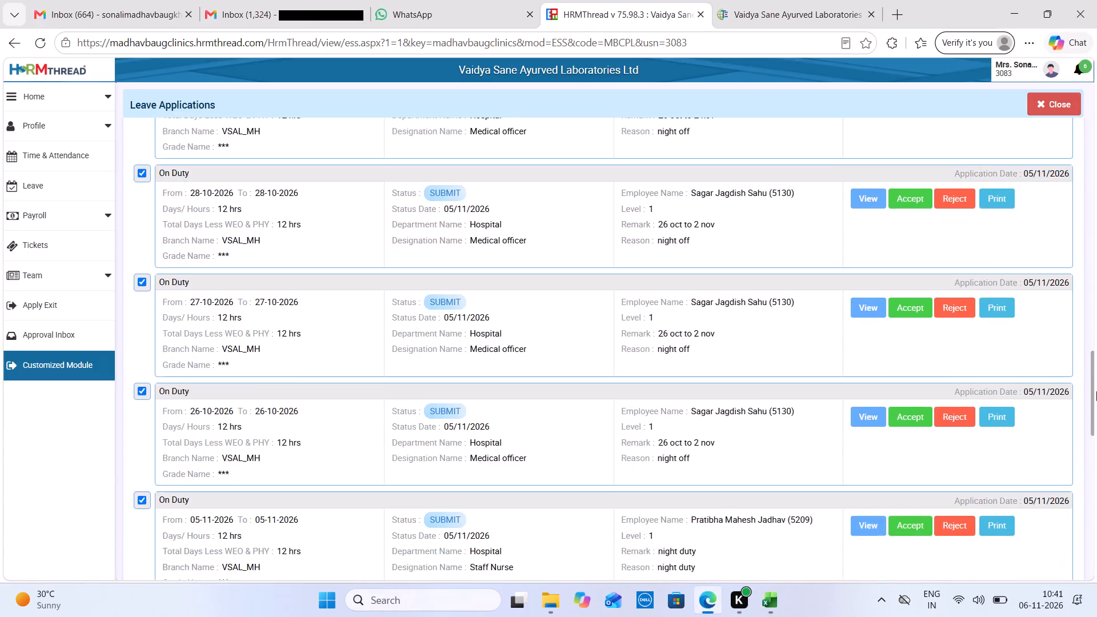
left_click_drag(1096, 391, 1096, 78)
left_click(182, 188)
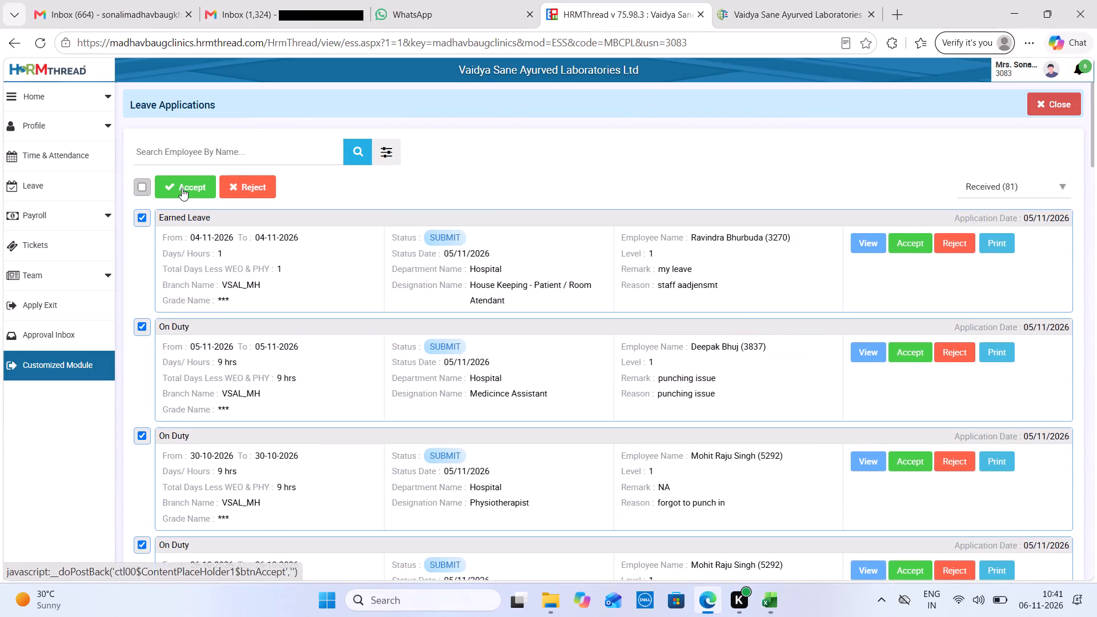
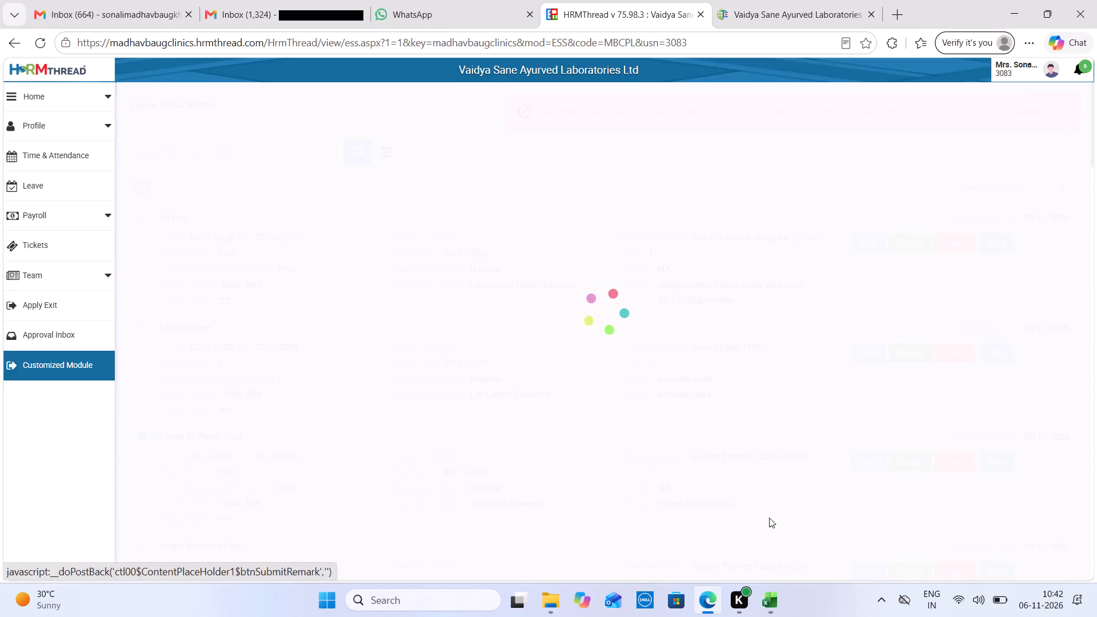
Switch from HRMThread to the VSAL sheet of the Nov 2026 Khopoli Hospital attendance workbook in Excel.
left_click(707, 506)
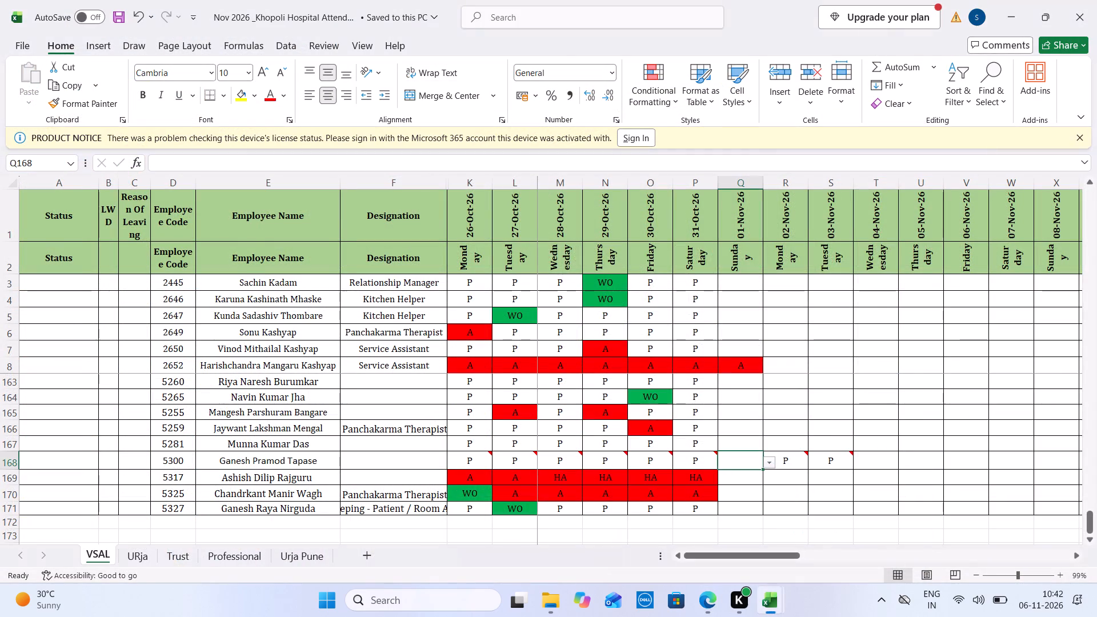
left_click(884, 463)
key("p")
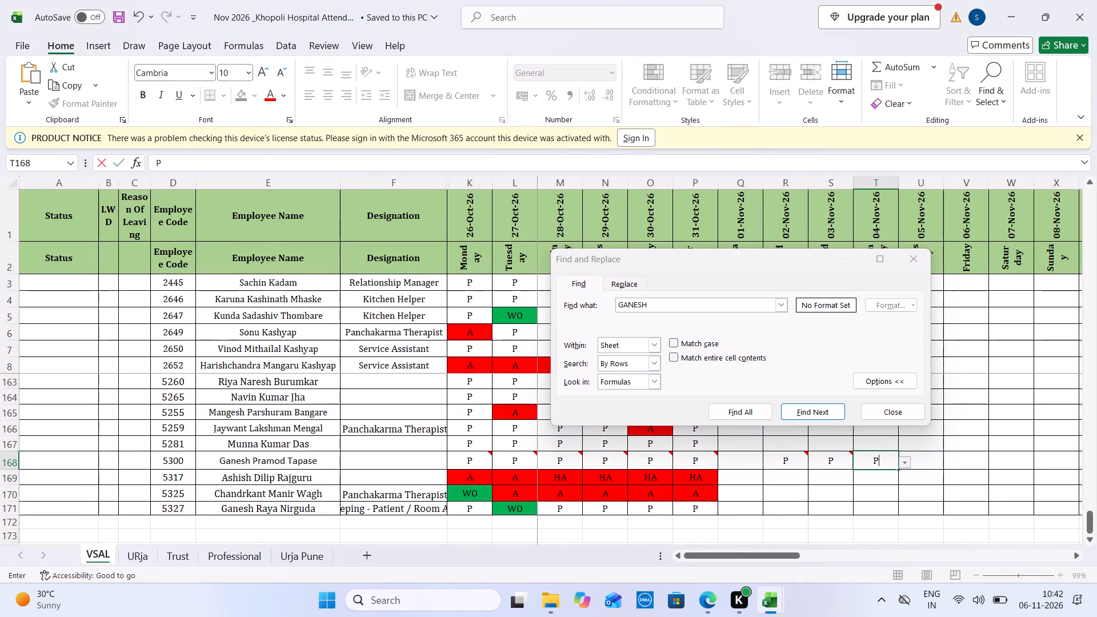
key("Tab")
right_click(884, 463)
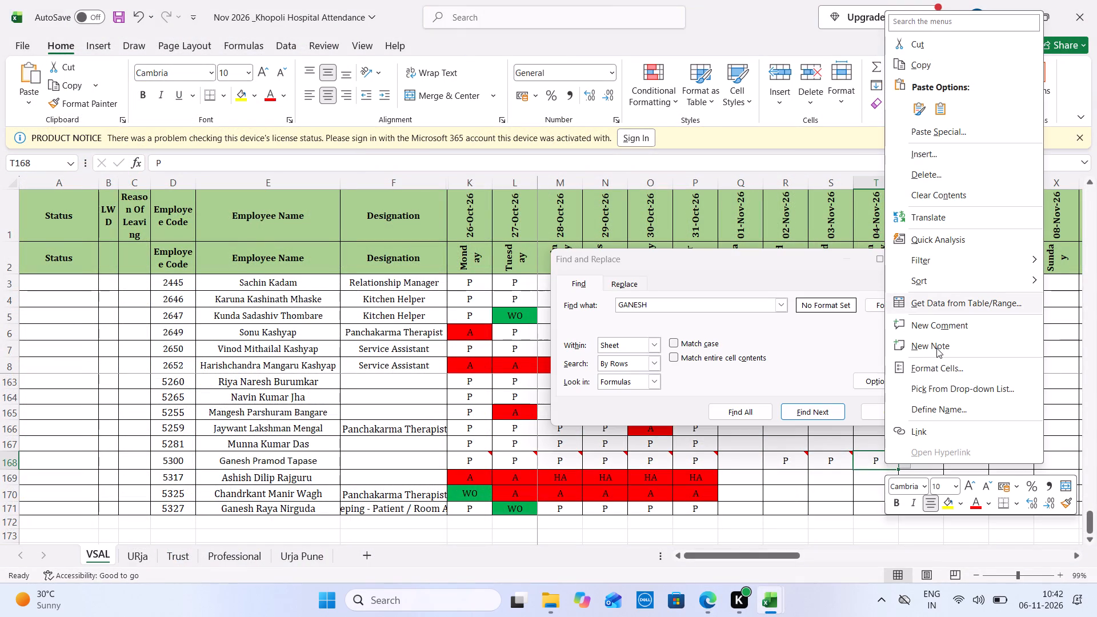
left_click(936, 348)
key("ctrl+v")
key("ctrl+v")
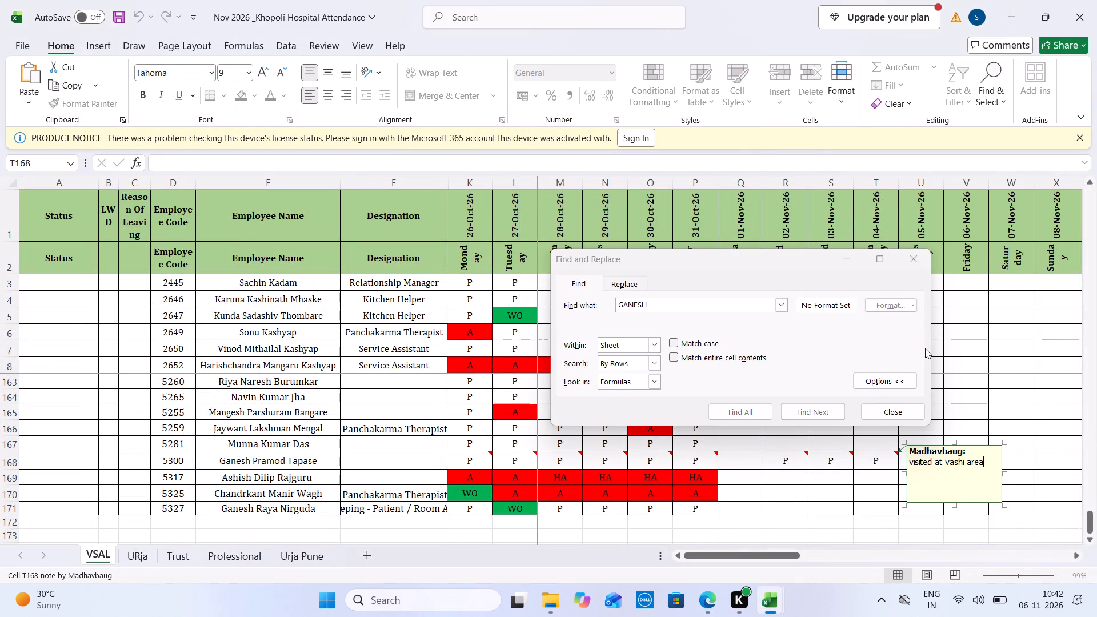
left_click(920, 259)
left_click(733, 450)
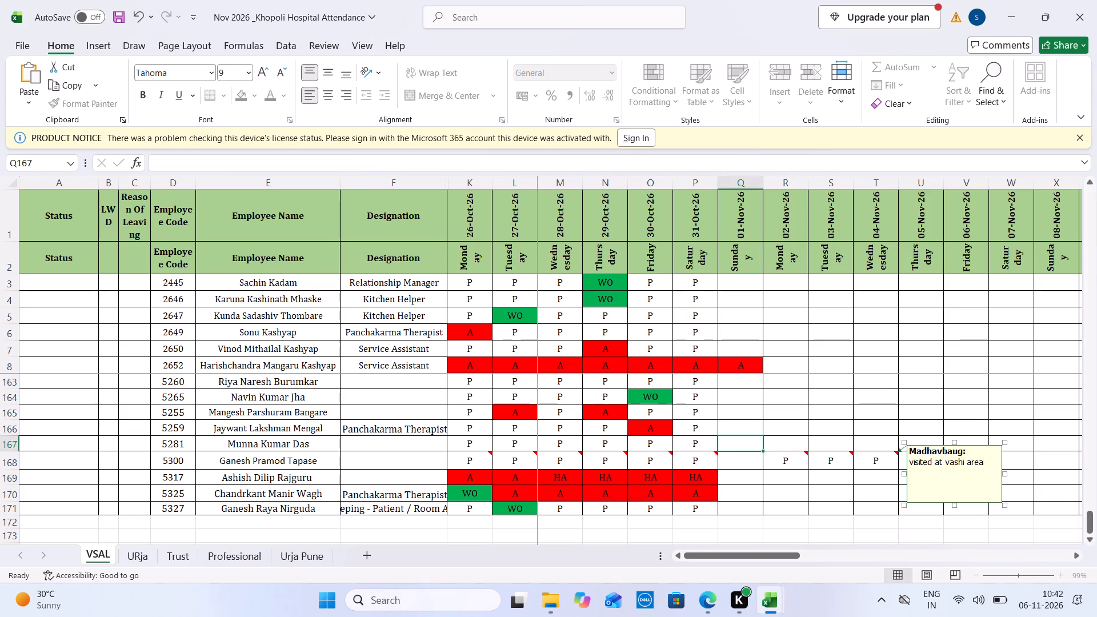
key("Down")
key("e")
key("BackSpace")
type("WI")
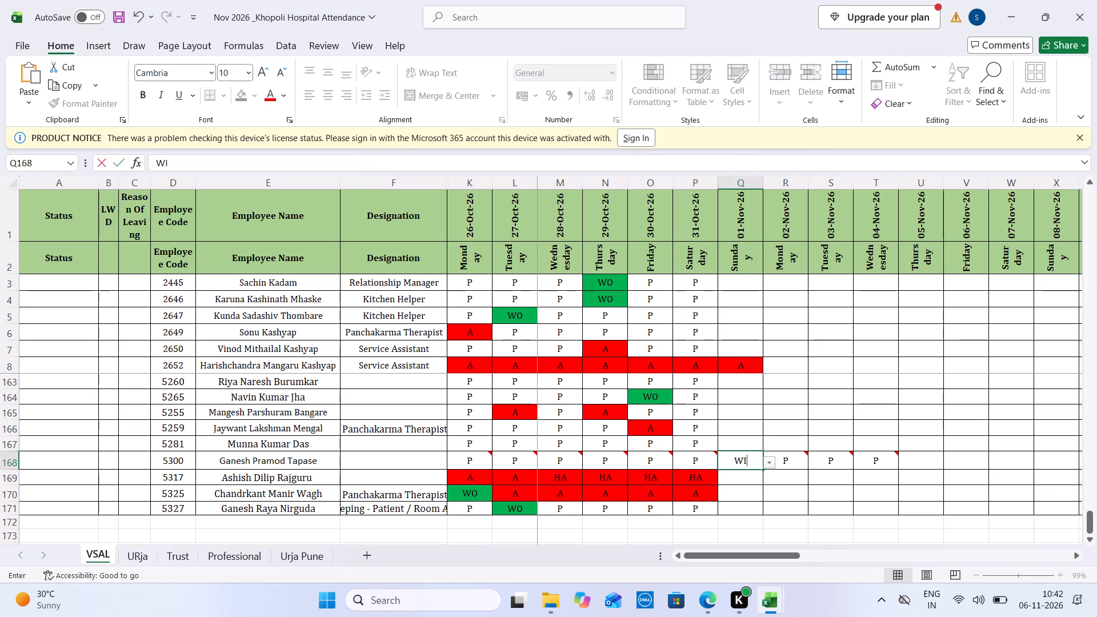
key("BackSpace")
key("o")
key("ctrl+s")
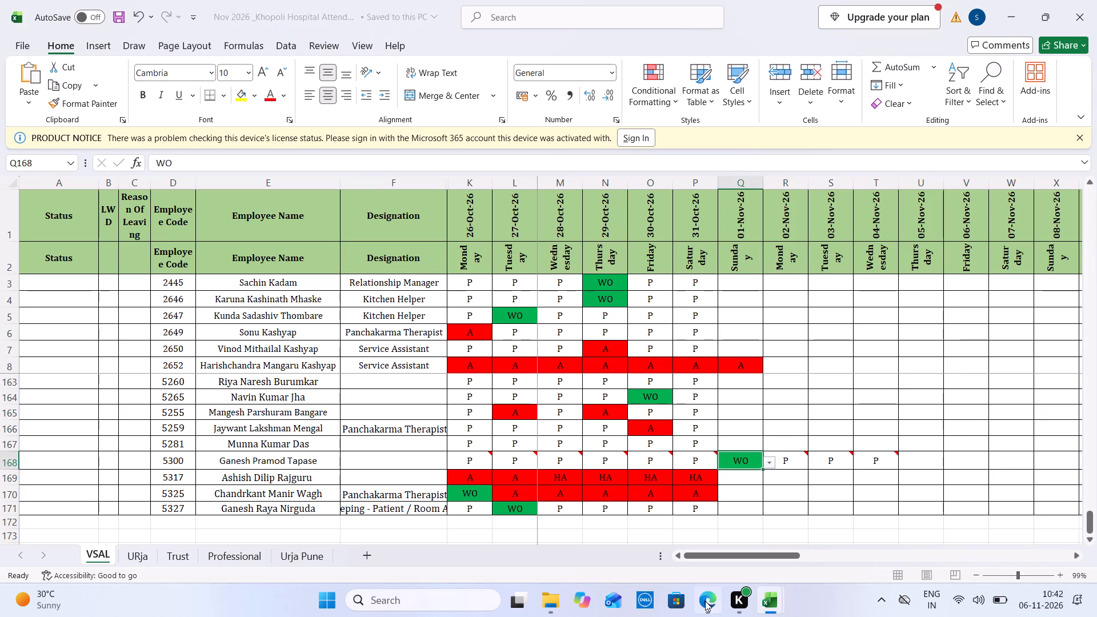
left_click(705, 601)
triple_click(724, 505)
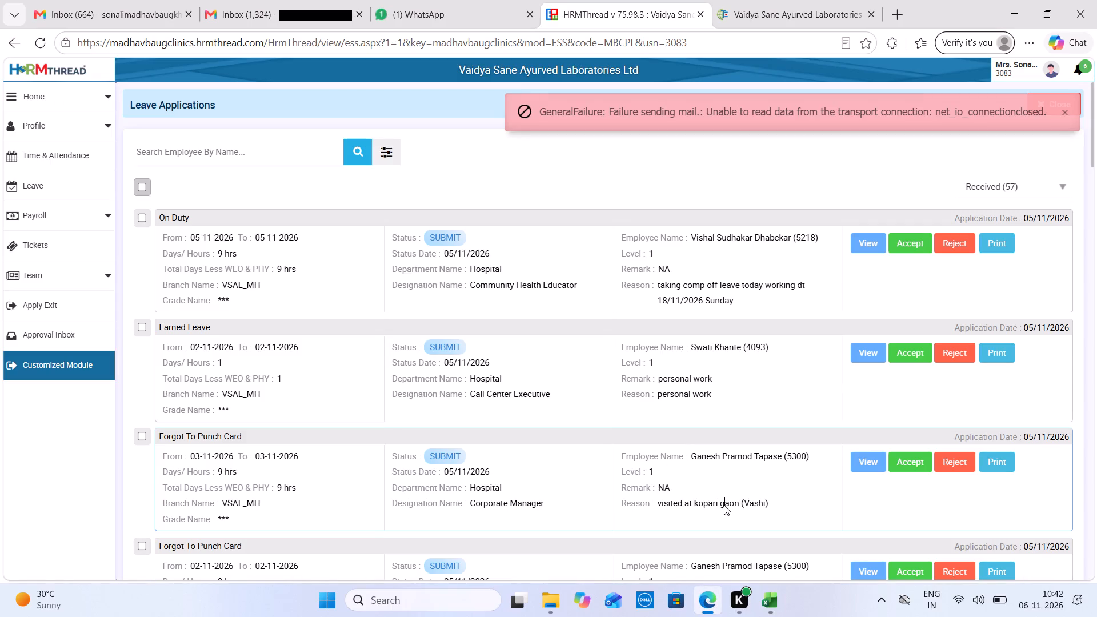
key("ctrl+c")
left_click(913, 467)
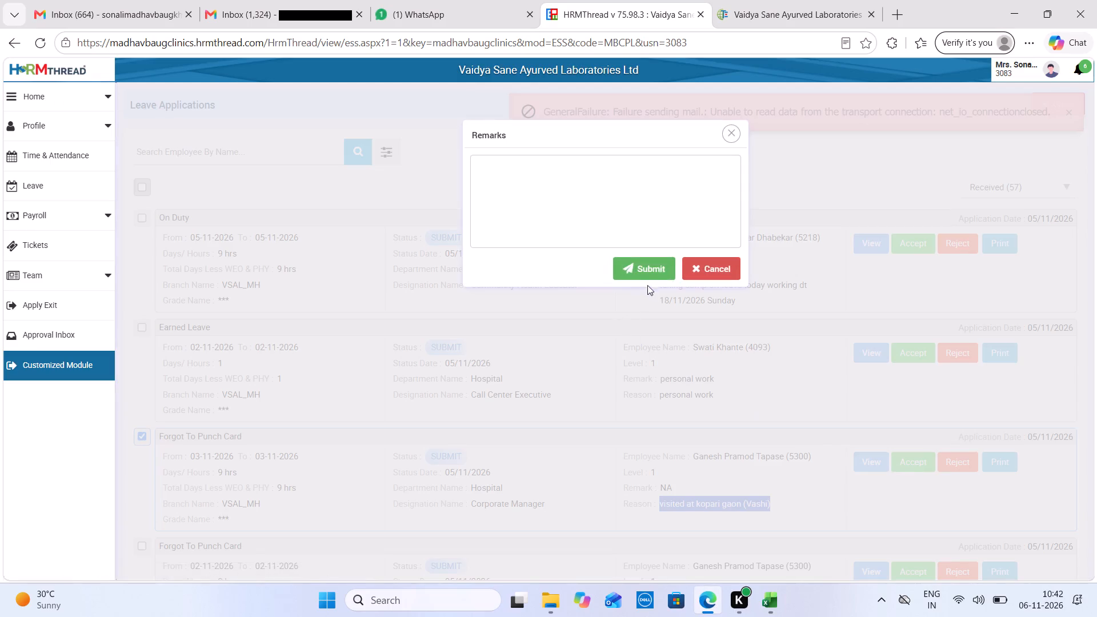
left_click(659, 266)
left_click(708, 599)
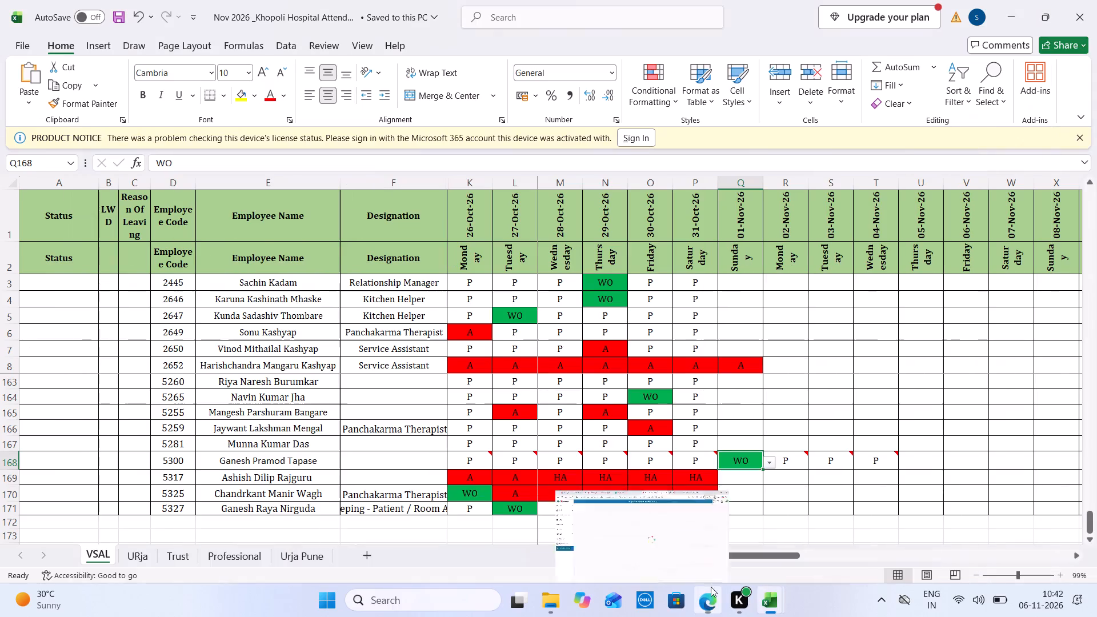
right_click(837, 461)
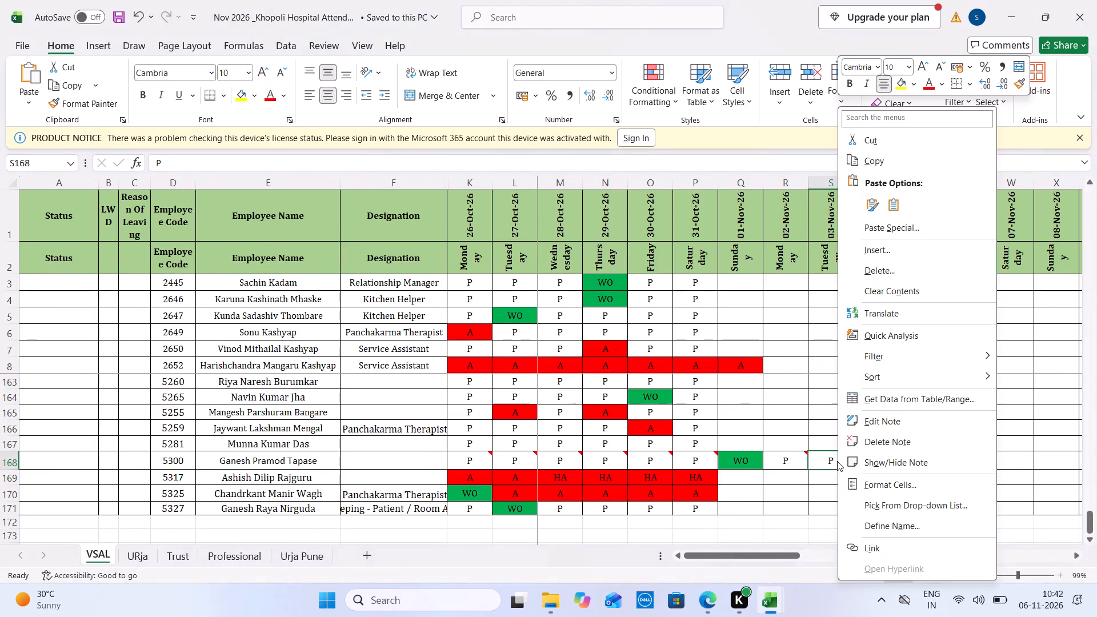
left_click(882, 416)
key("ctrl+v")
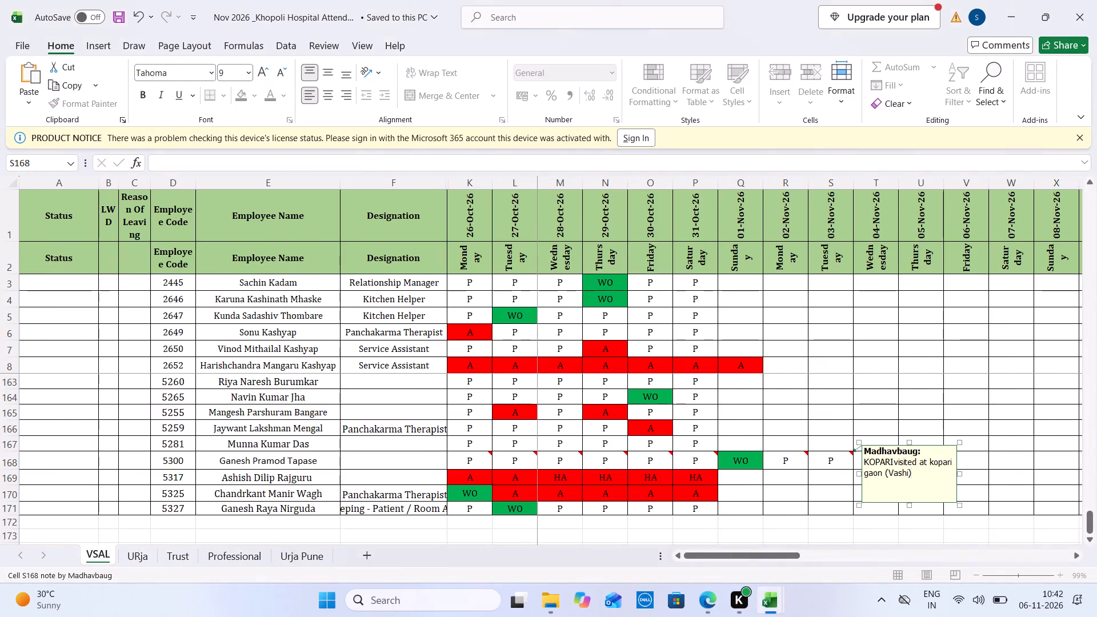
left_click(710, 603)
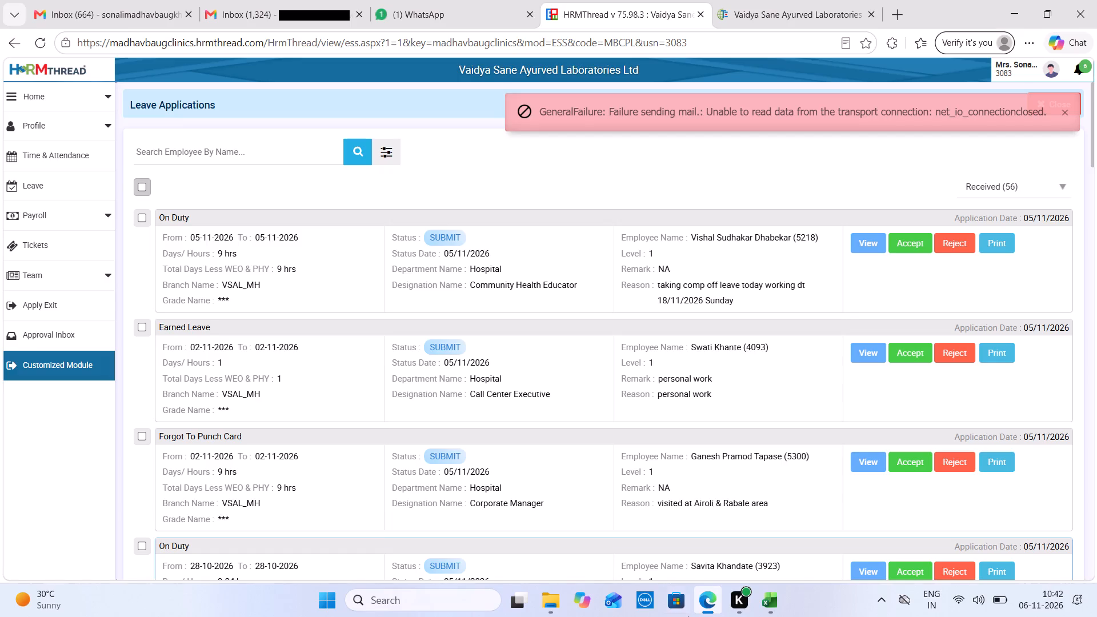
triple_click(690, 496)
key("ctrl+c")
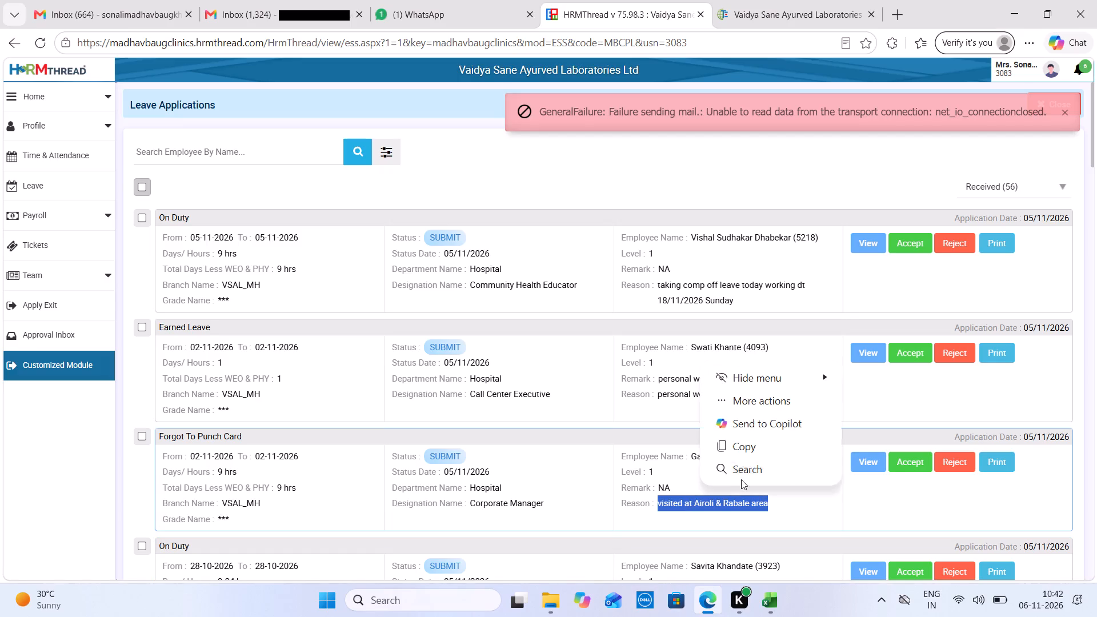
left_click(909, 454)
left_click(647, 267)
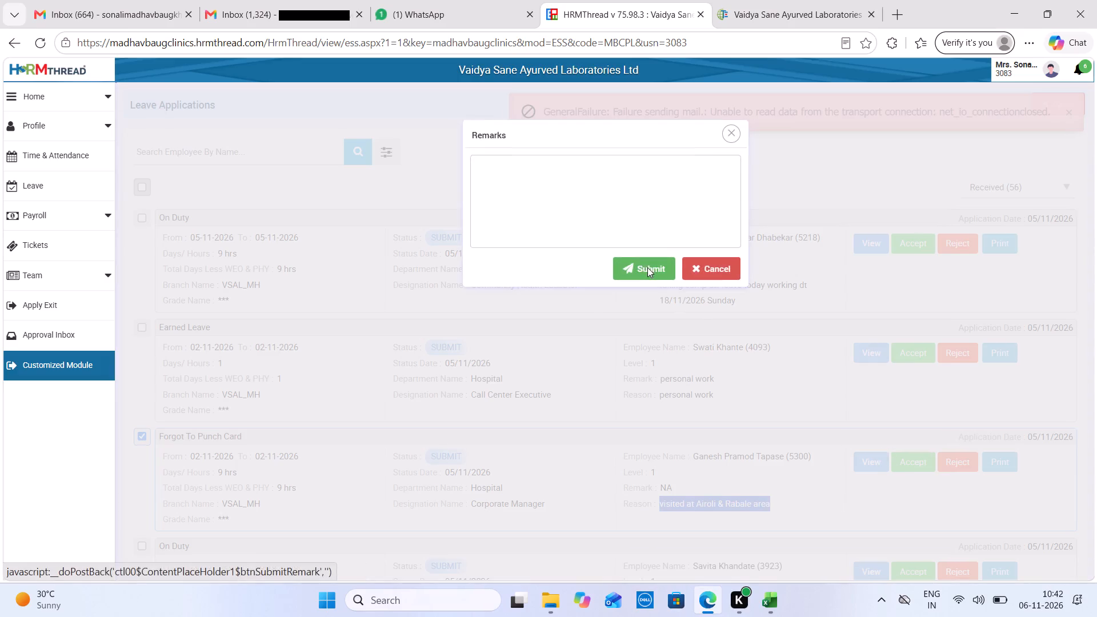
left_click(703, 603)
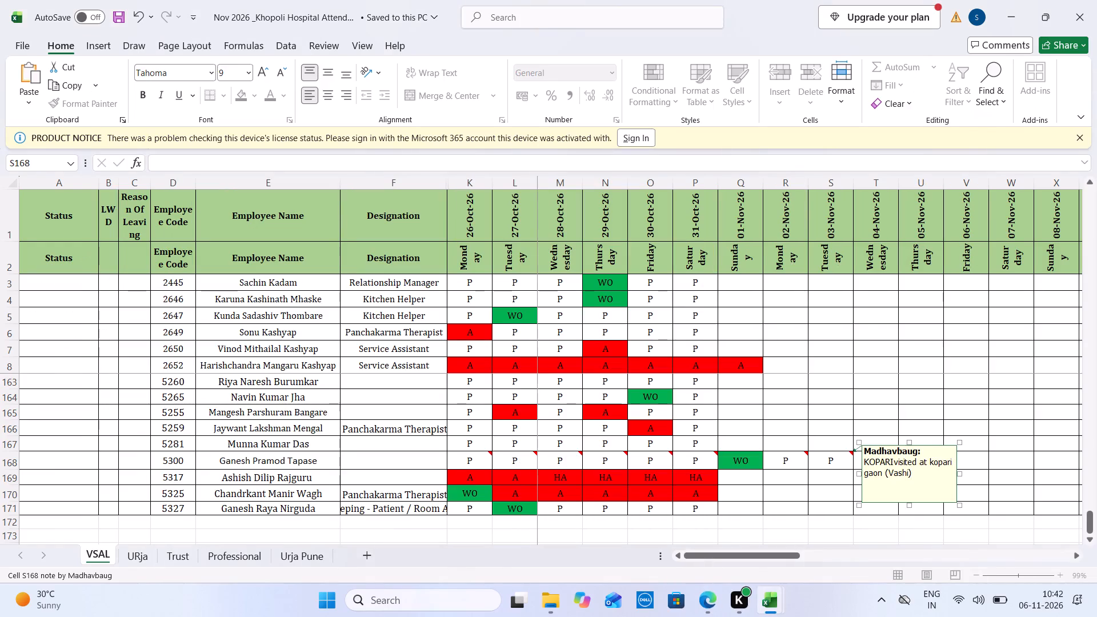
left_click(792, 458)
right_click(792, 458)
left_click(839, 419)
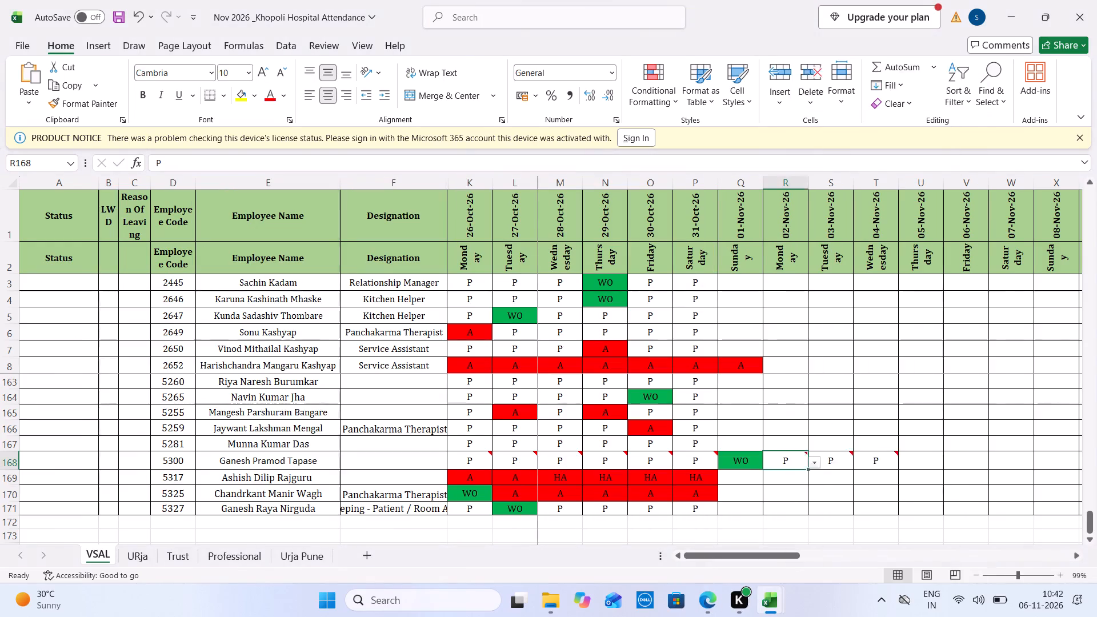
key("ctrl+v")
left_click(727, 490)
key("ctrl+s")
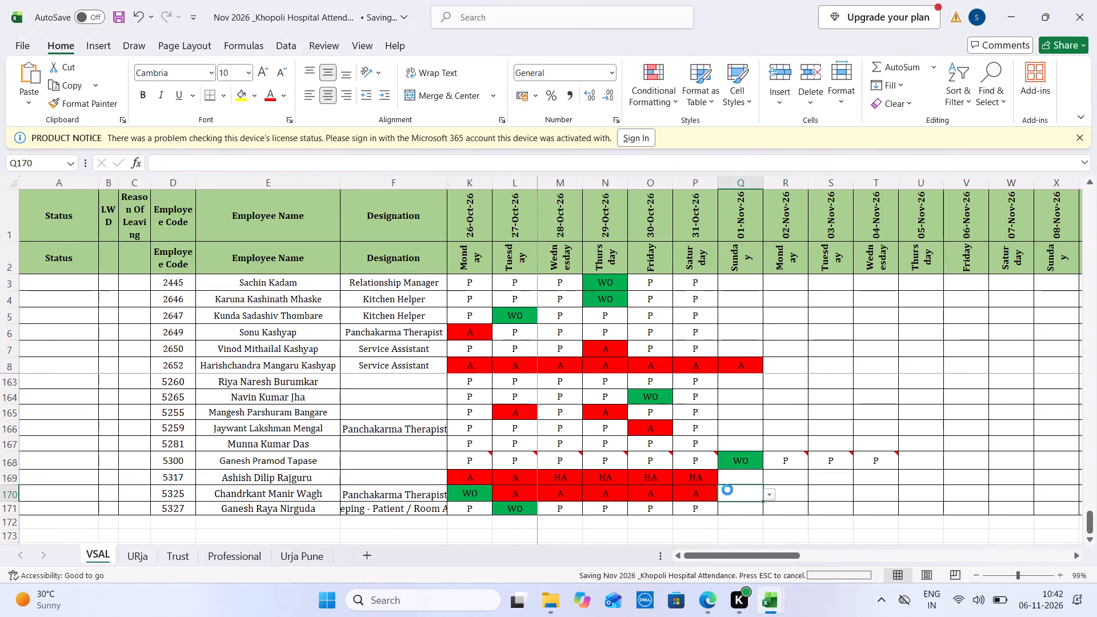
left_click(706, 597)
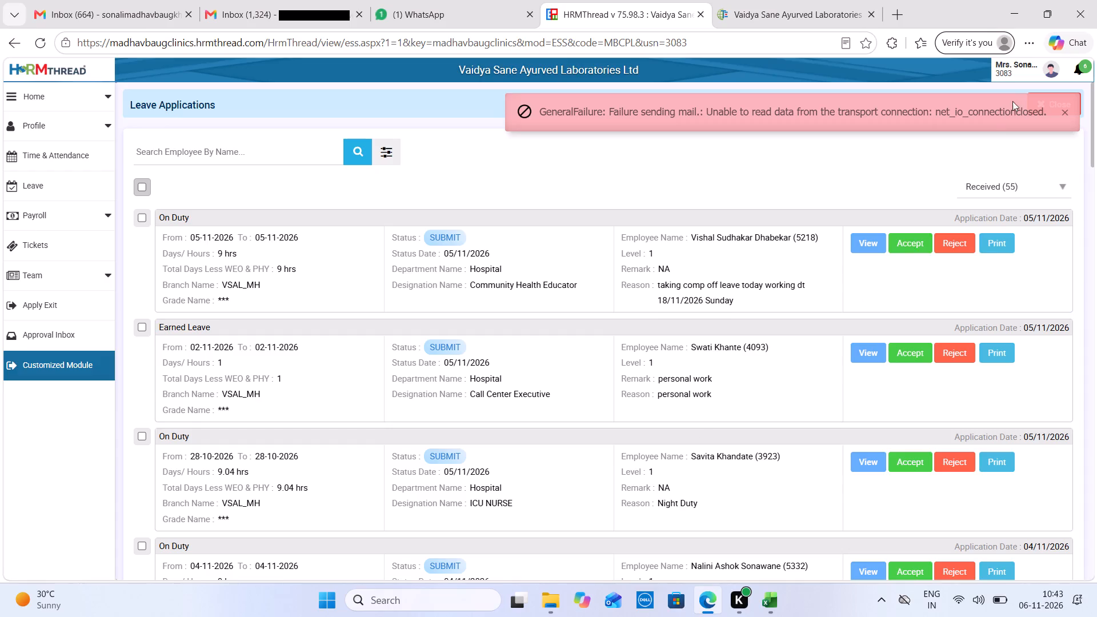
left_click(1060, 116)
left_click_drag(1090, 135, 1091, 153)
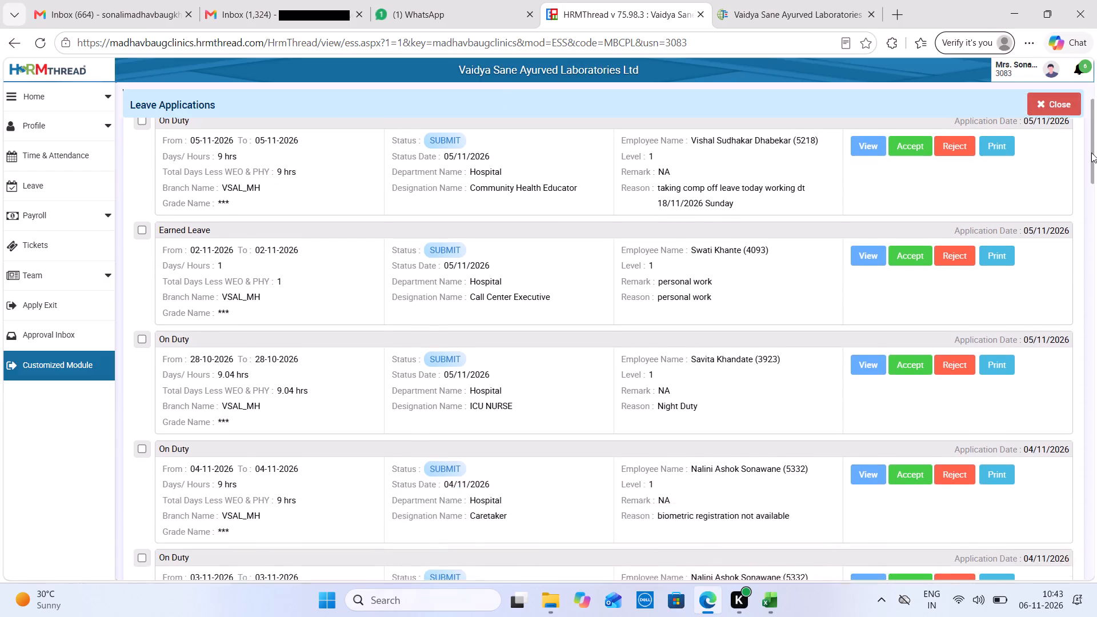
left_click_drag(1091, 153, 1091, 153)
triple_click(707, 508)
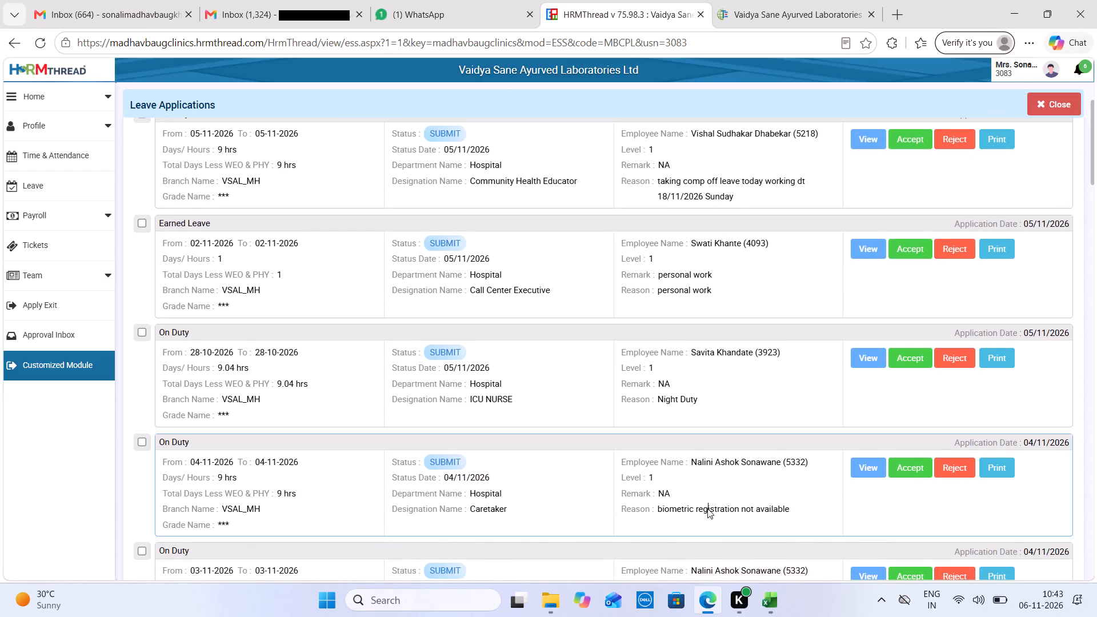
left_click(908, 465)
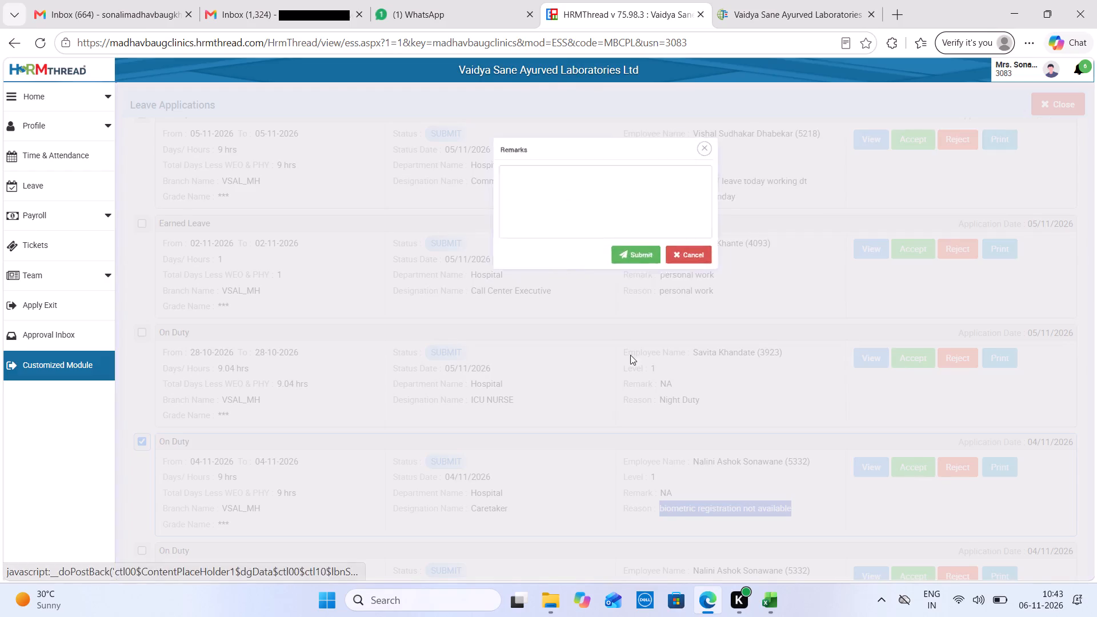
left_click(627, 269)
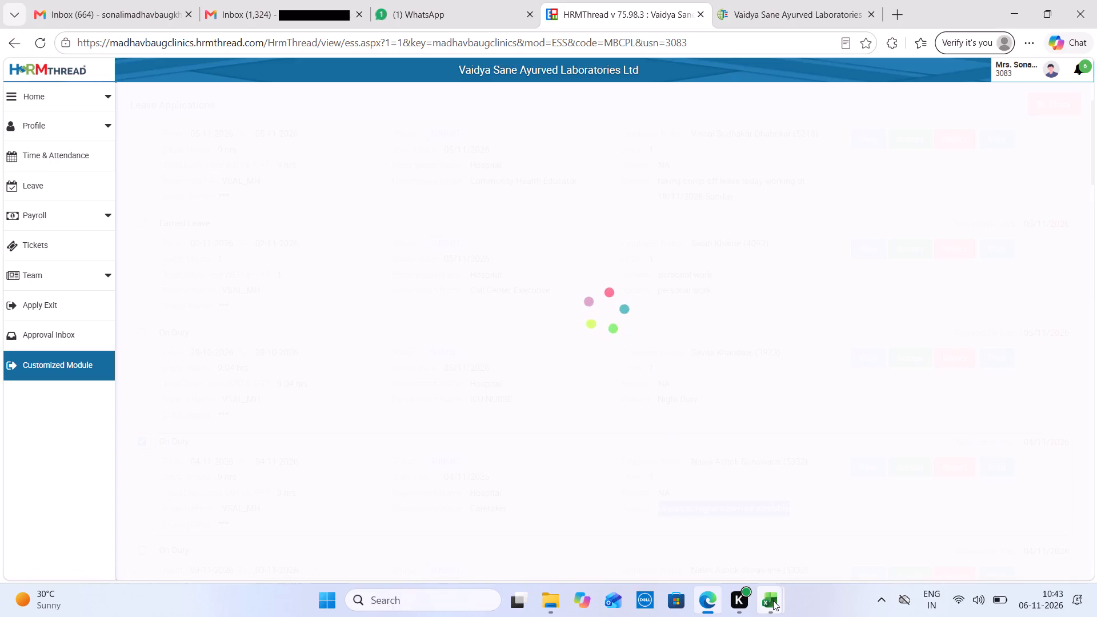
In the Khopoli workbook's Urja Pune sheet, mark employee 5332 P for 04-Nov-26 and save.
left_click(669, 524)
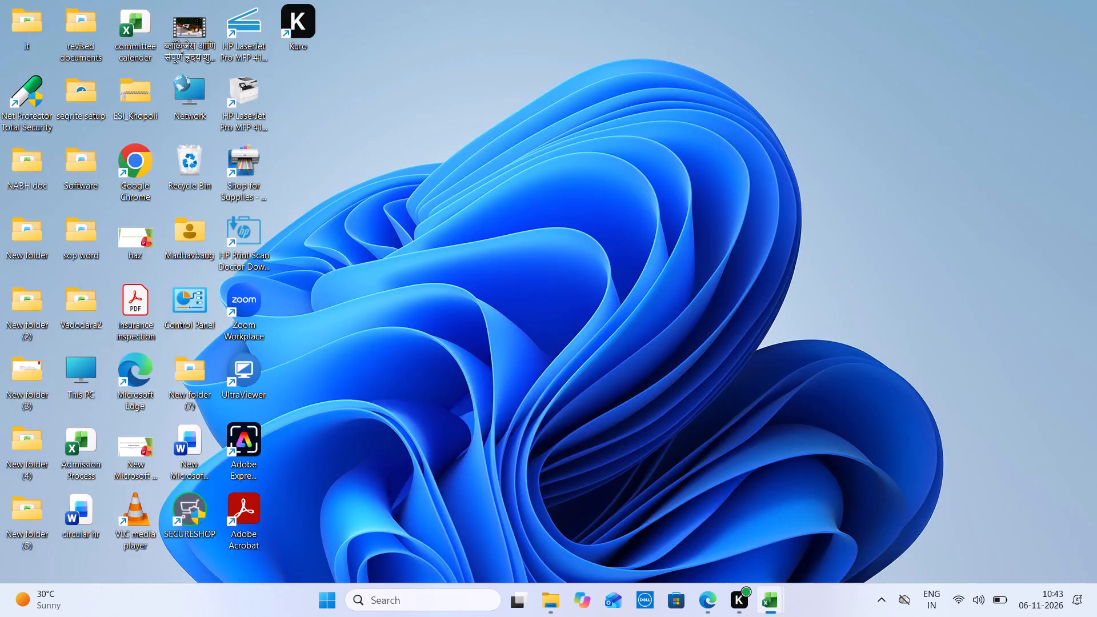
left_click(301, 556)
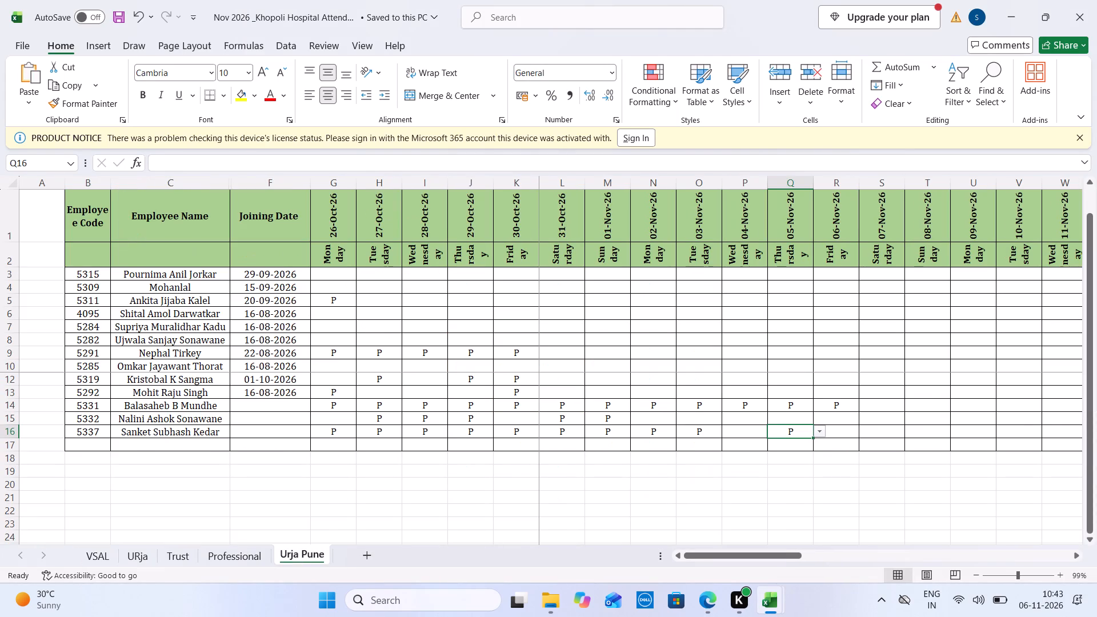
left_click(698, 420)
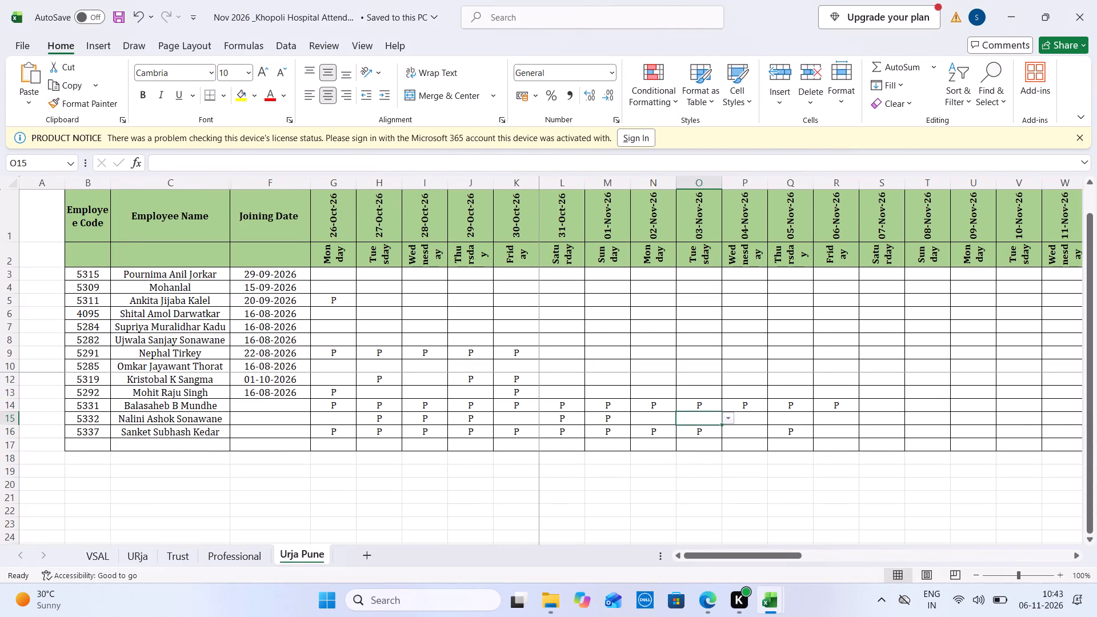
key("Right")
key("p")
key("ctrl+s")
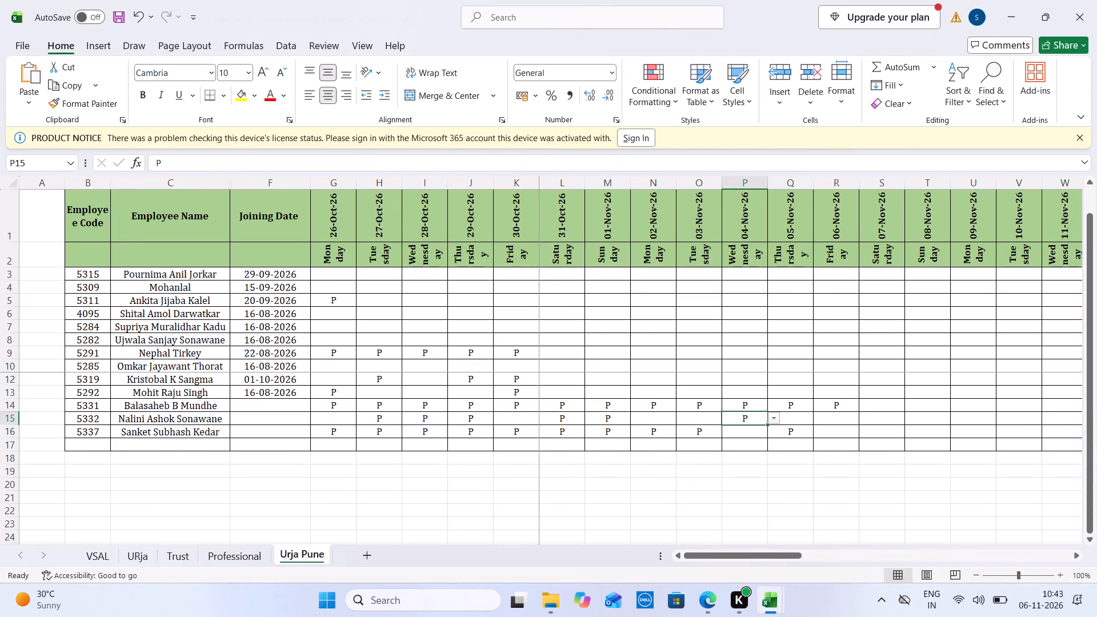
left_click(707, 607)
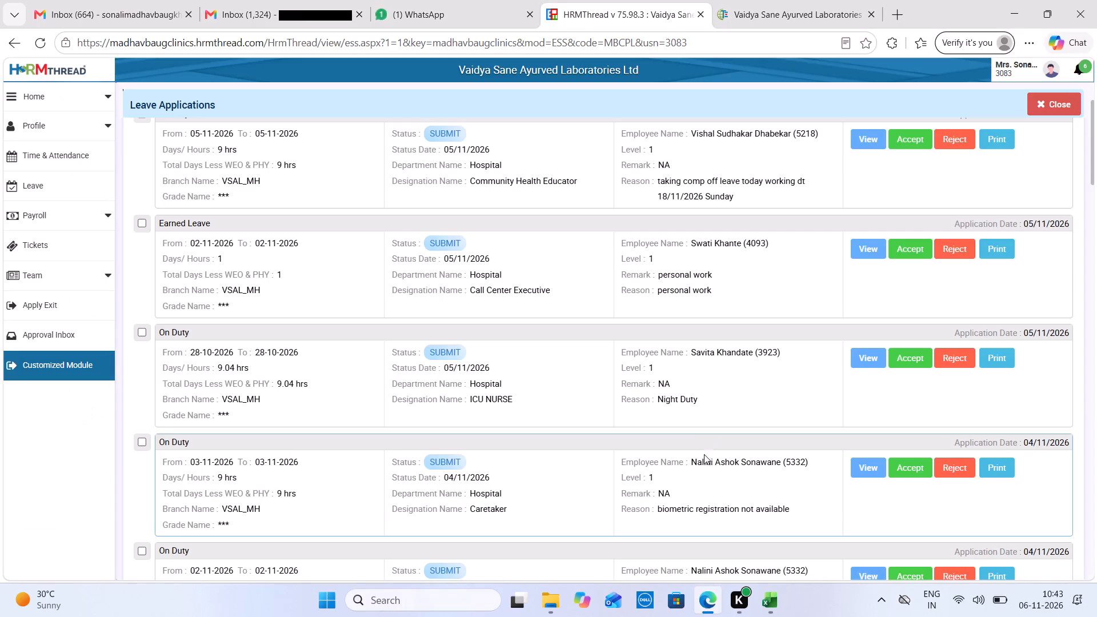
left_click(904, 463)
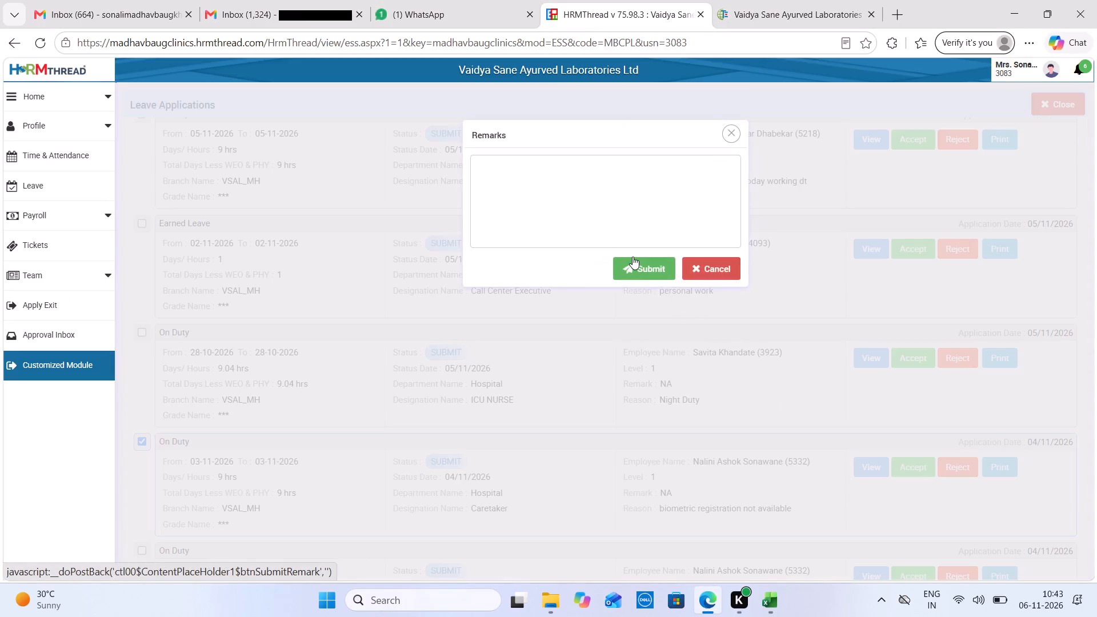
left_click(632, 257)
left_click(708, 597)
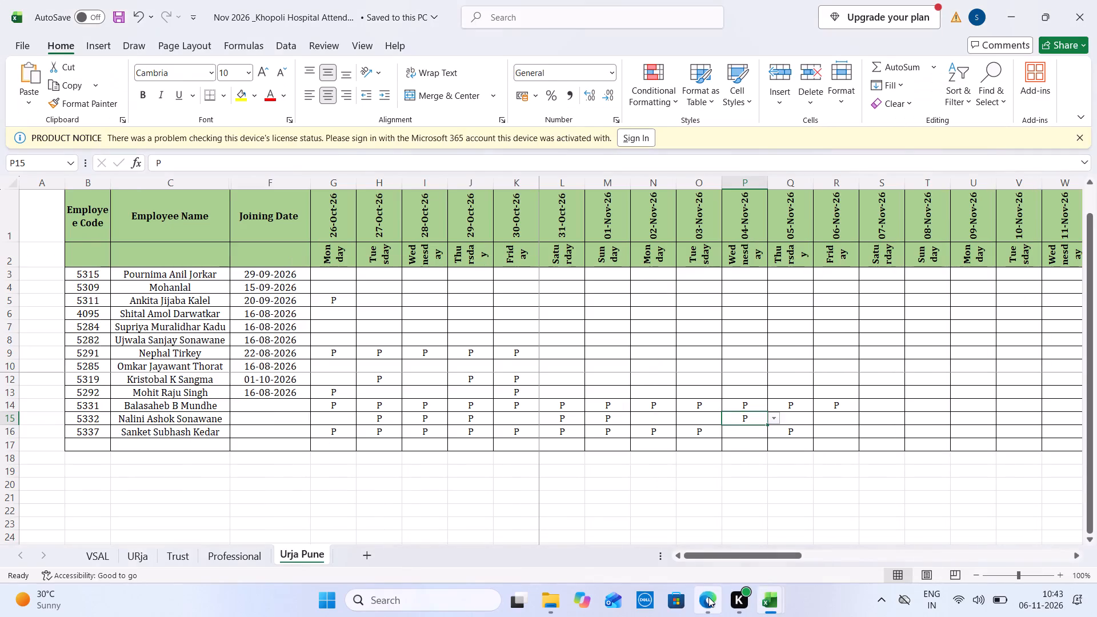
key("Left")
key("p")
key("ctrl+s")
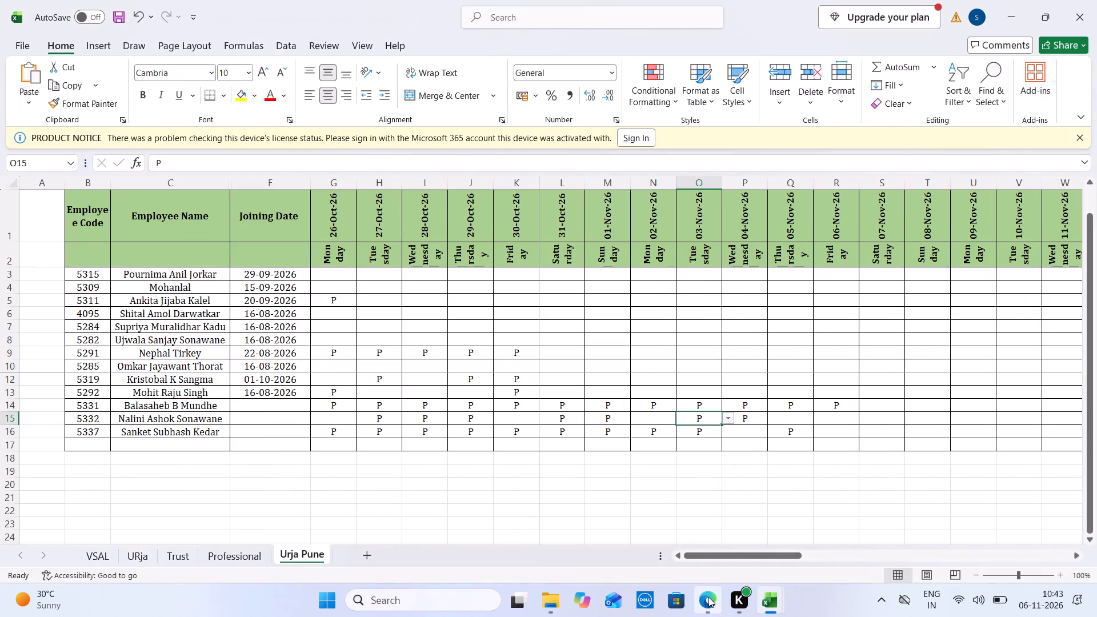
left_click(708, 597)
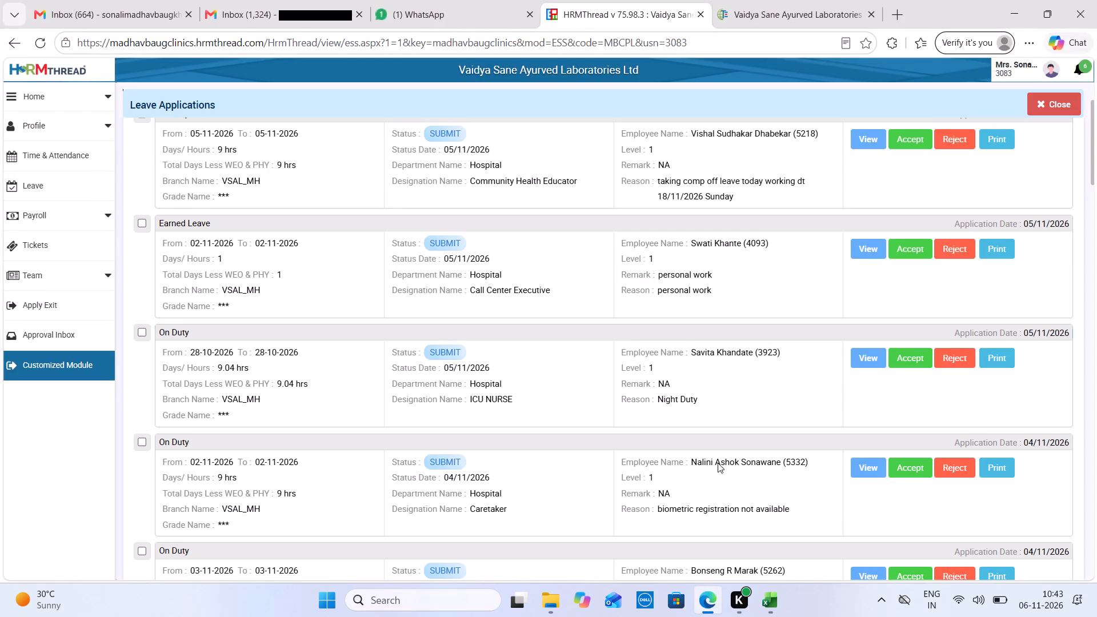
left_click(910, 472)
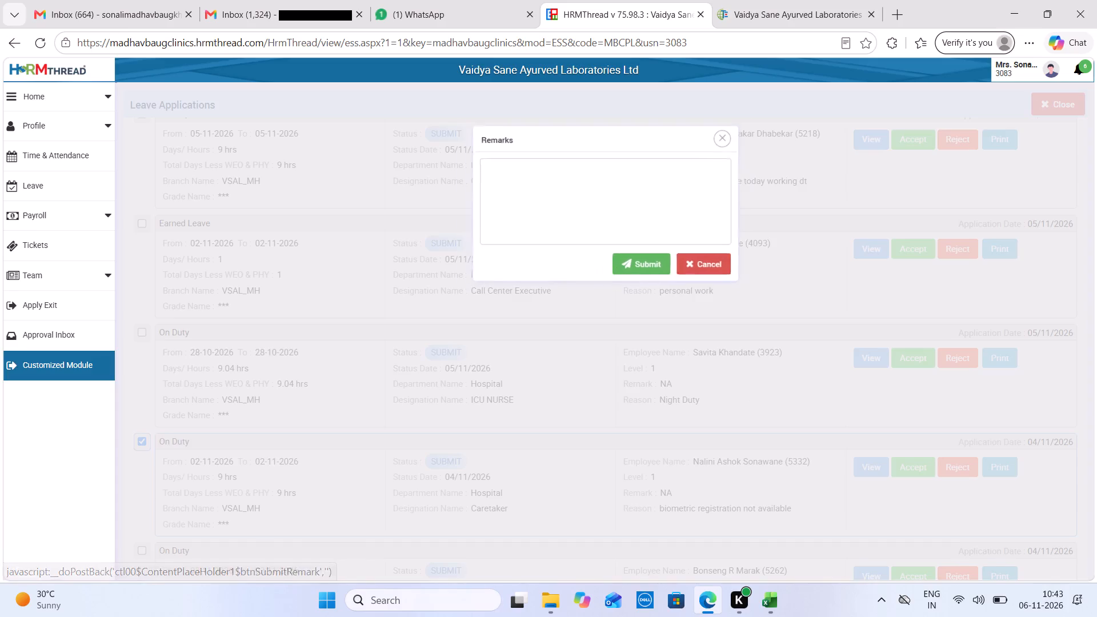
left_click(647, 273)
left_click(704, 594)
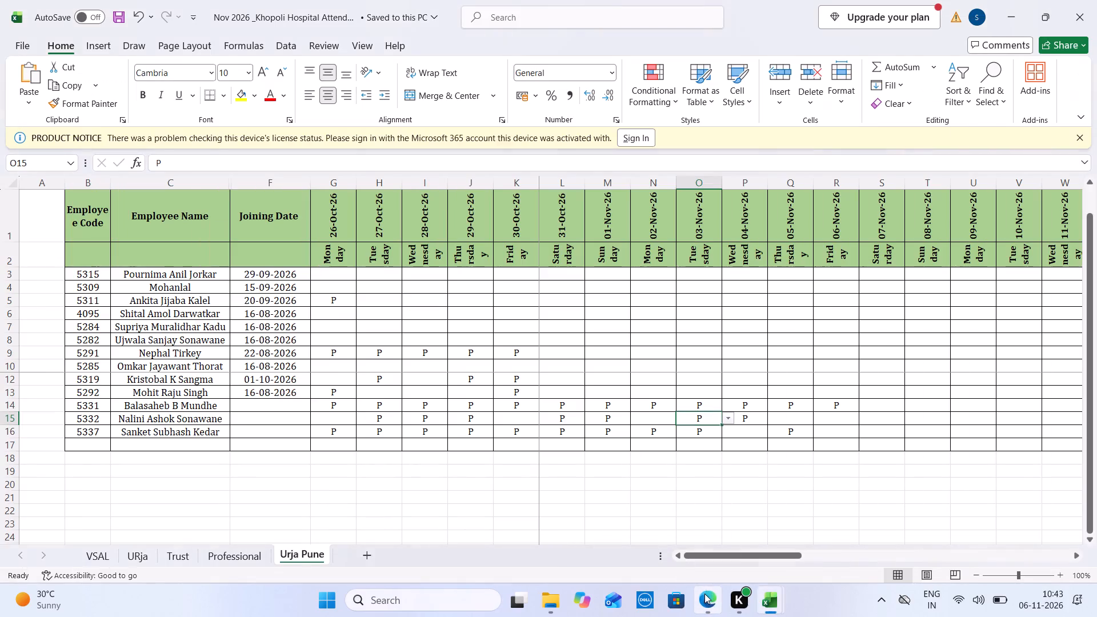
key("Left")
key("p")
key("ctrl+s")
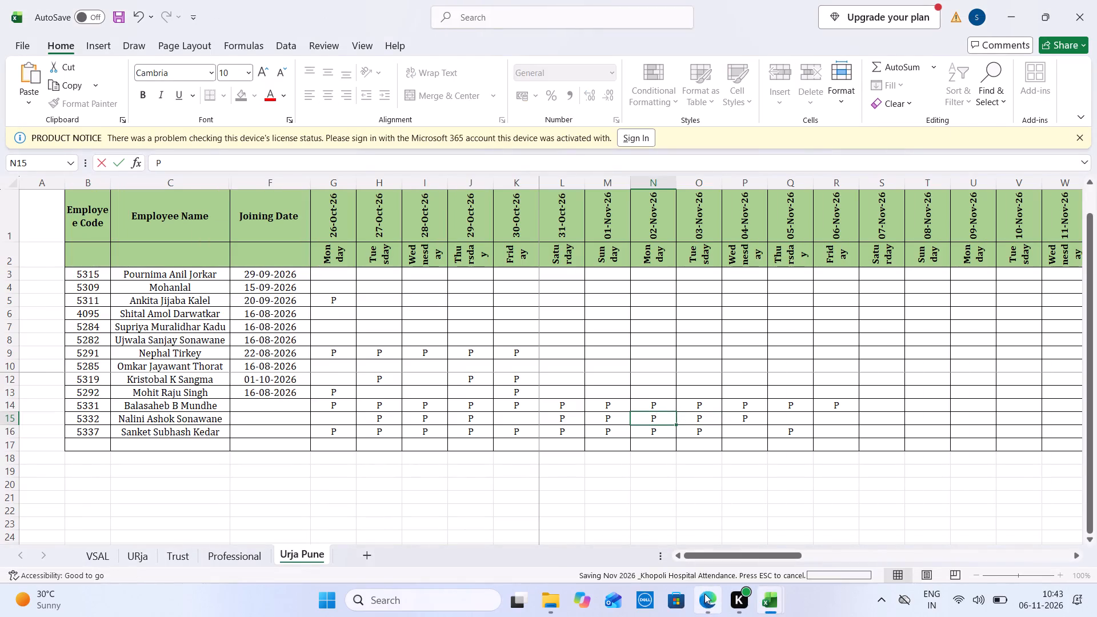
left_click(704, 594)
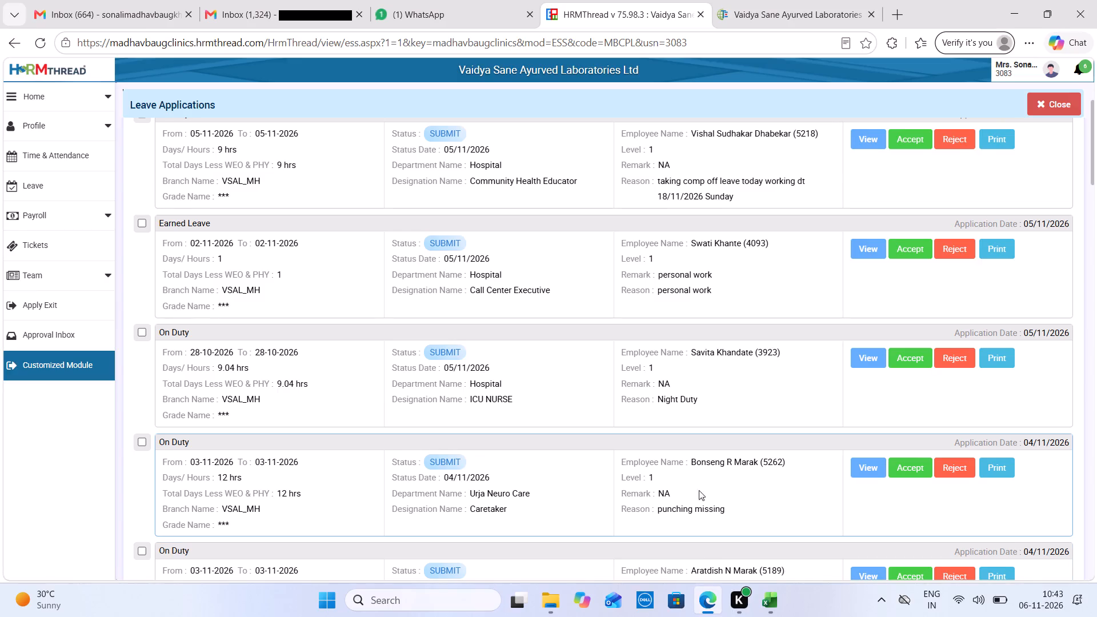
left_click(911, 470)
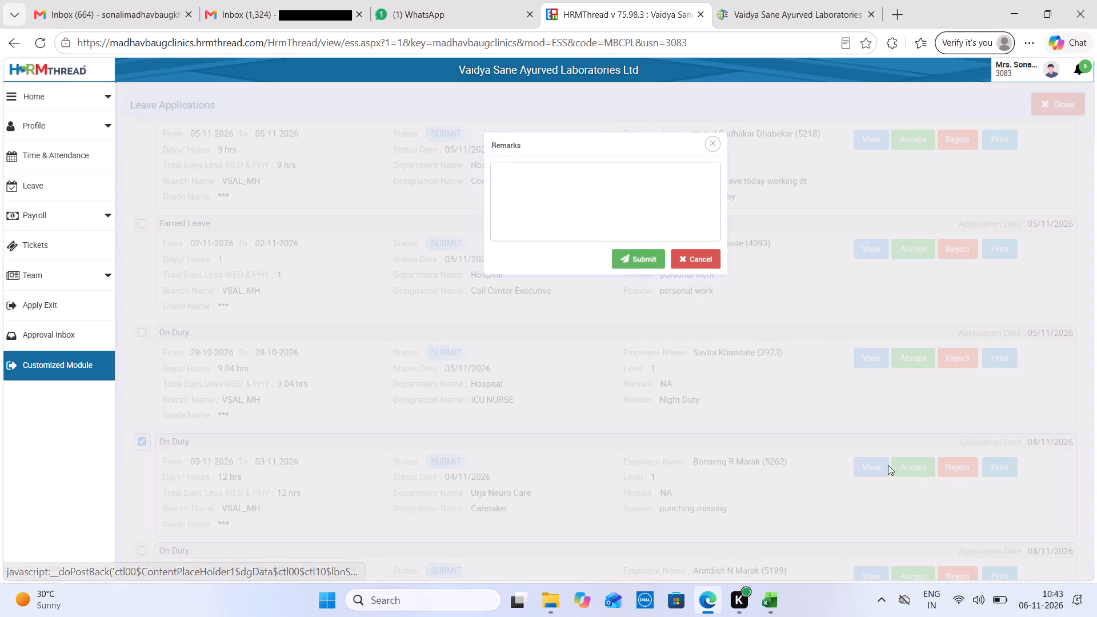
left_click(644, 265)
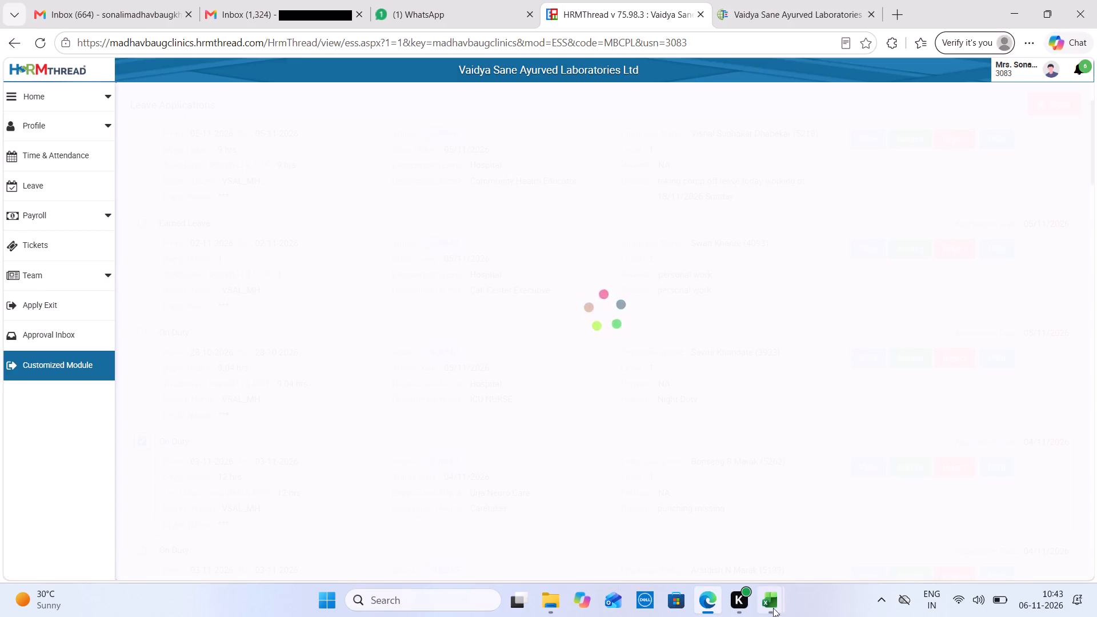
left_click(732, 514)
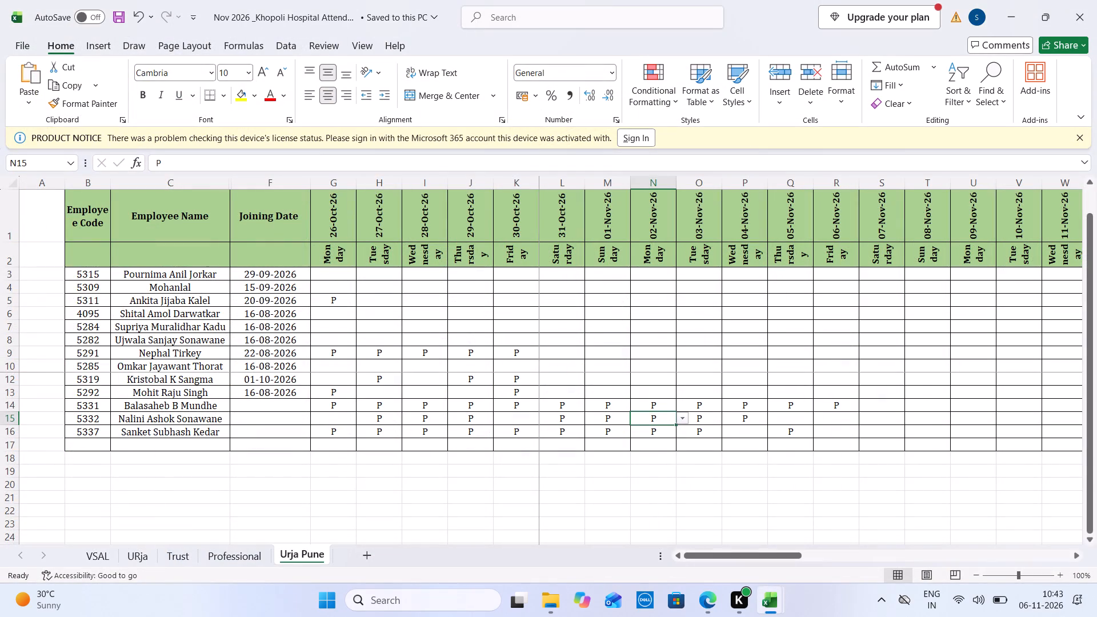
left_click(137, 554)
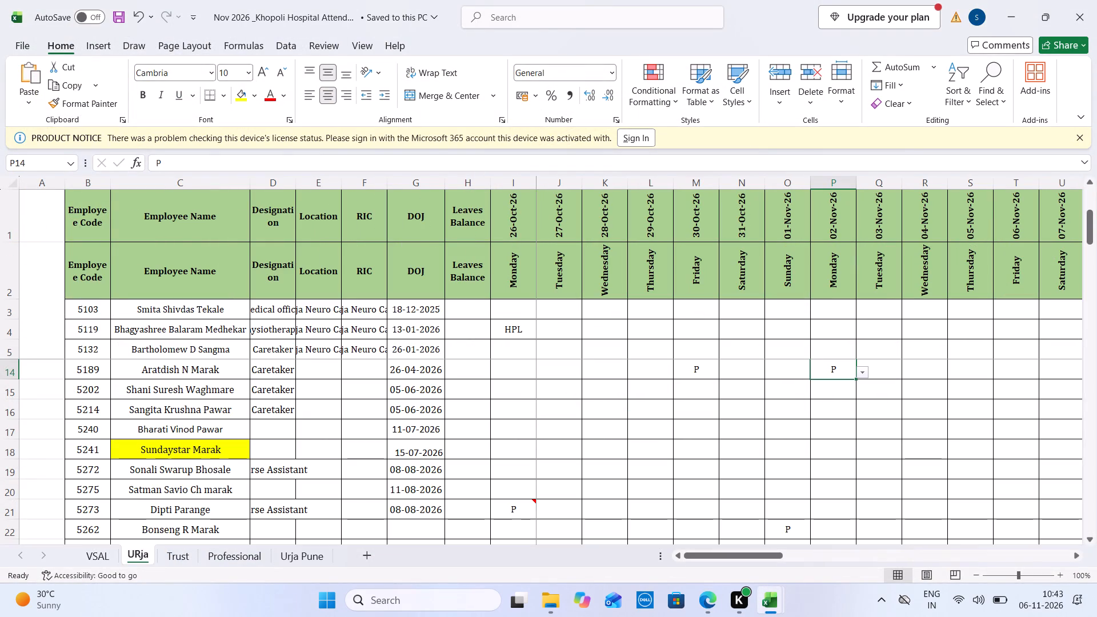
double_click(898, 524)
key("p")
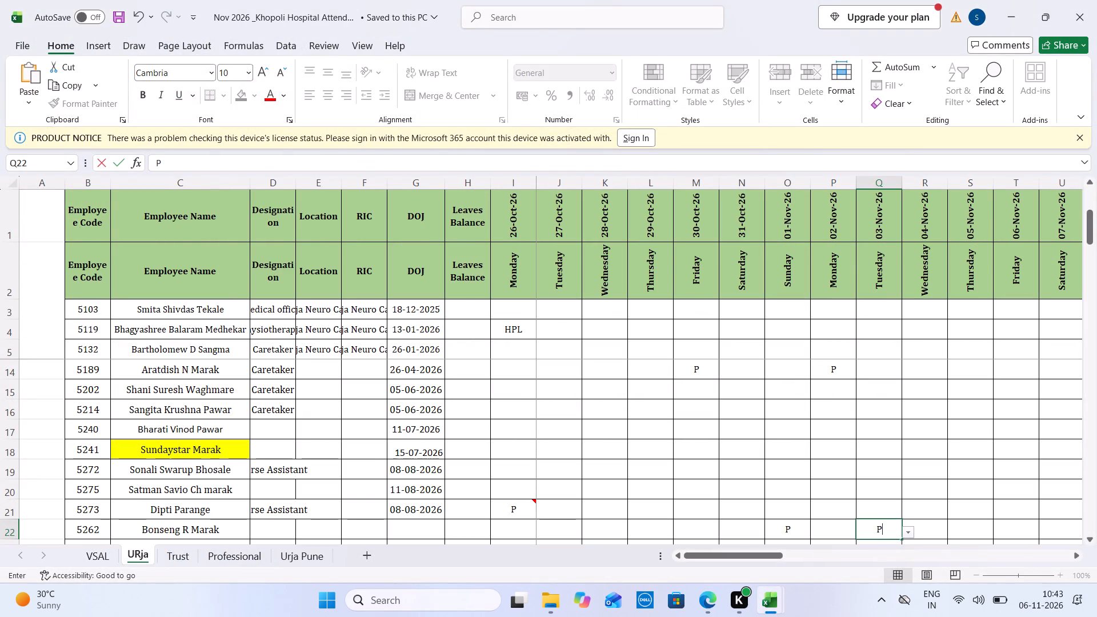
key("ctrl+s")
left_click(702, 595)
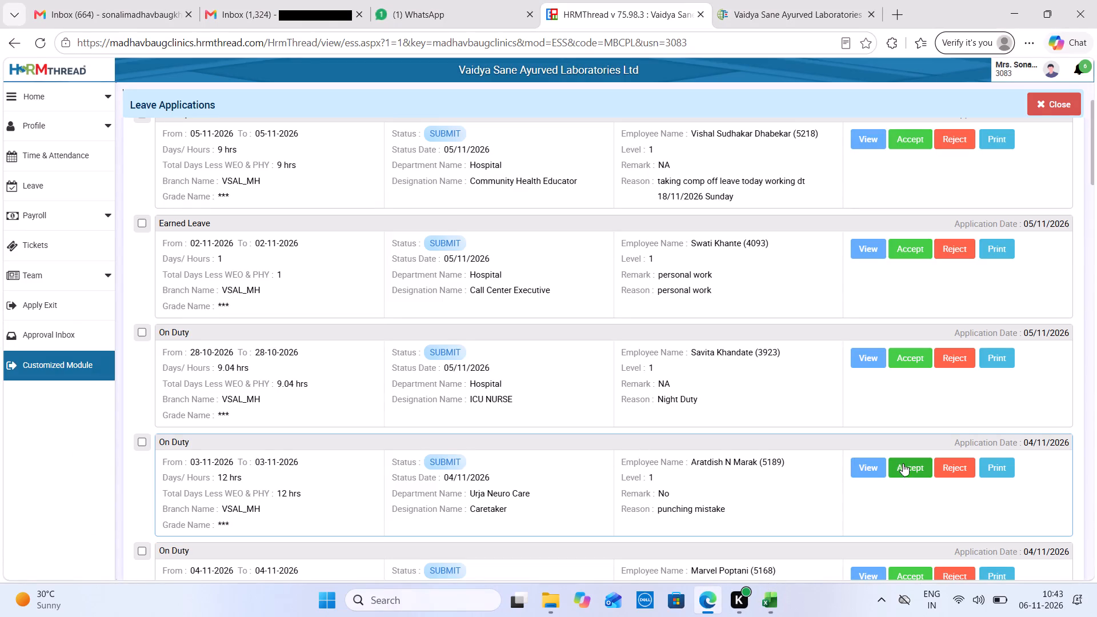
left_click(908, 466)
left_click(644, 262)
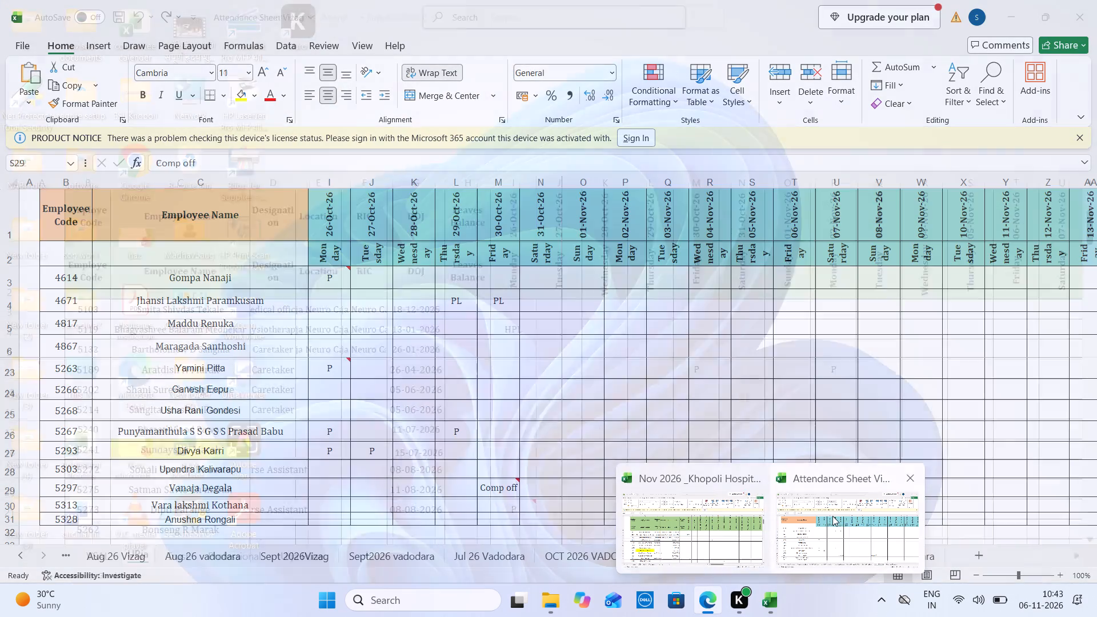
left_click(724, 518)
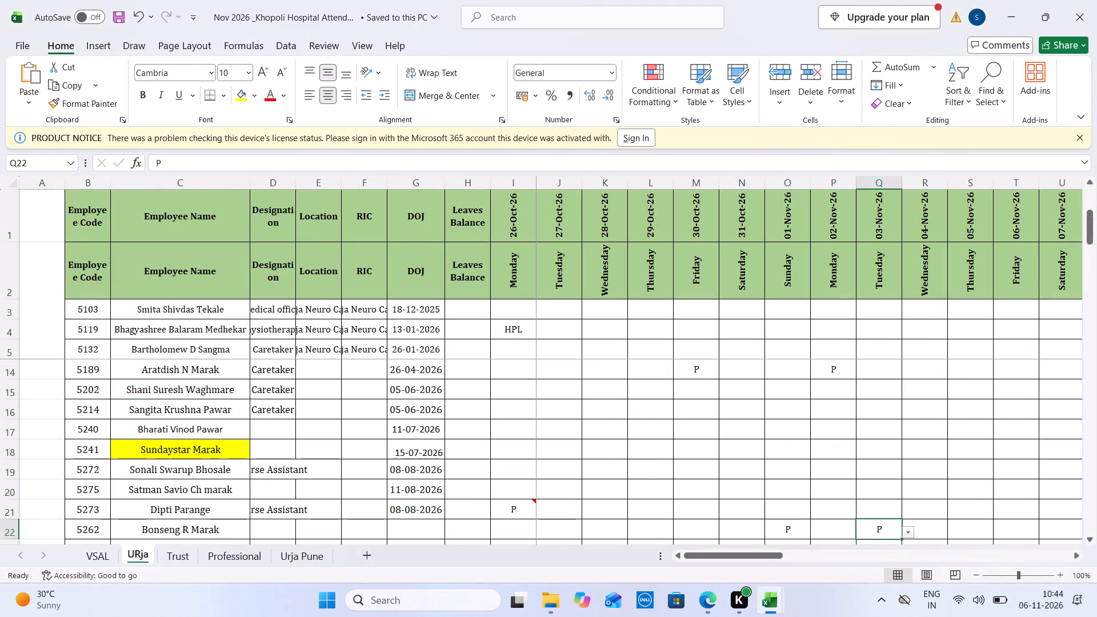
left_click(884, 369)
key("bracketleft")
key("BackSpace")
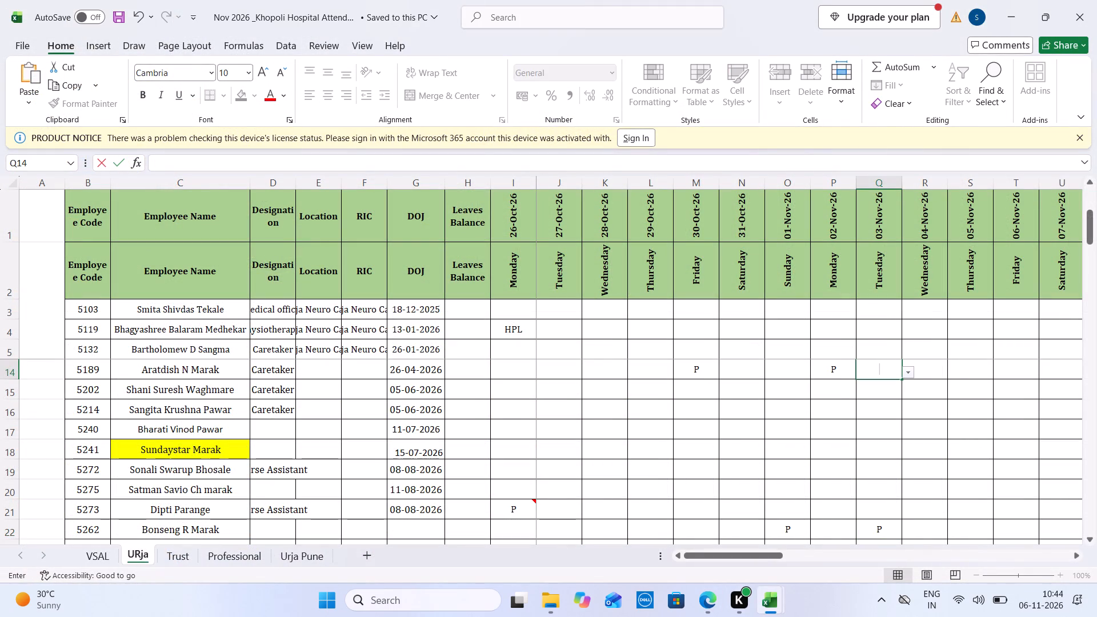
key("p")
key("ctrl+s")
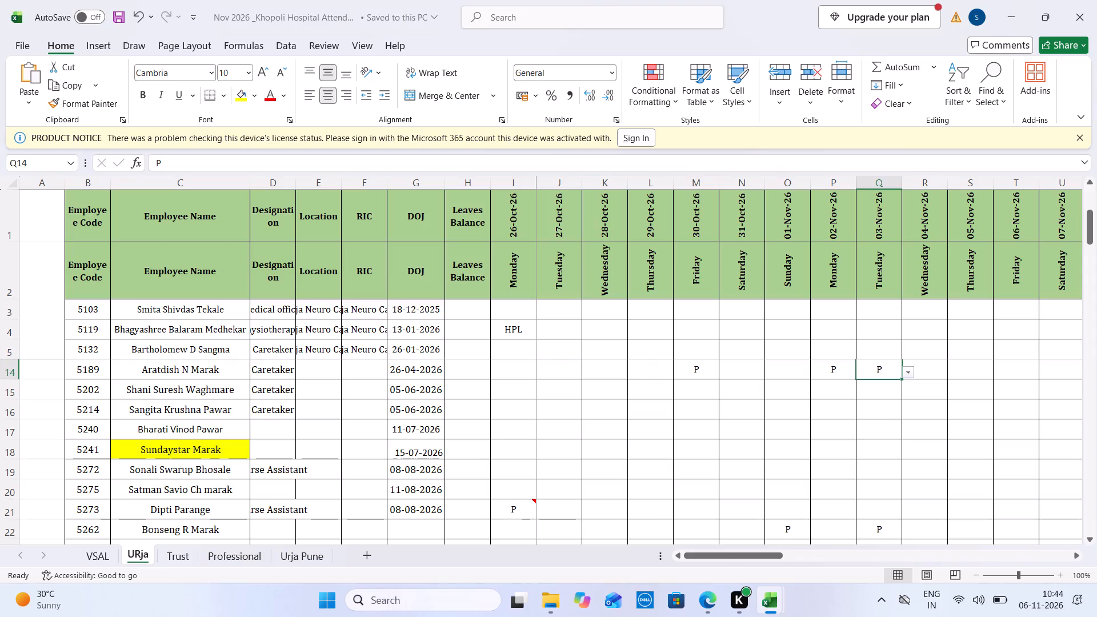
left_click(716, 605, "ctrl")
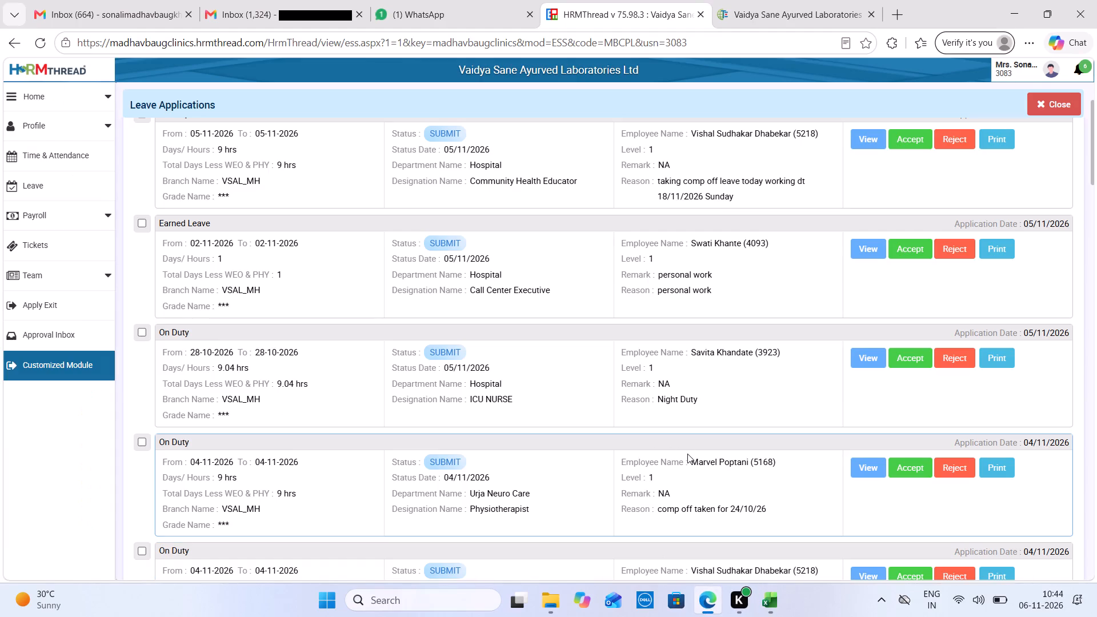
triple_click(704, 510, "ctrl")
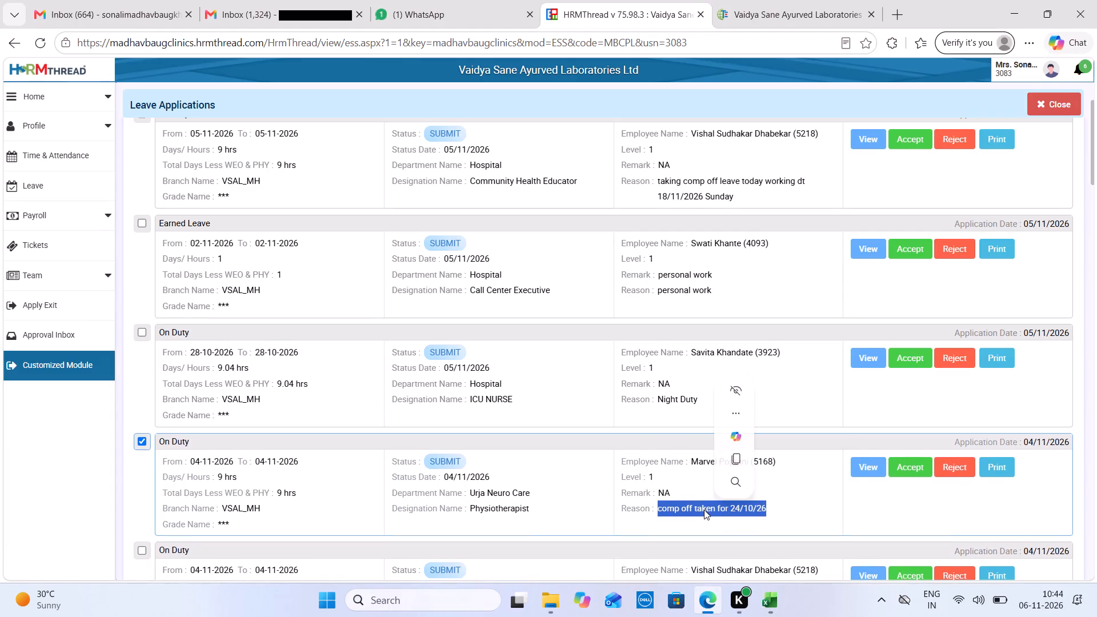
key("ctrl+c")
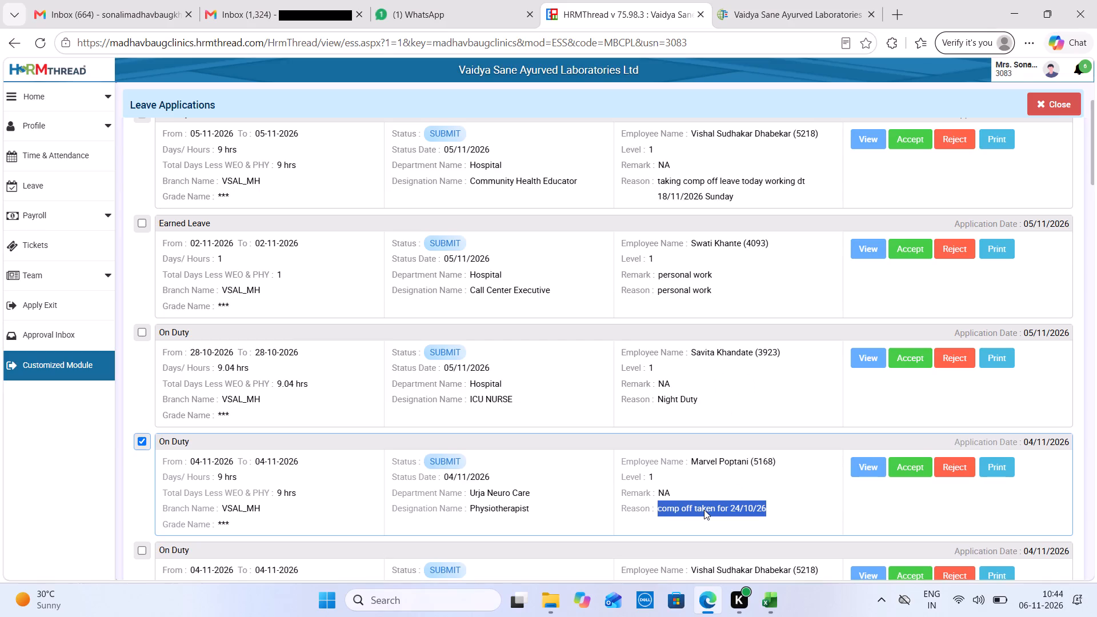
key("ctrl+c")
left_click(708, 602)
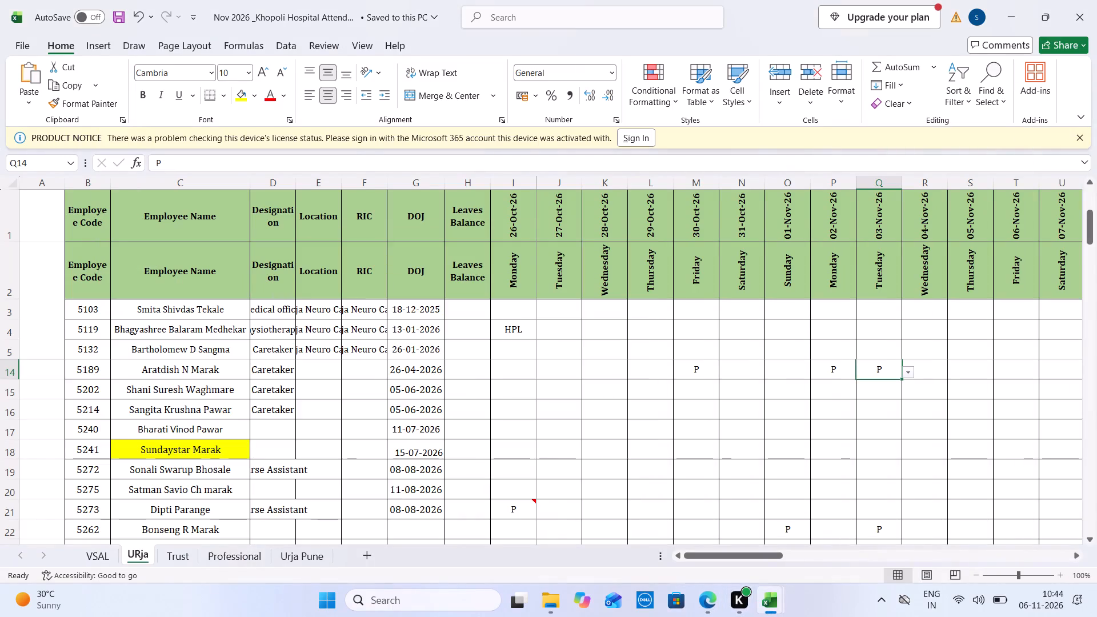
left_click(534, 403)
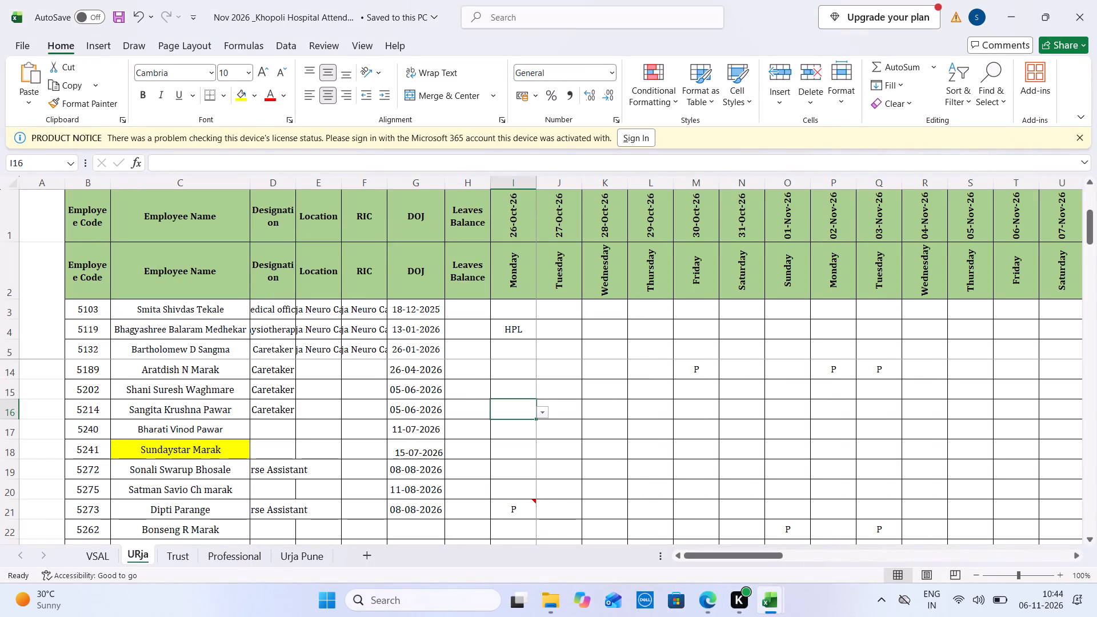
key("Up")
key("Up")
key("Up")
key("Up")
key("Up")
key("Up")
key("Up")
key("Up")
key("Down")
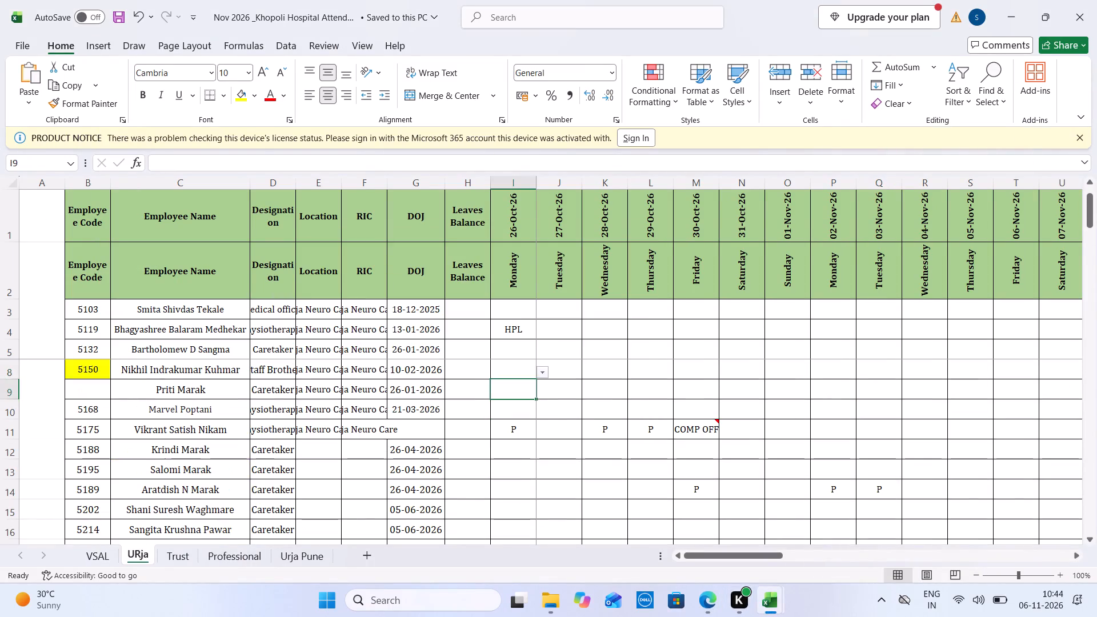
key("Down")
key("Right")
key("Right")
key("Right")
key("Right")
key("Right")
key("Right")
key("Right")
key("Right")
key("Right")
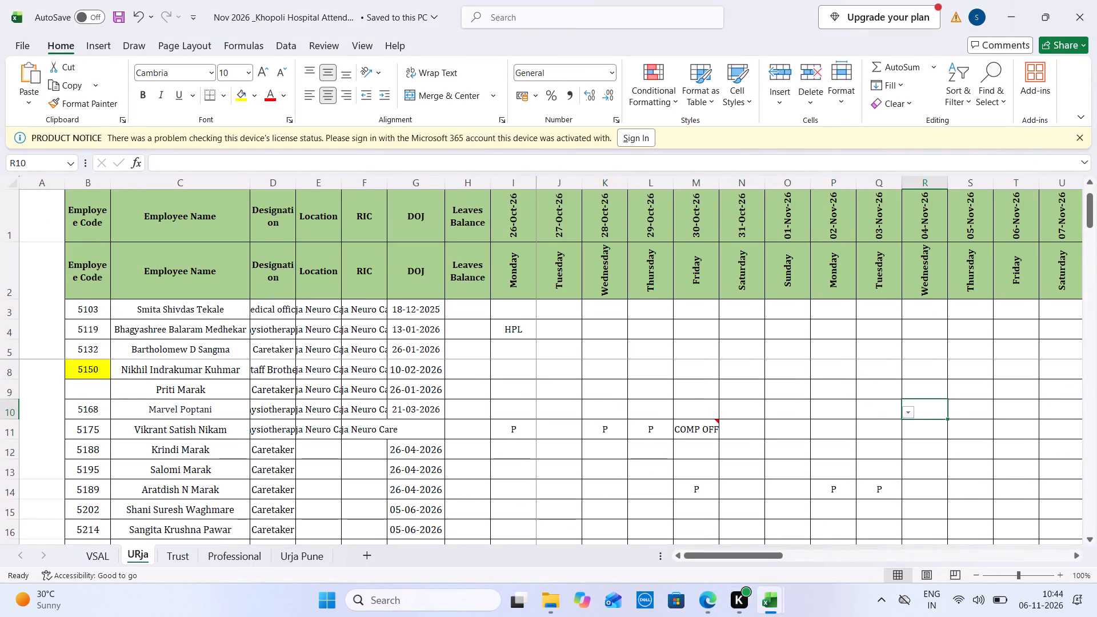
left_click(952, 411)
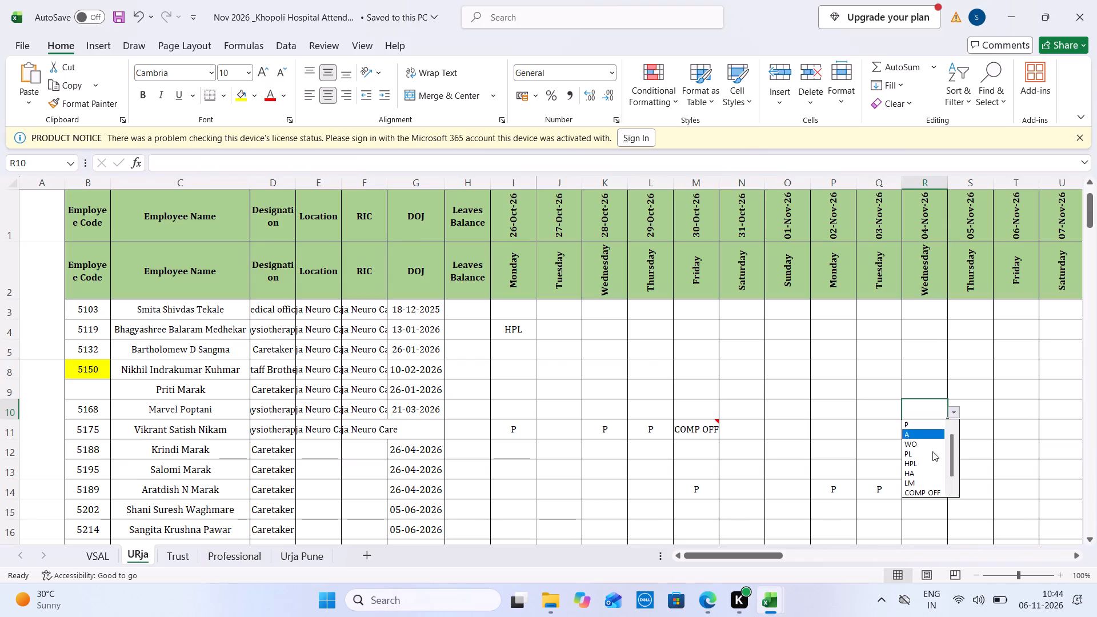
left_click(931, 492)
right_click(938, 412)
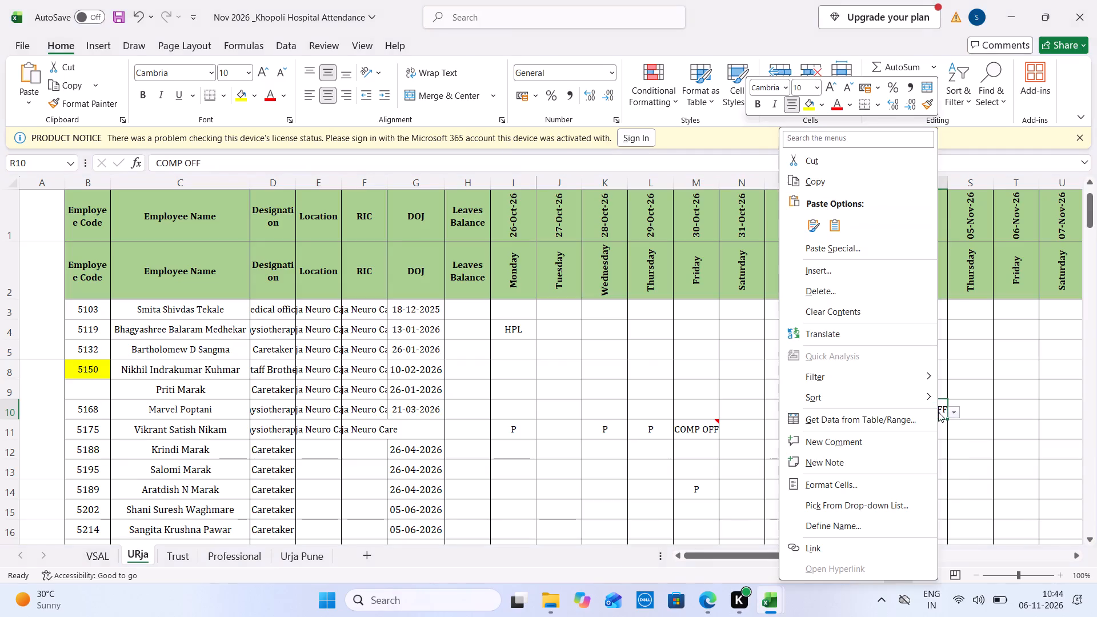
left_click(848, 456)
key("ctrl+v")
left_click(826, 421)
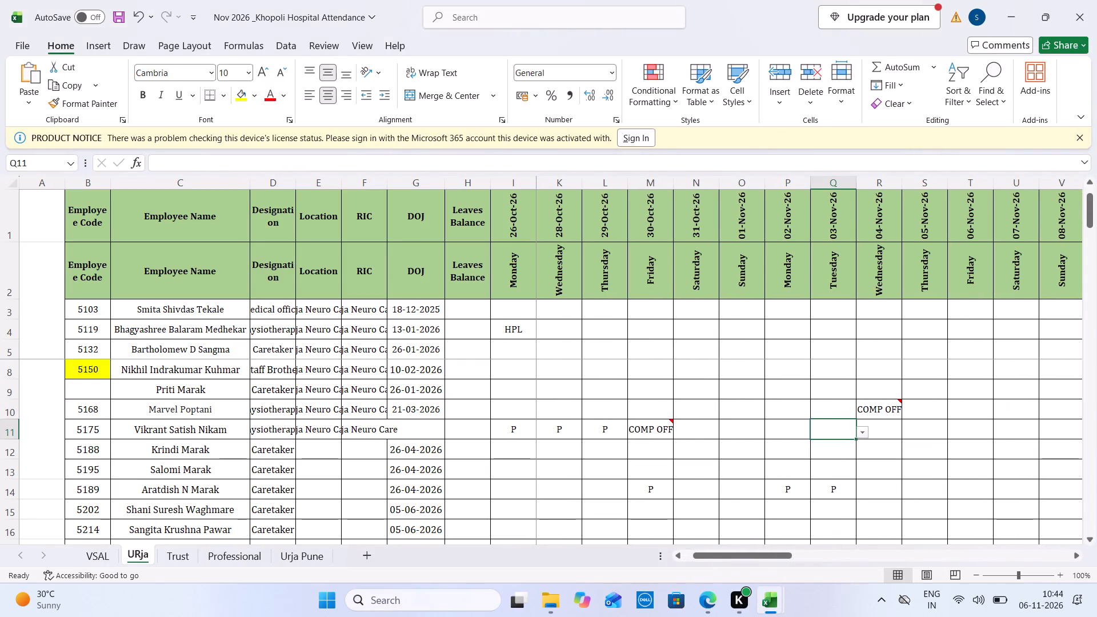
key("ctrl+s")
left_click(713, 599)
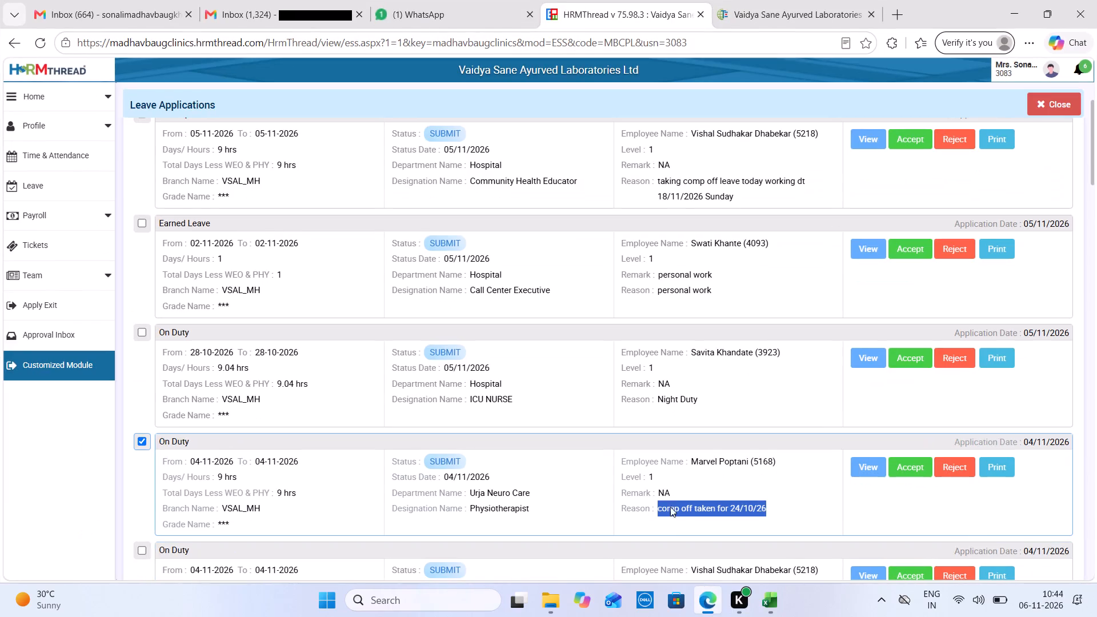
left_click(906, 461)
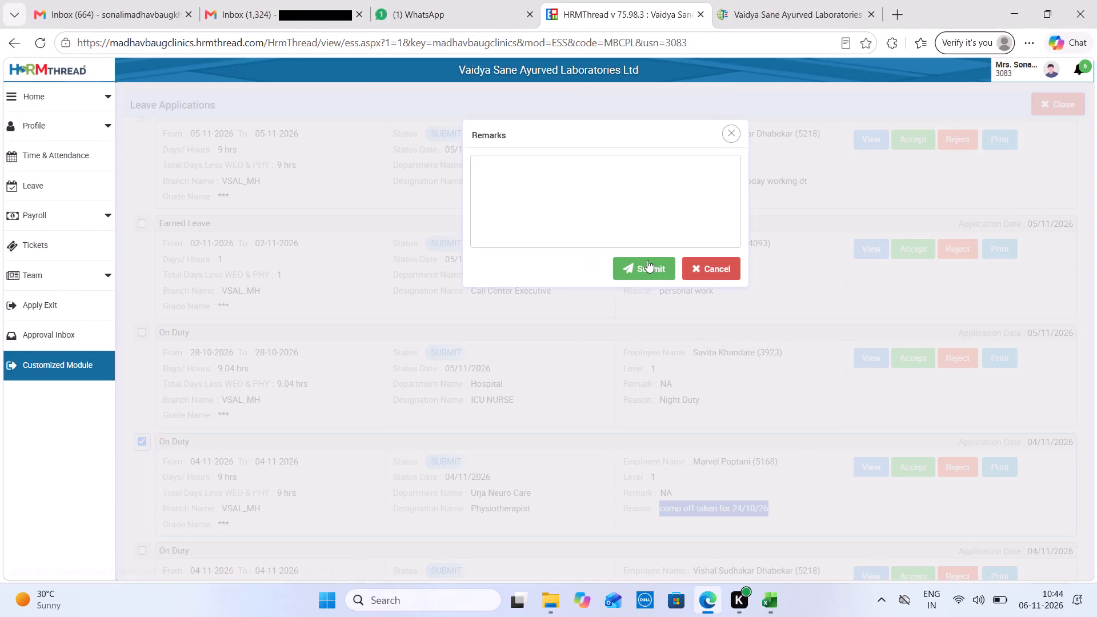
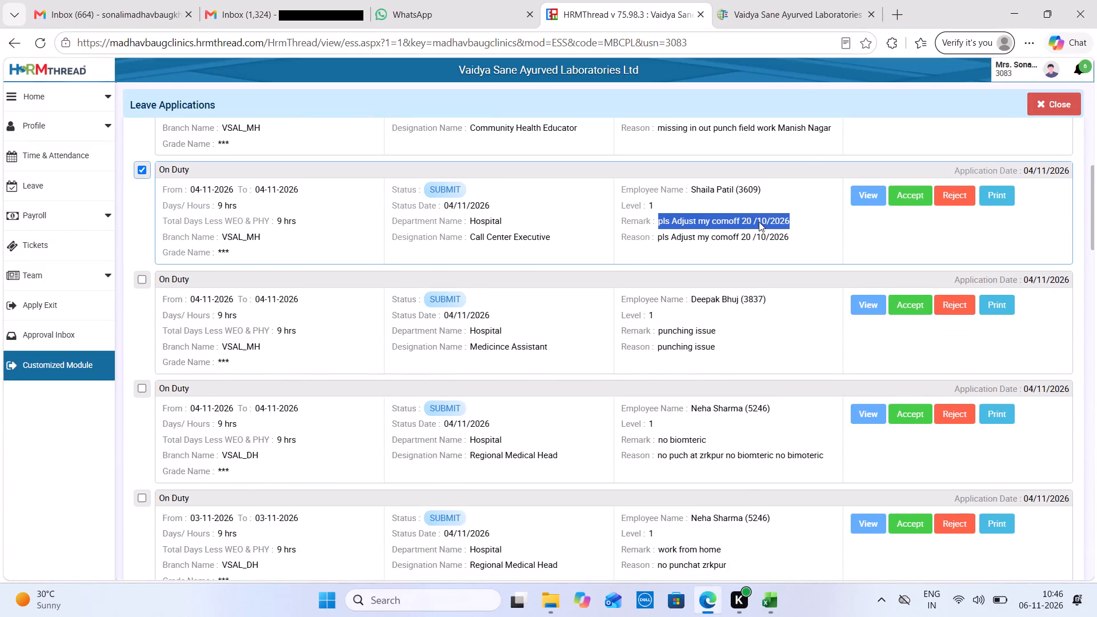
left_click(918, 196)
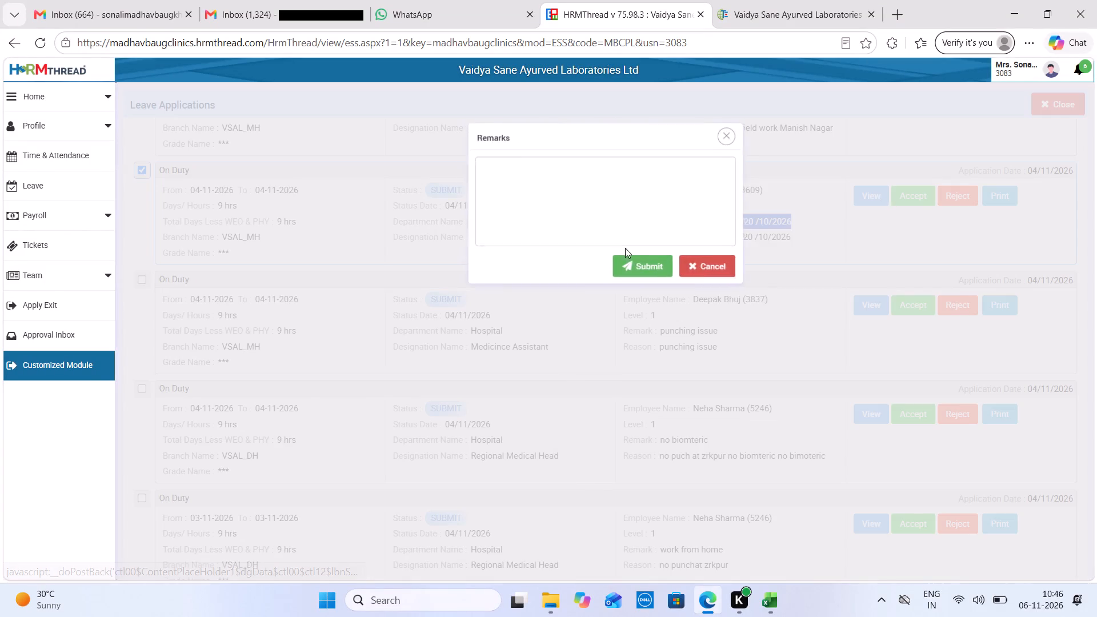
left_click(639, 268)
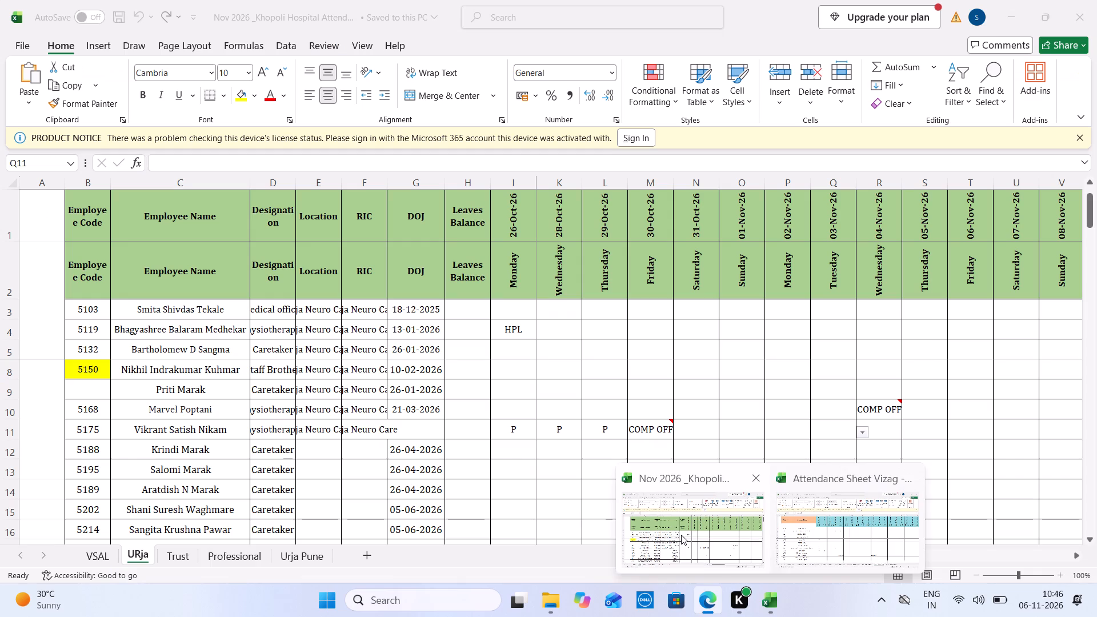
left_click(681, 535)
left_click(87, 554)
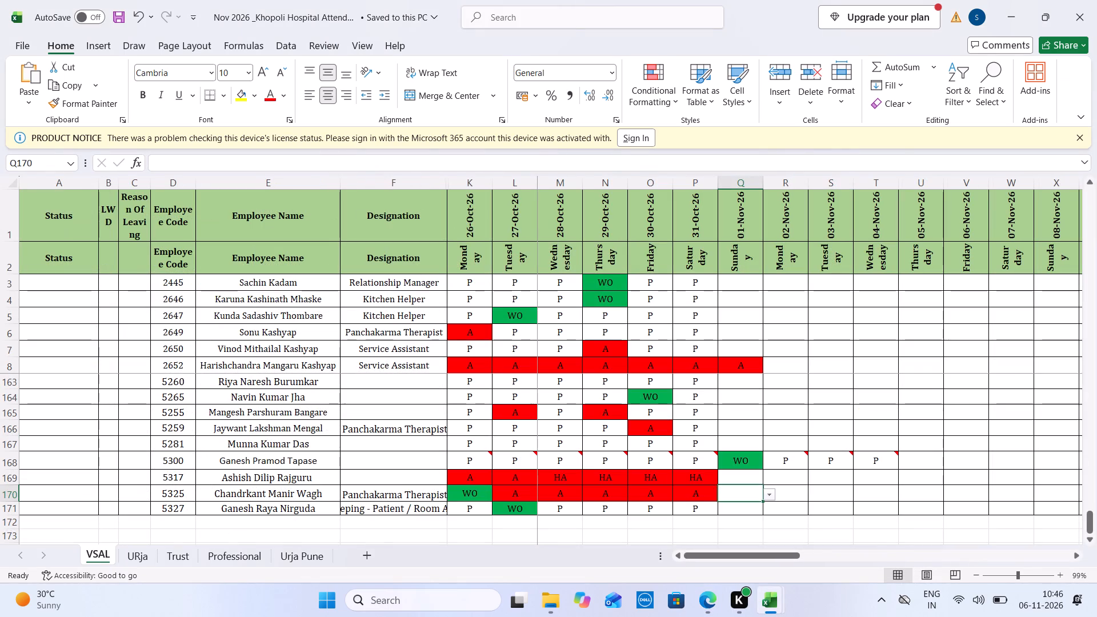
left_click(282, 186)
key("ctrl+f")
type("shaila")
key("Return")
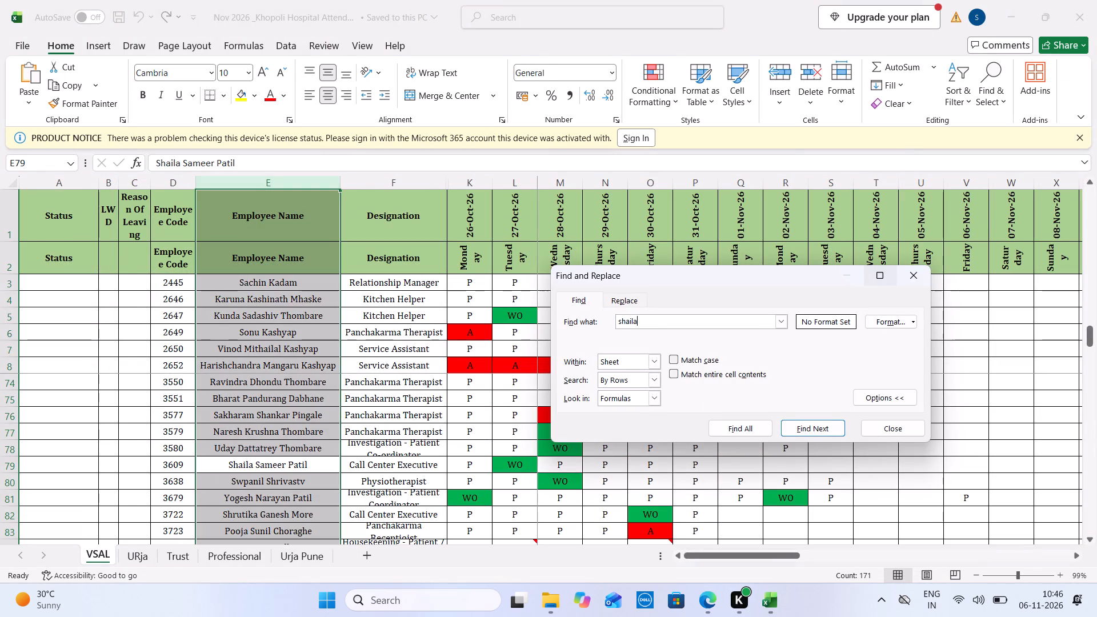
left_click(886, 466)
left_click(903, 464)
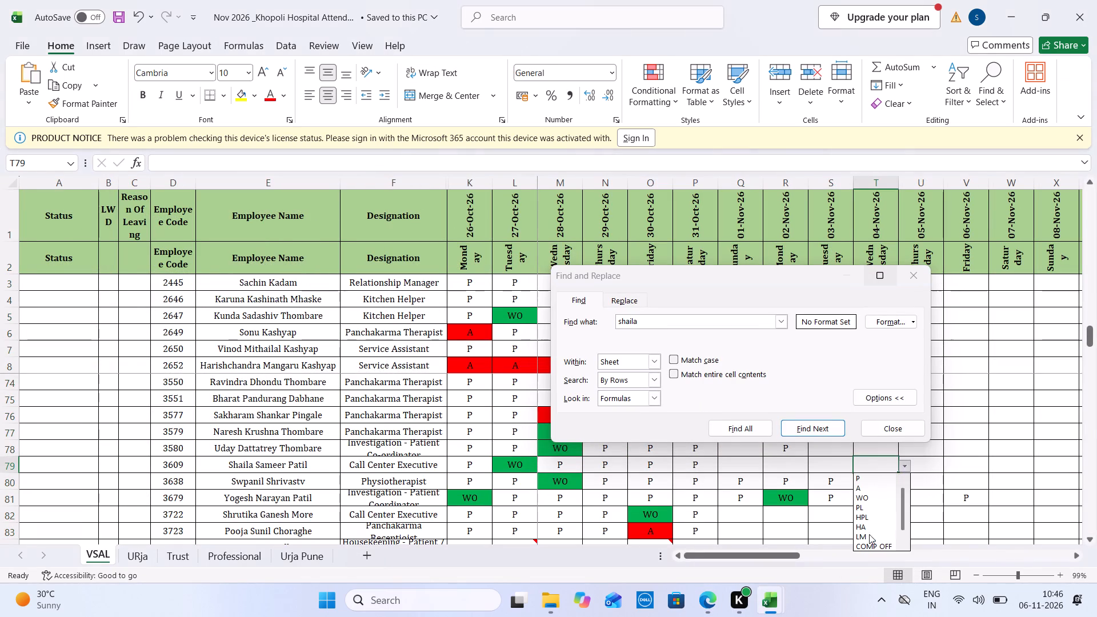
left_click(876, 543)
right_click(887, 463)
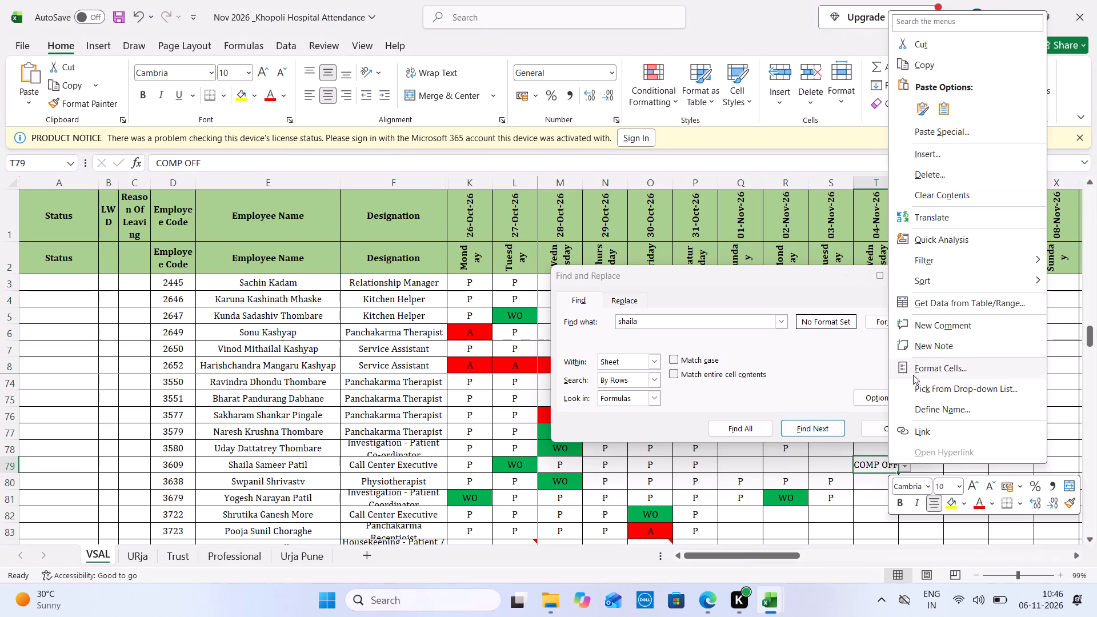
left_click(929, 353)
key("ctrl+v")
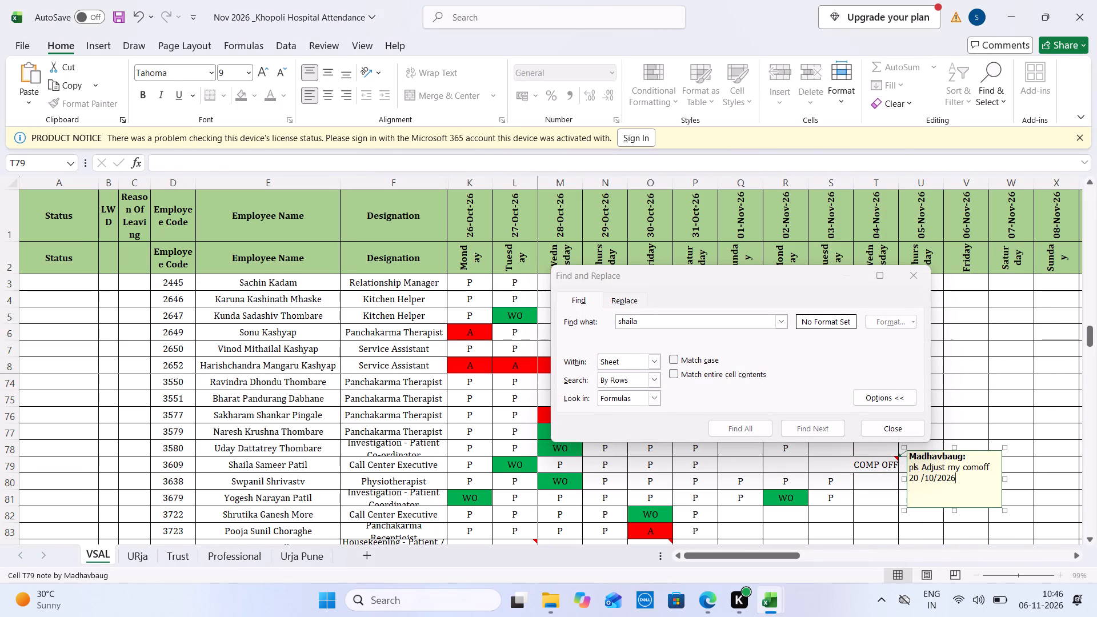
left_click(314, 187)
left_click(710, 612)
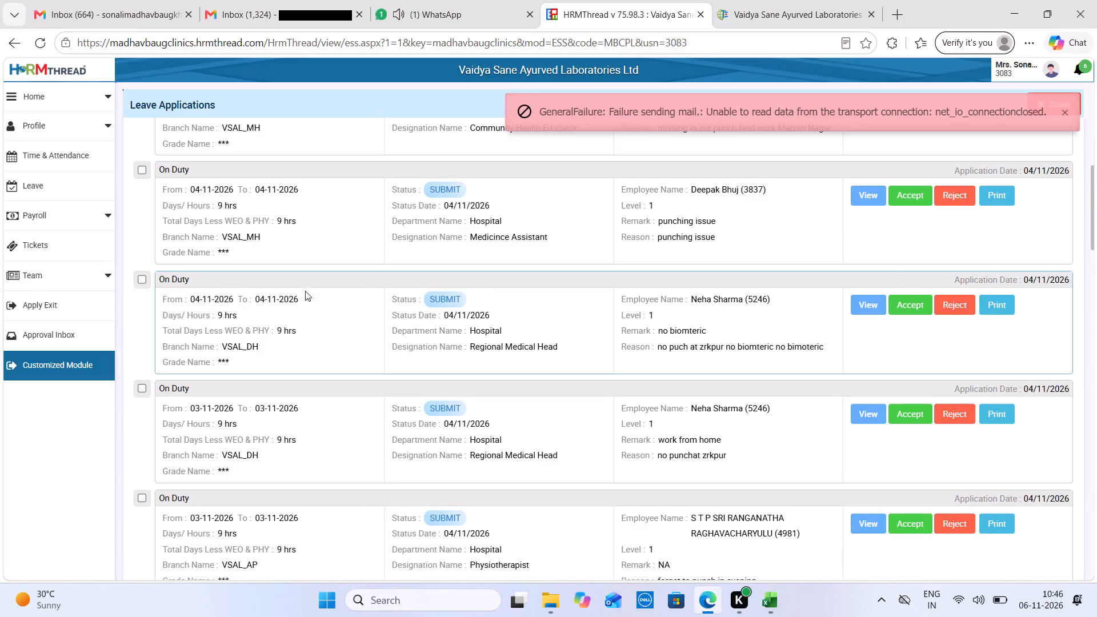
left_click(144, 277)
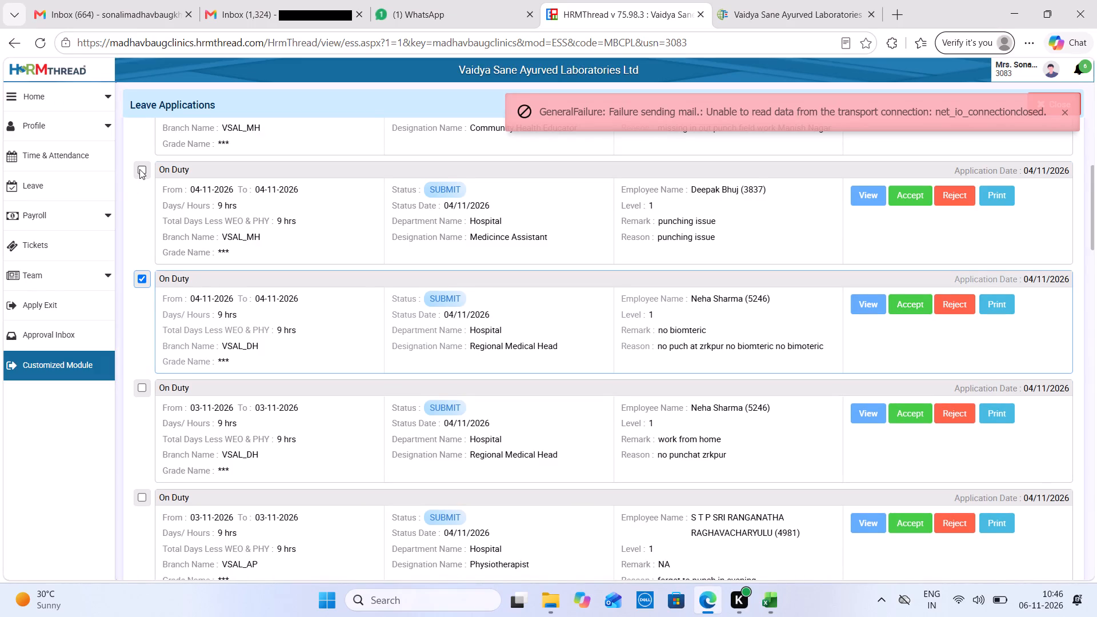
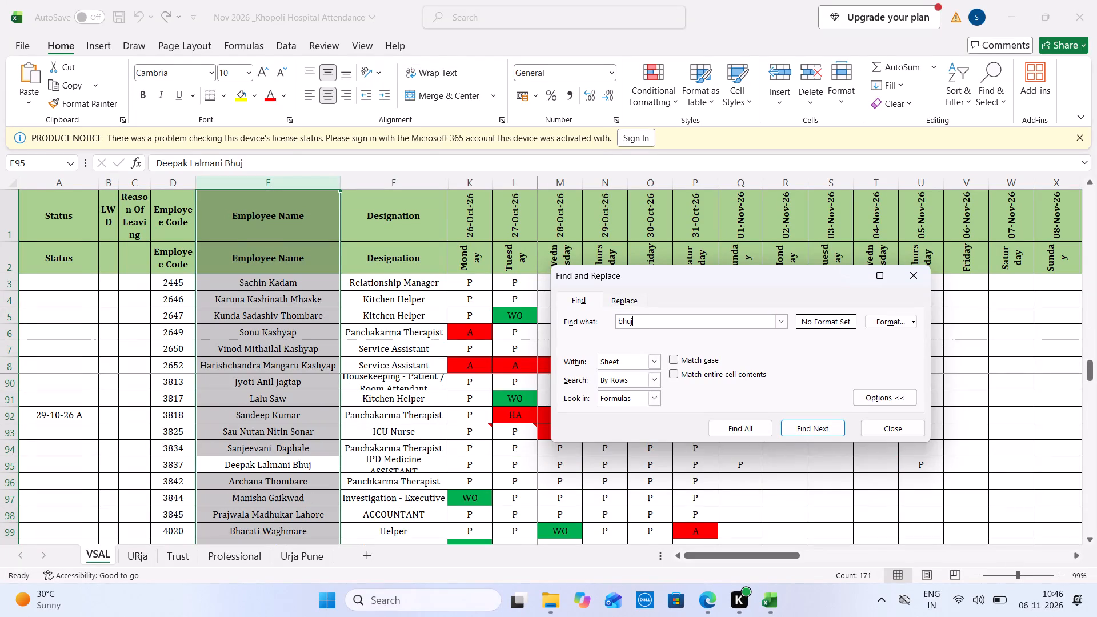
left_click(872, 471)
key("p")
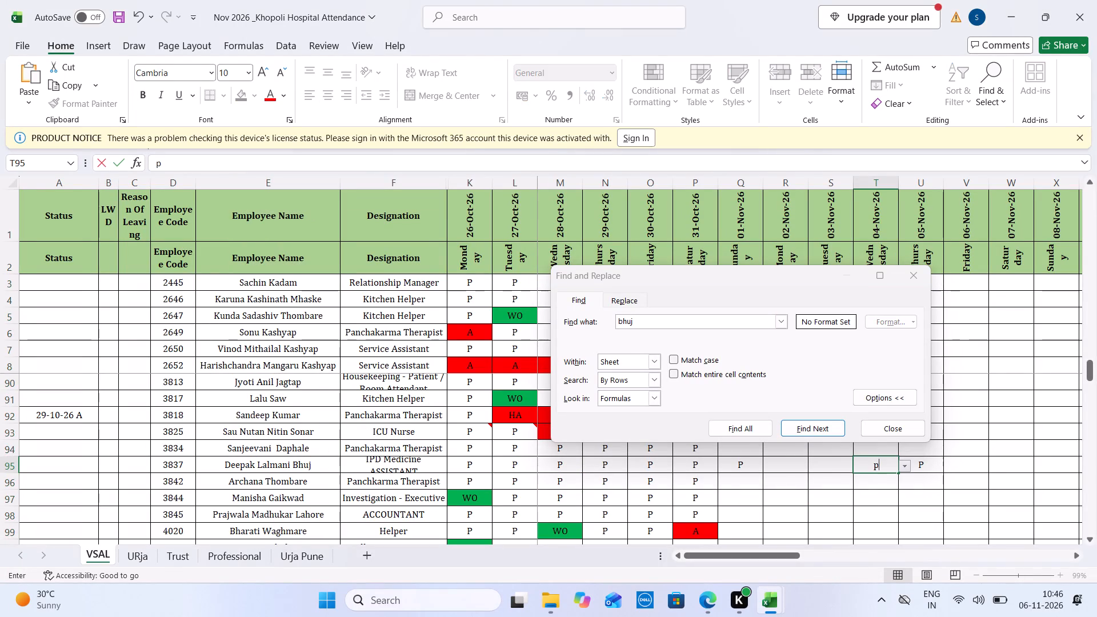
key("BackSpace")
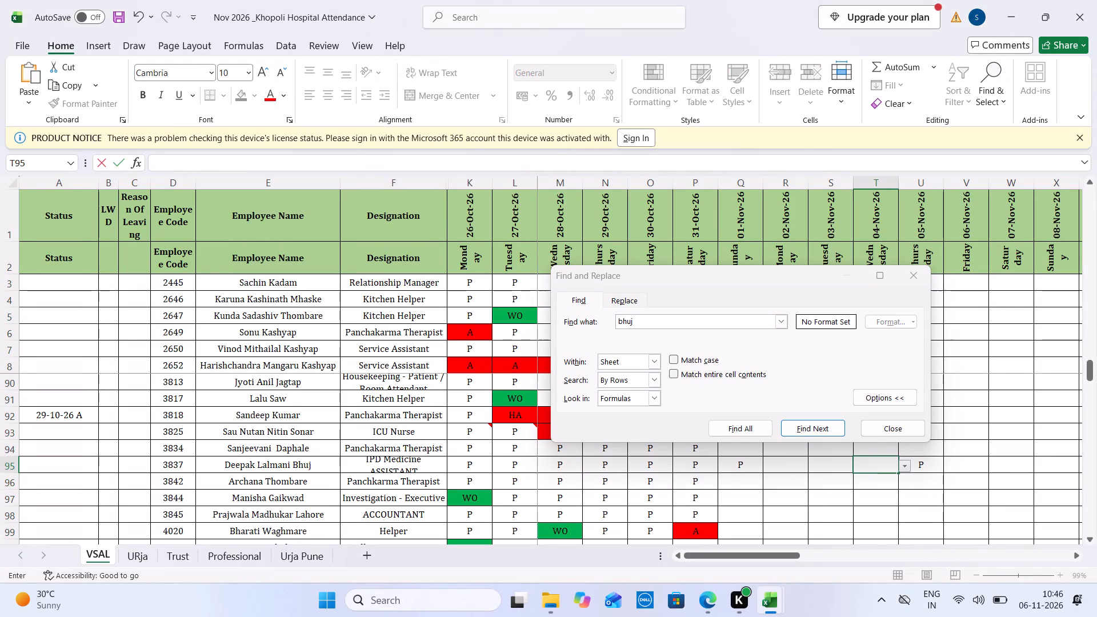
key("p")
key("ctrl+s")
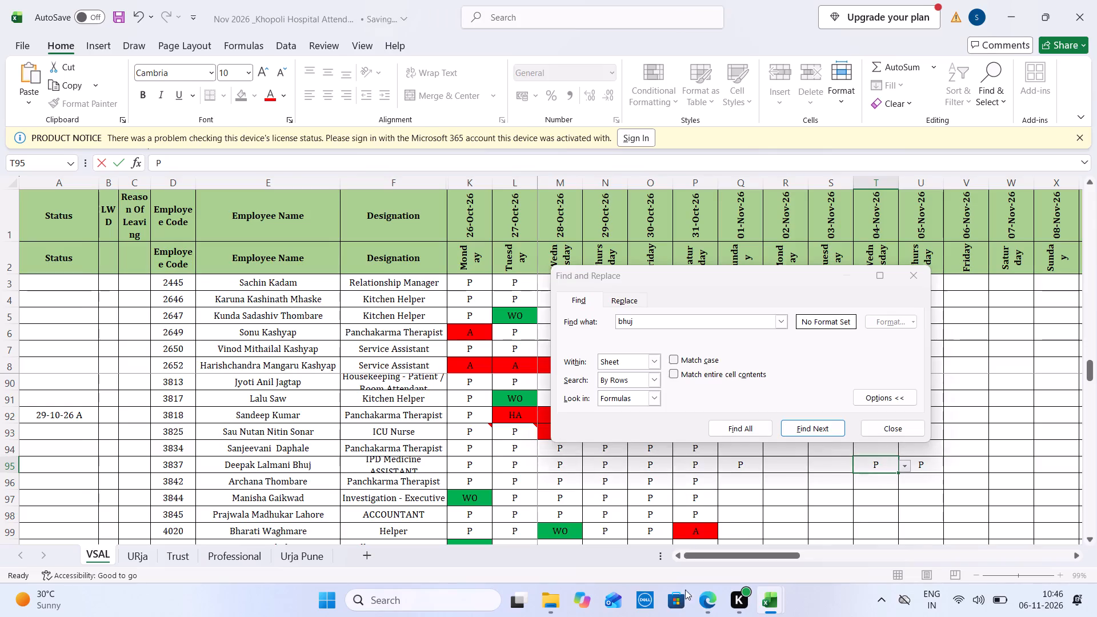
left_click(696, 605)
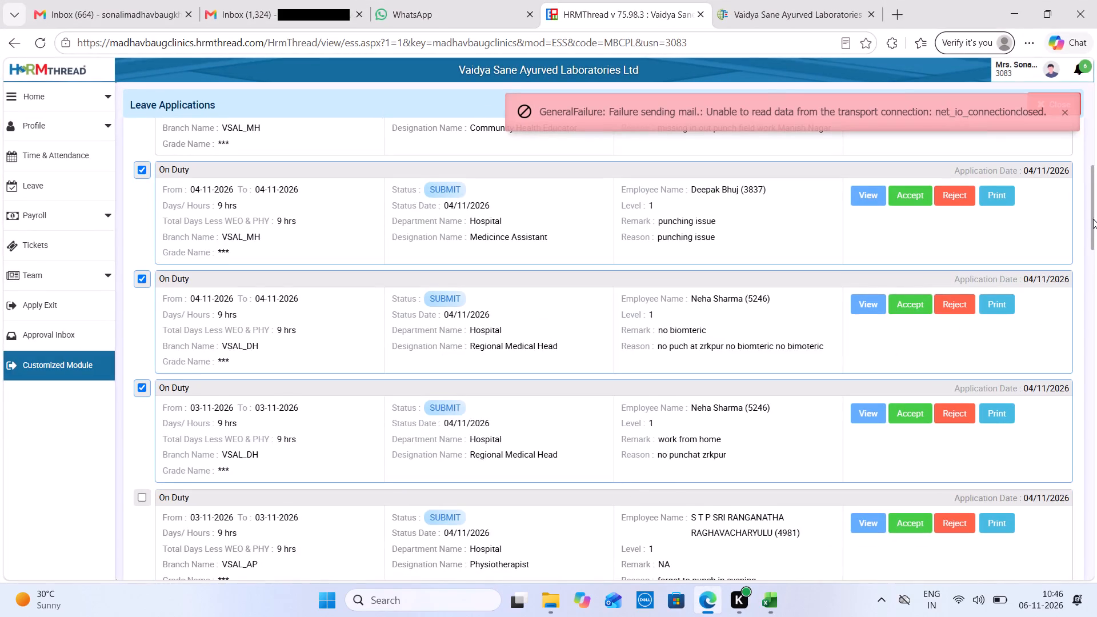
left_click_drag(1094, 207, 1094, 222)
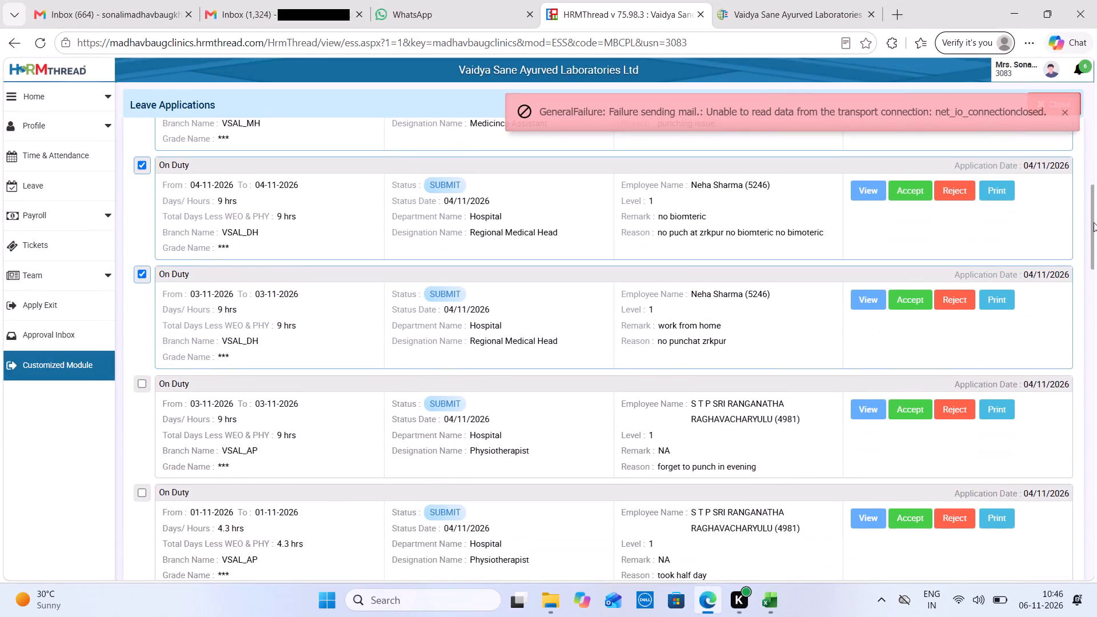
left_click(142, 383)
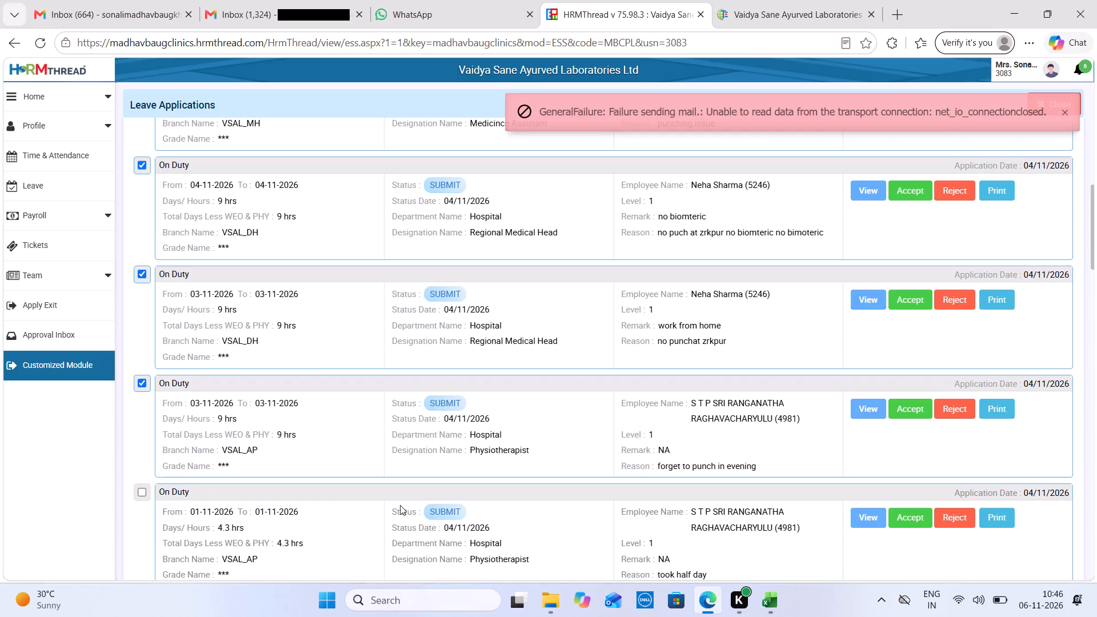
left_click(138, 491)
left_click(869, 520)
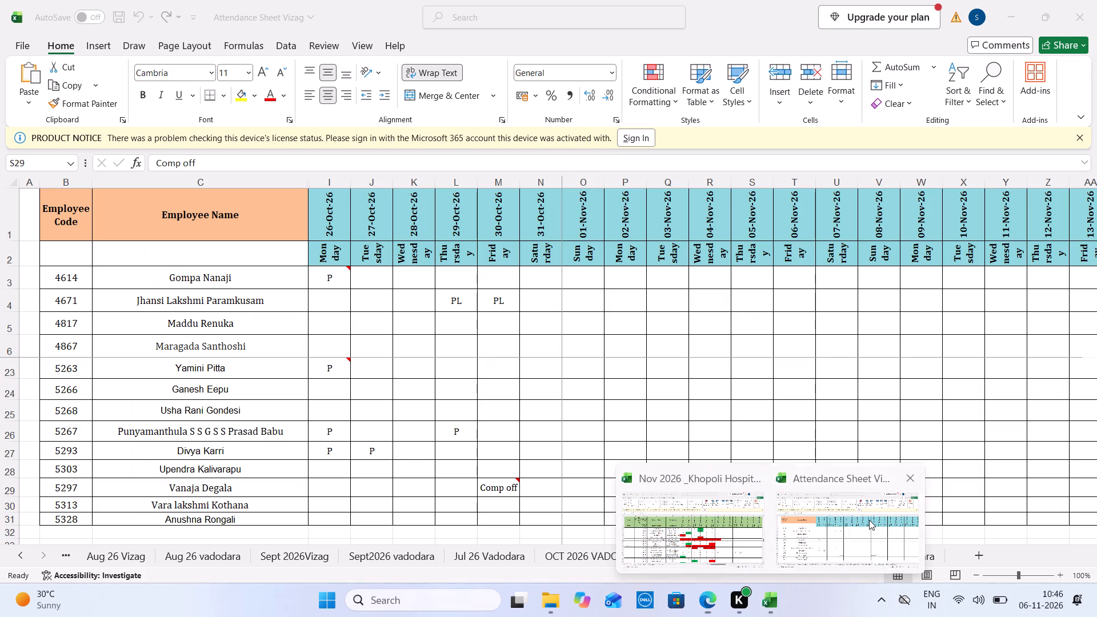
left_click(410, 294)
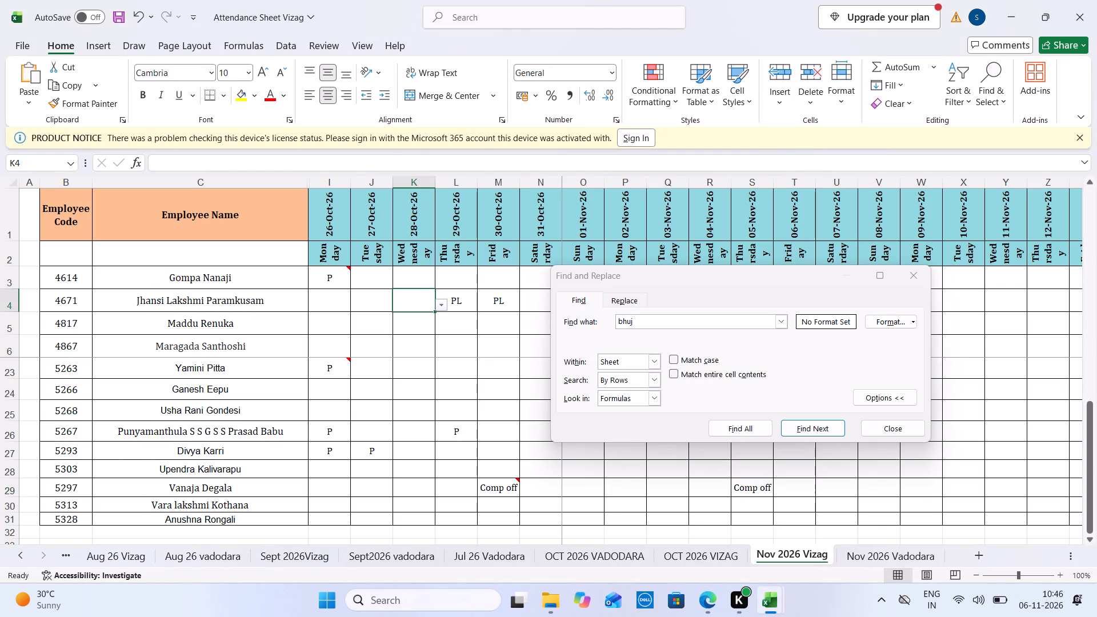
key("Down")
key("Down")
key("Down")
key("Down")
key("Right")
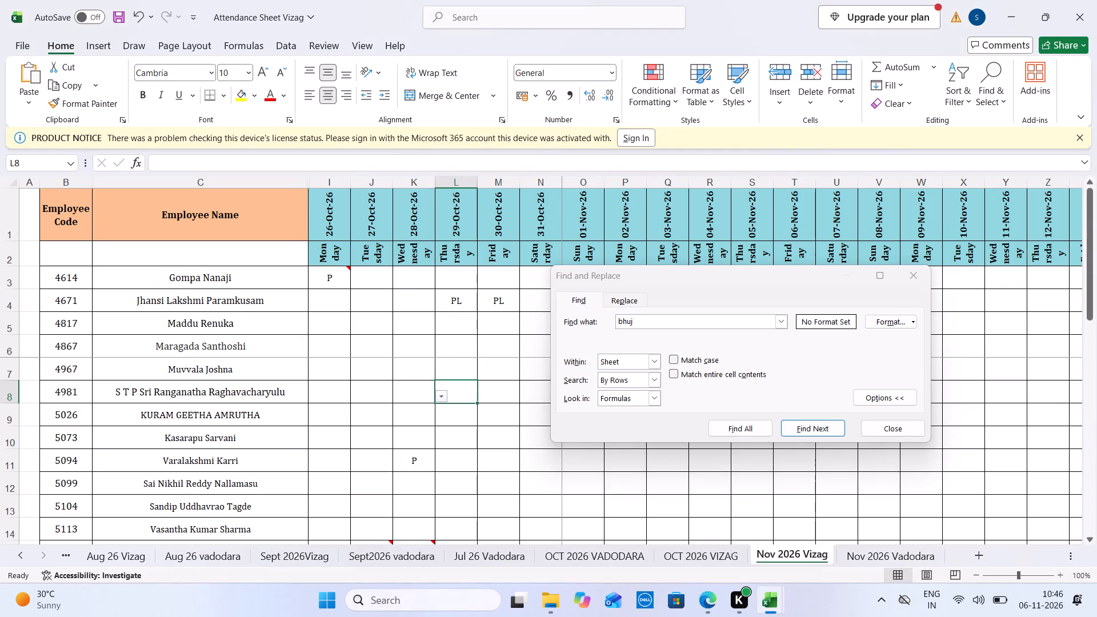
key("Right")
key("Right")
key("Right")
type("HA")
key("Tab")
key("Tab")
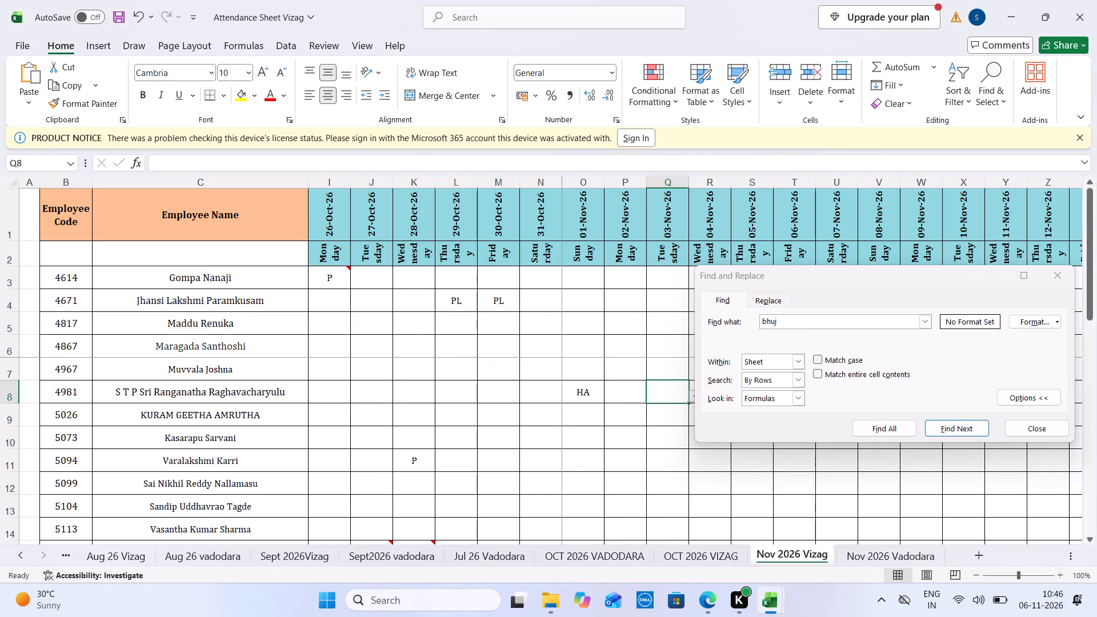
key("p")
key("ctrl+s")
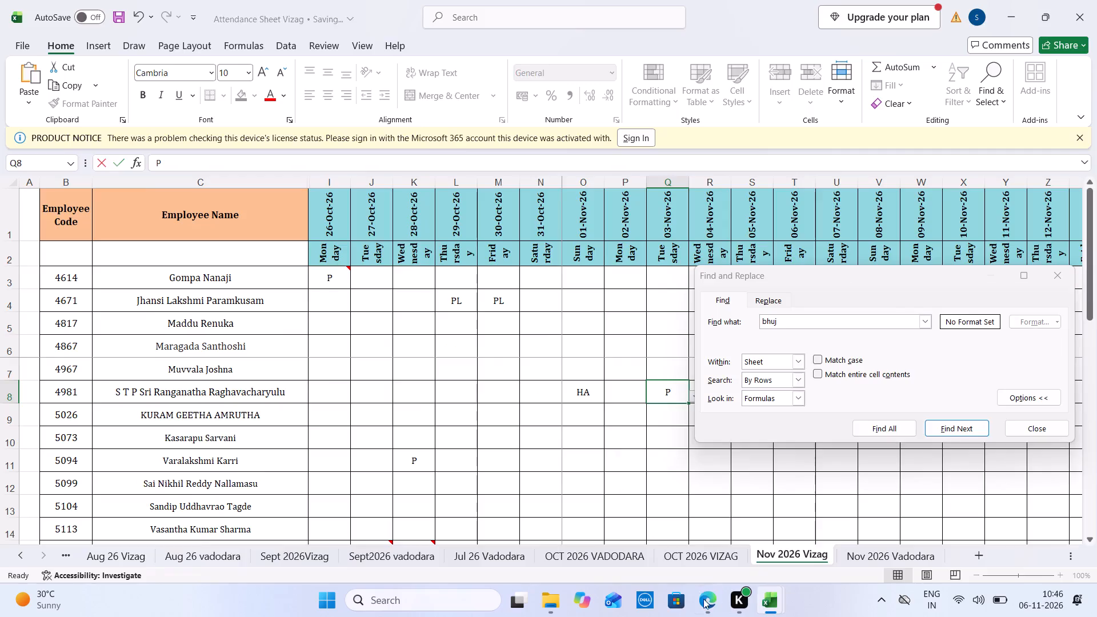
left_click(709, 608)
left_click(1089, 229)
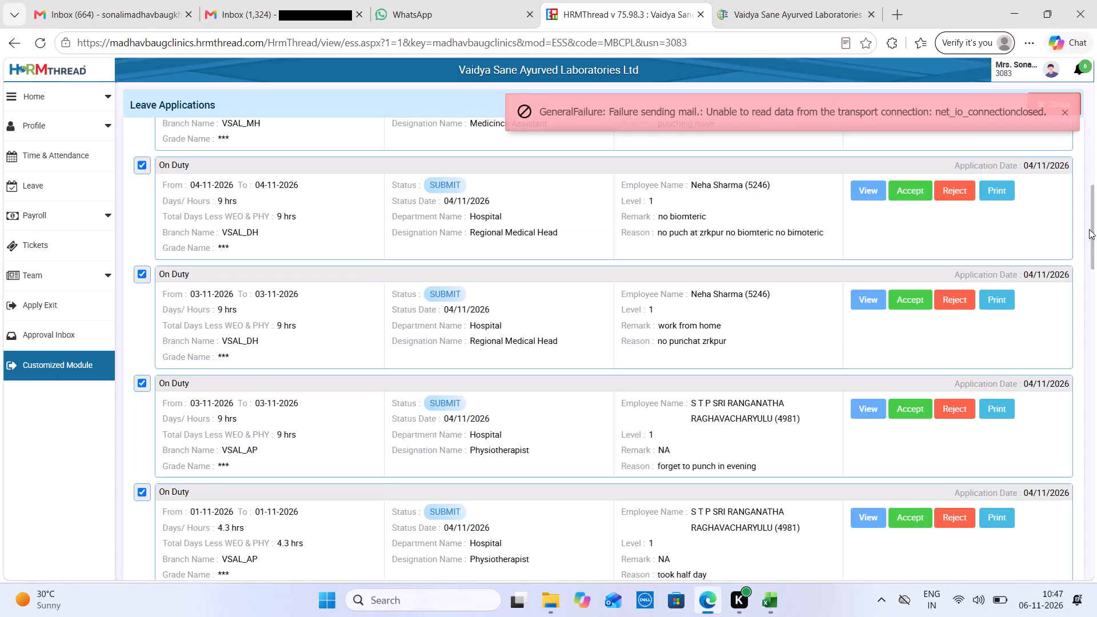
left_click_drag(1091, 245, 1096, 318)
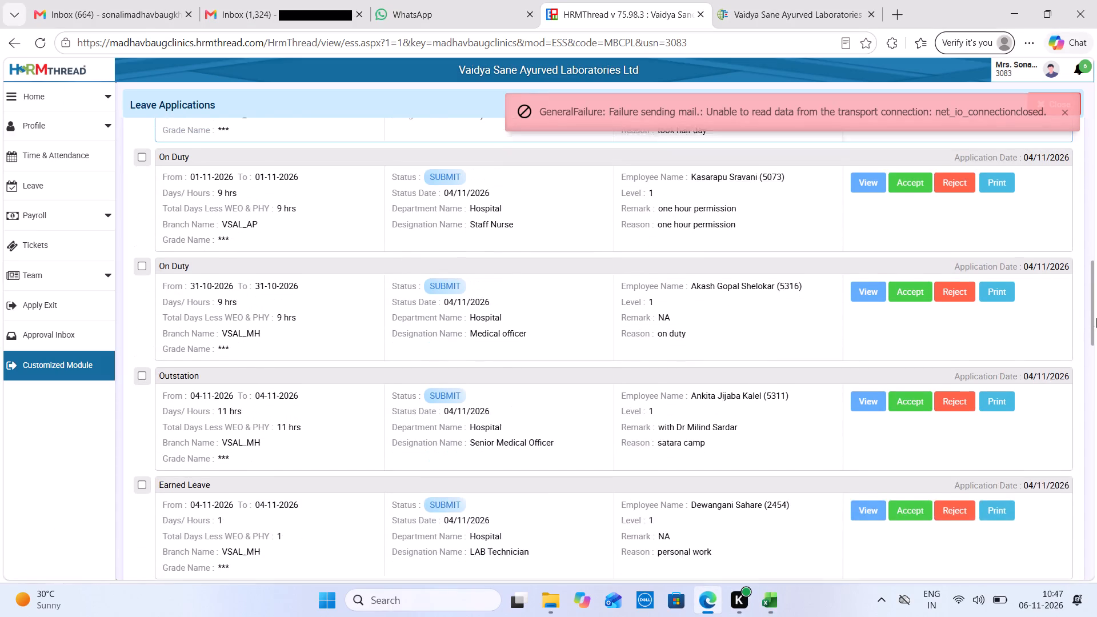
left_click_drag(1096, 318, 1096, 318)
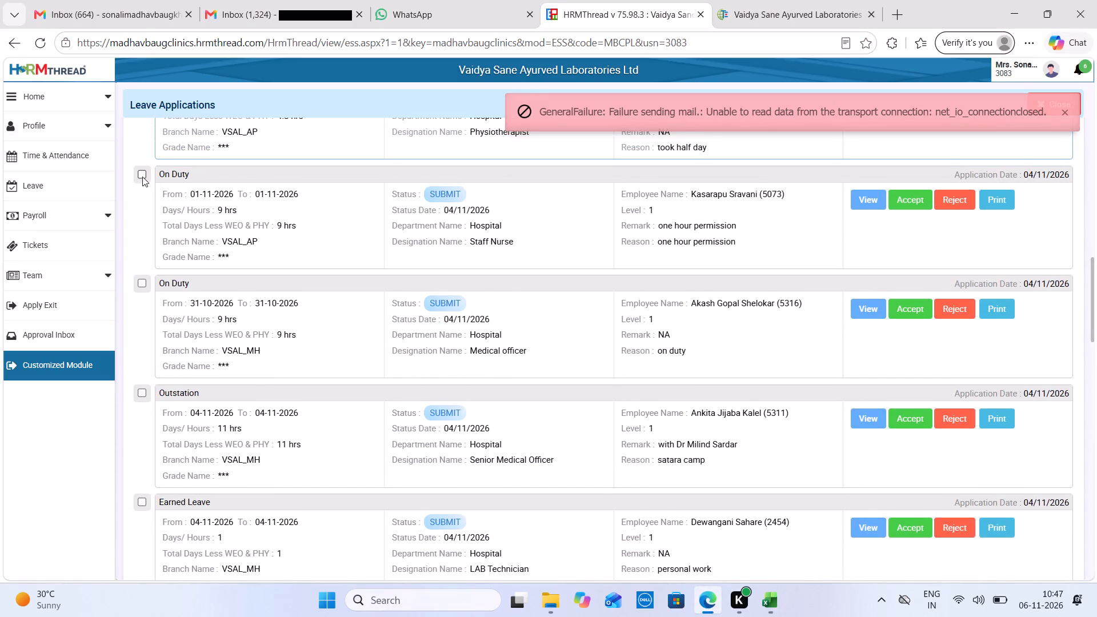
left_click(143, 178)
left_click(141, 281)
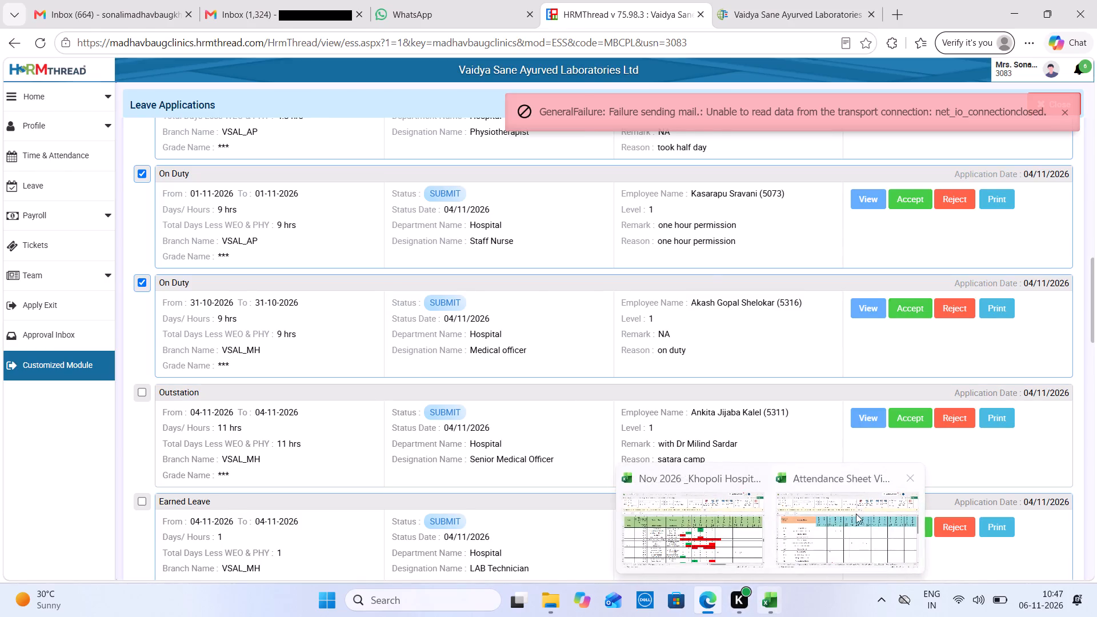
left_click(860, 513)
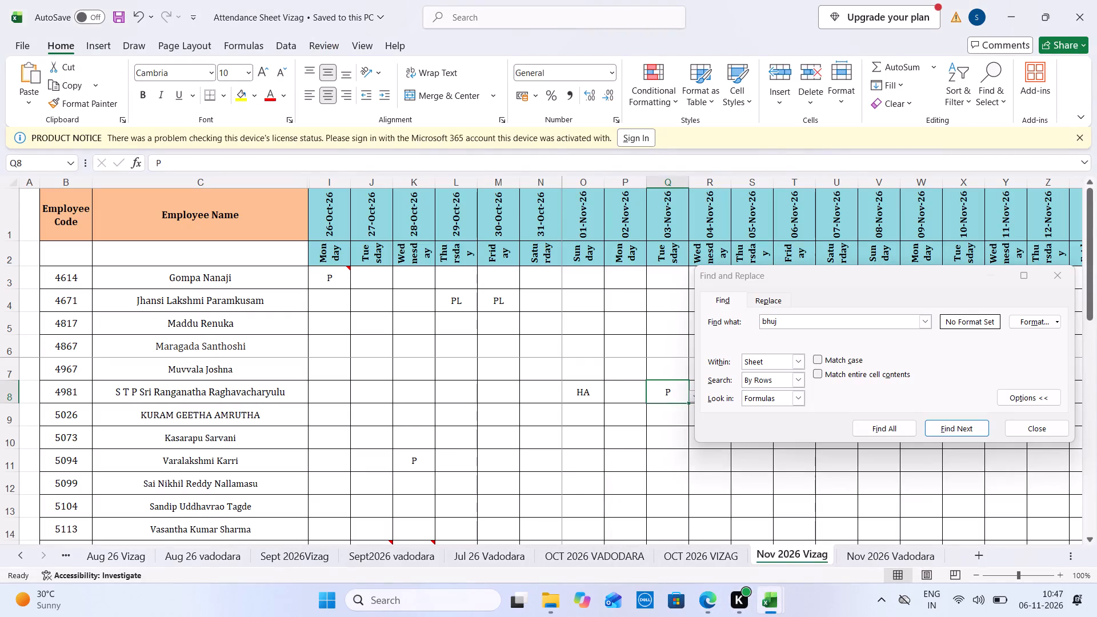
left_click(591, 436)
key("p")
key("ctrl+s")
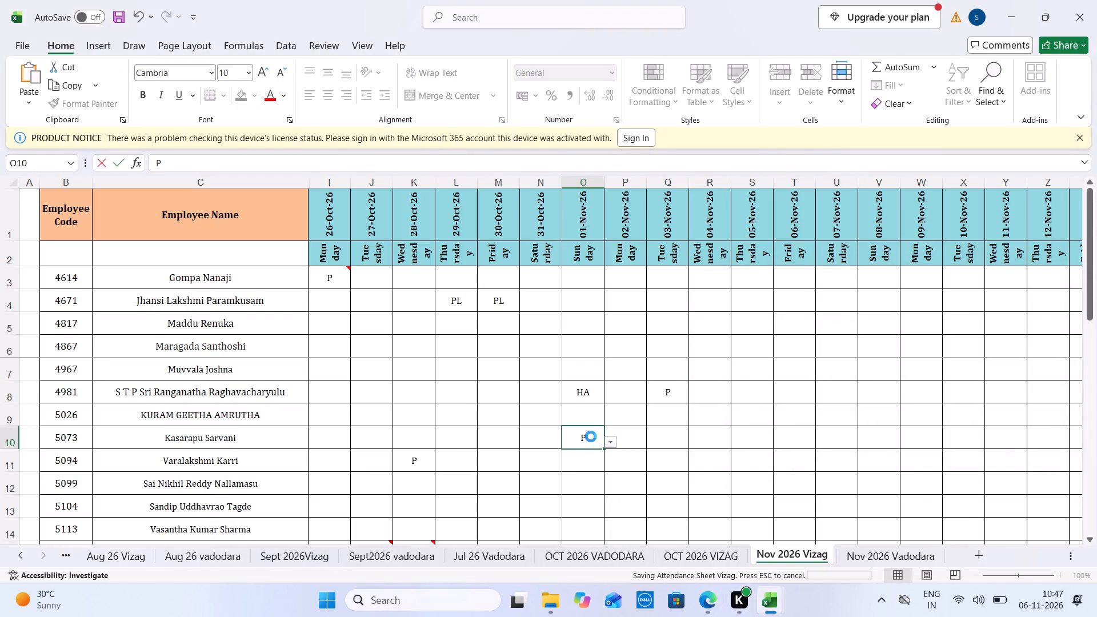
left_click(706, 612)
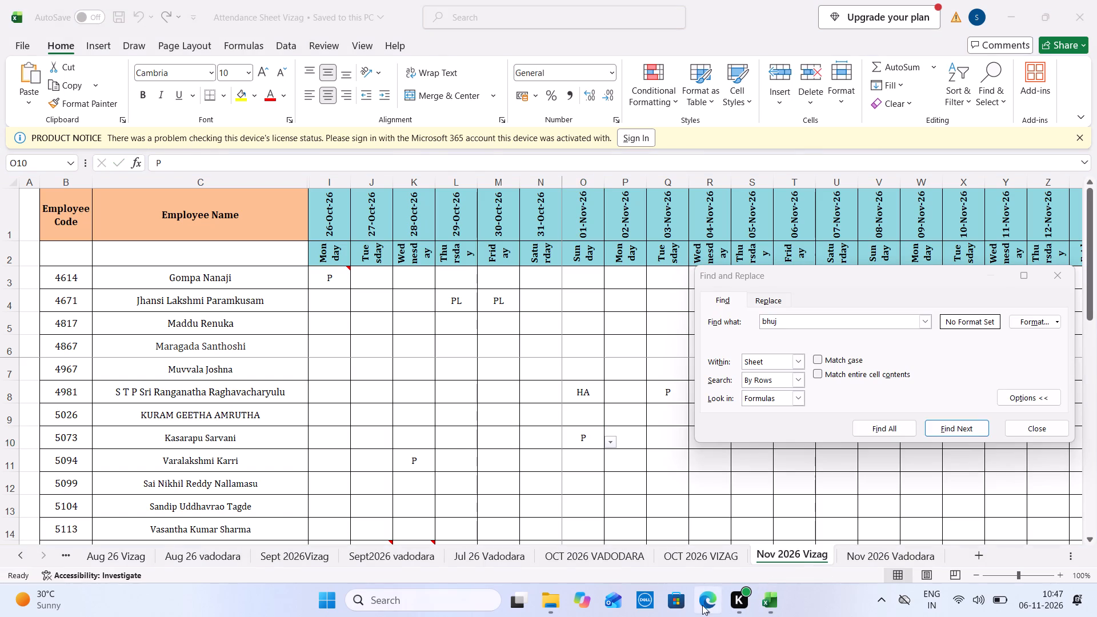
left_click(702, 605)
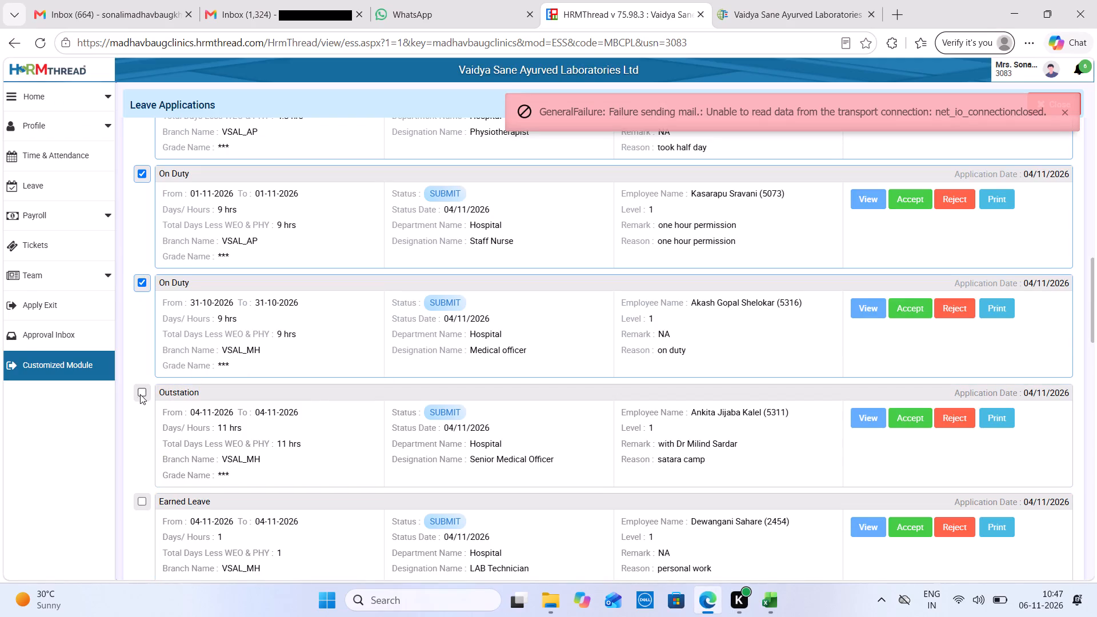
left_click(139, 392)
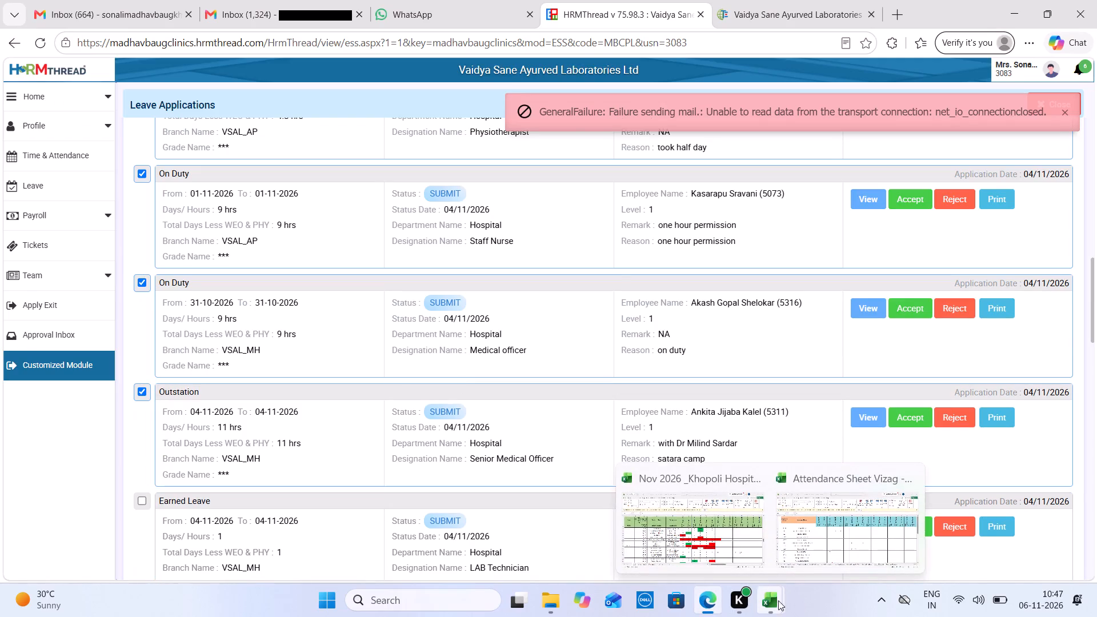
left_click(829, 535)
key("ctrl+Tab")
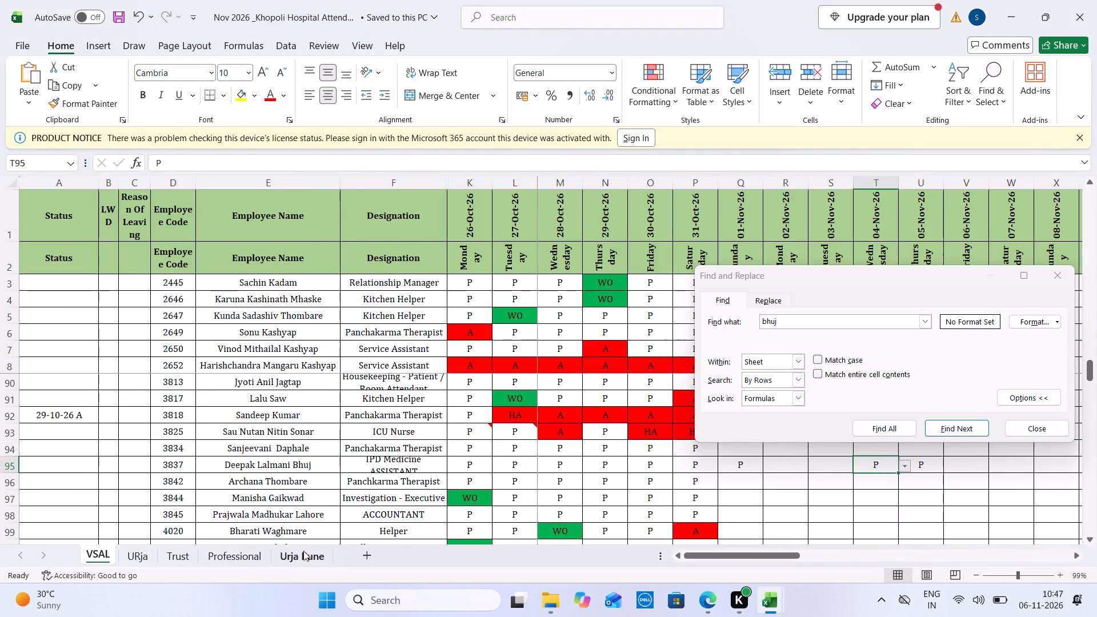
left_click(303, 551)
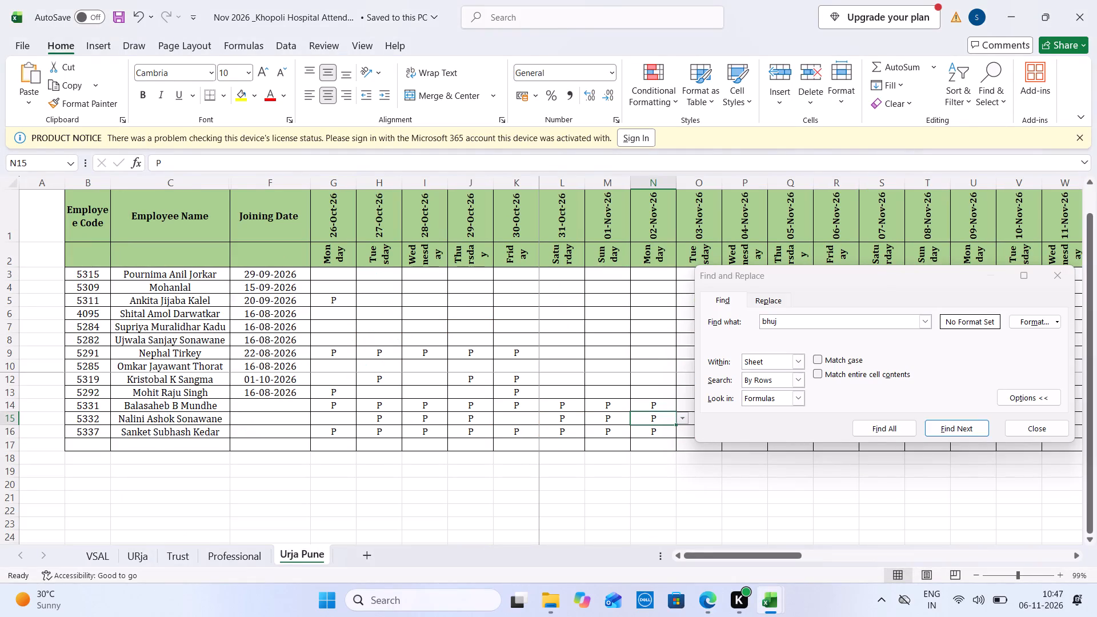
left_click(665, 298)
key("Tab")
key("Tab")
key("p")
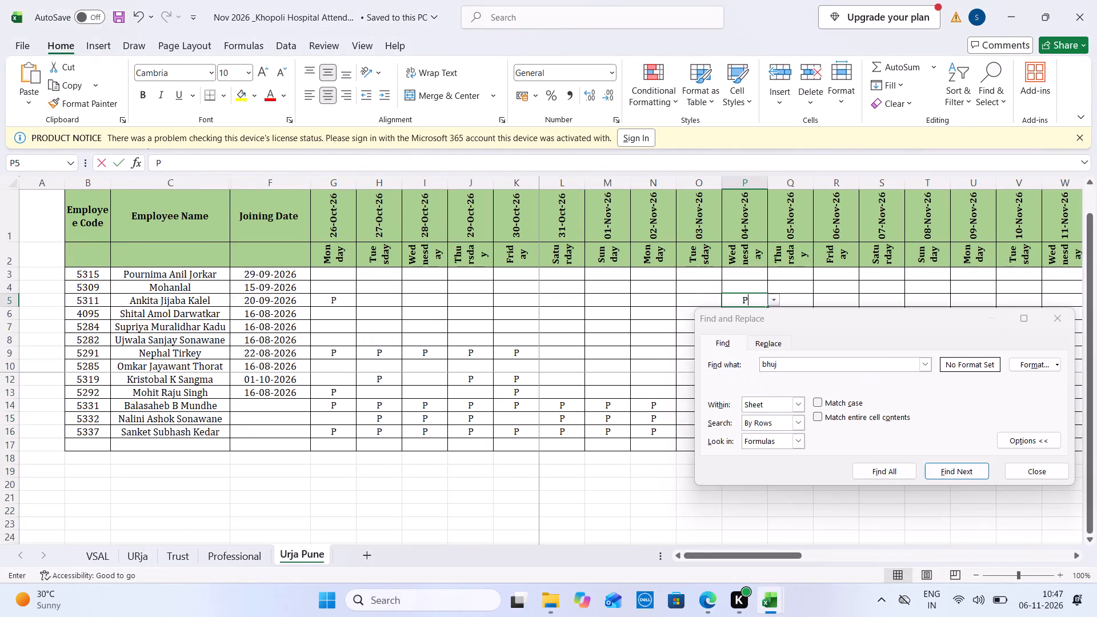
key("Tab")
right_click(762, 298)
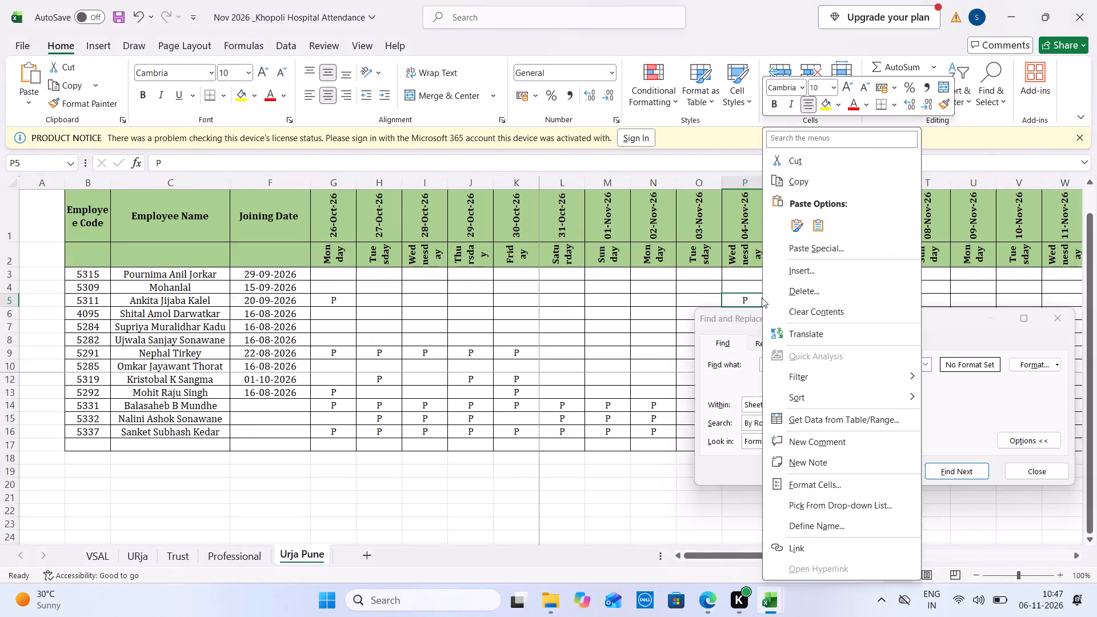
left_click(816, 467)
type("SA")
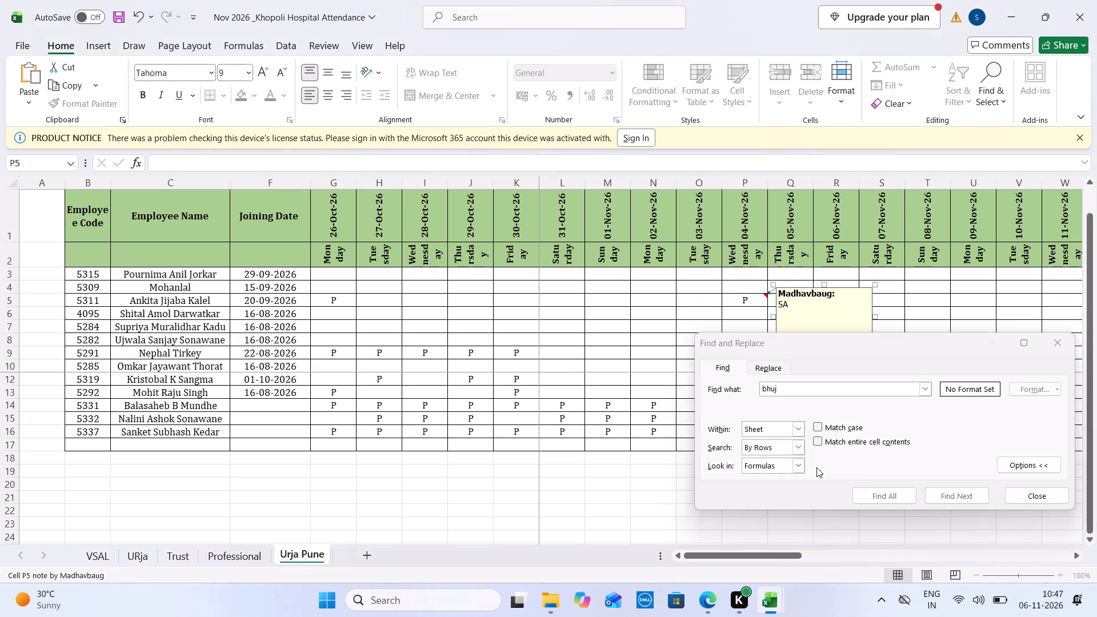
left_click(828, 310)
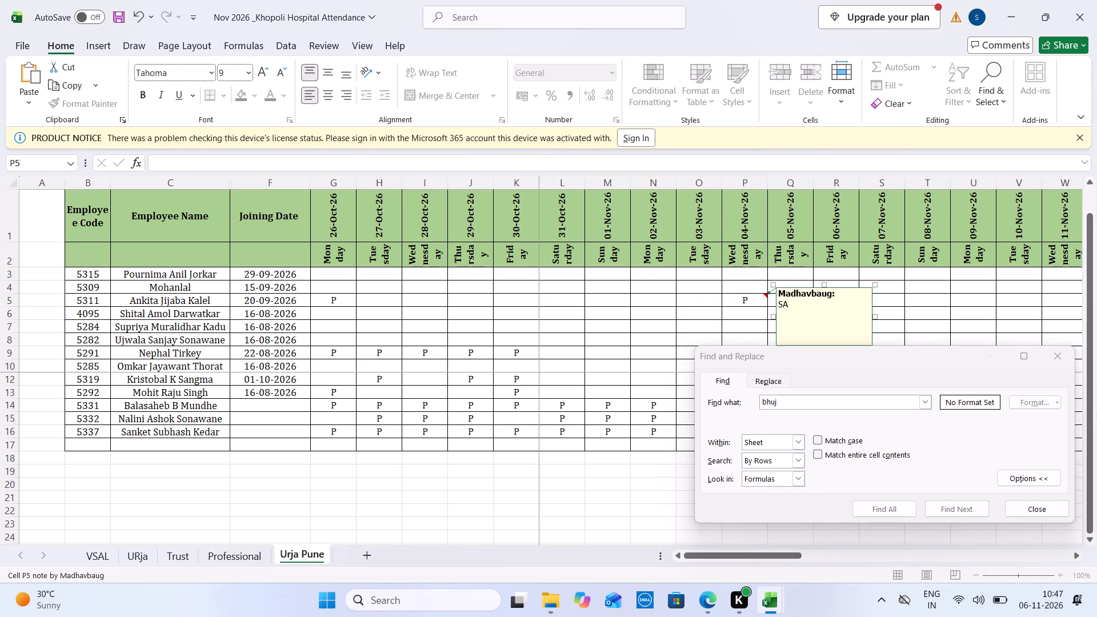
type("TARA C")
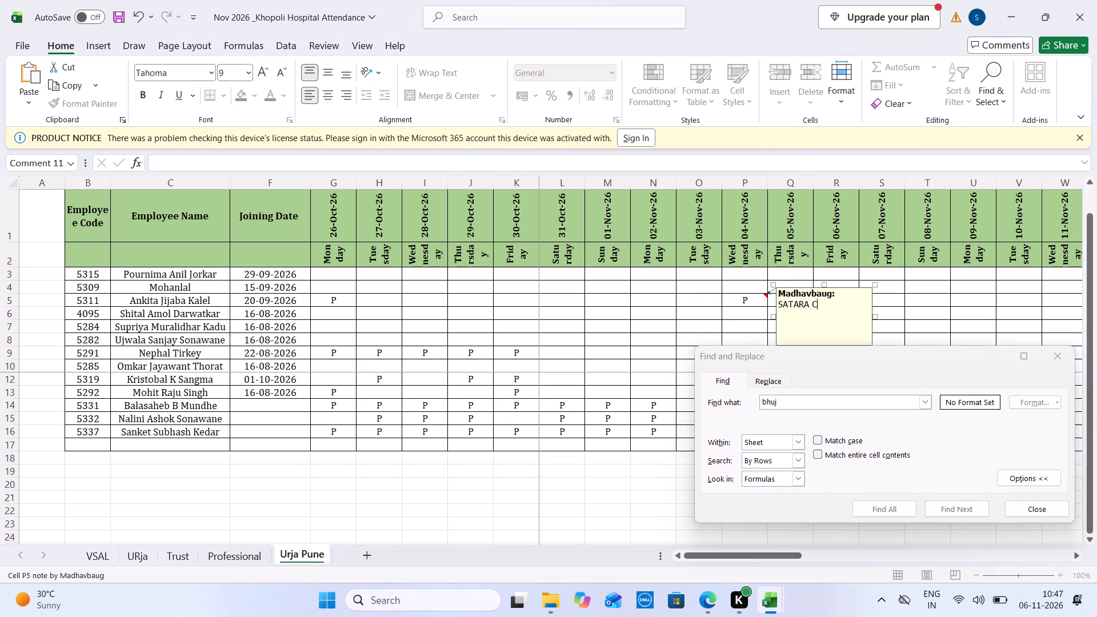
key("a")
type("MP")
left_click(632, 328)
key("ctrl+s")
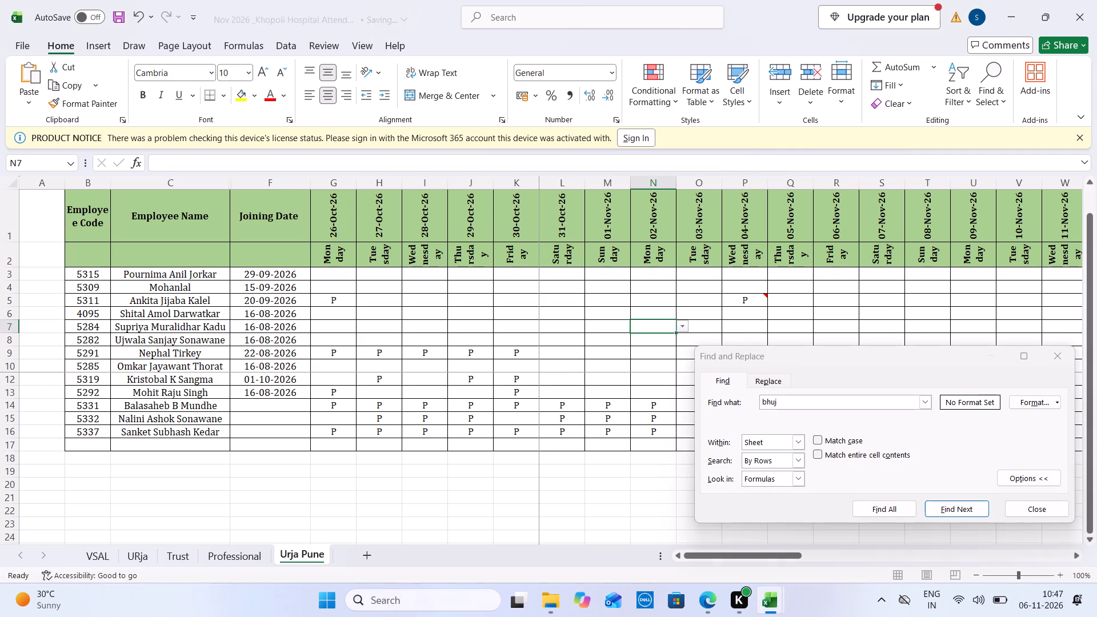
left_click(711, 602, "ctrl")
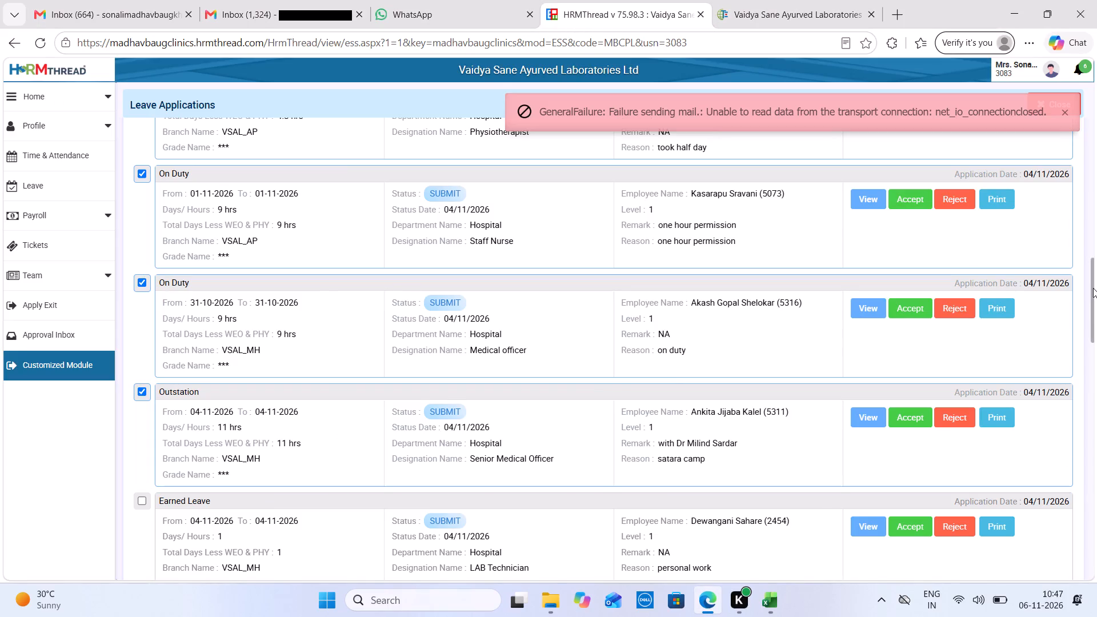
left_click_drag(1093, 288, 1096, 342, "ctrl")
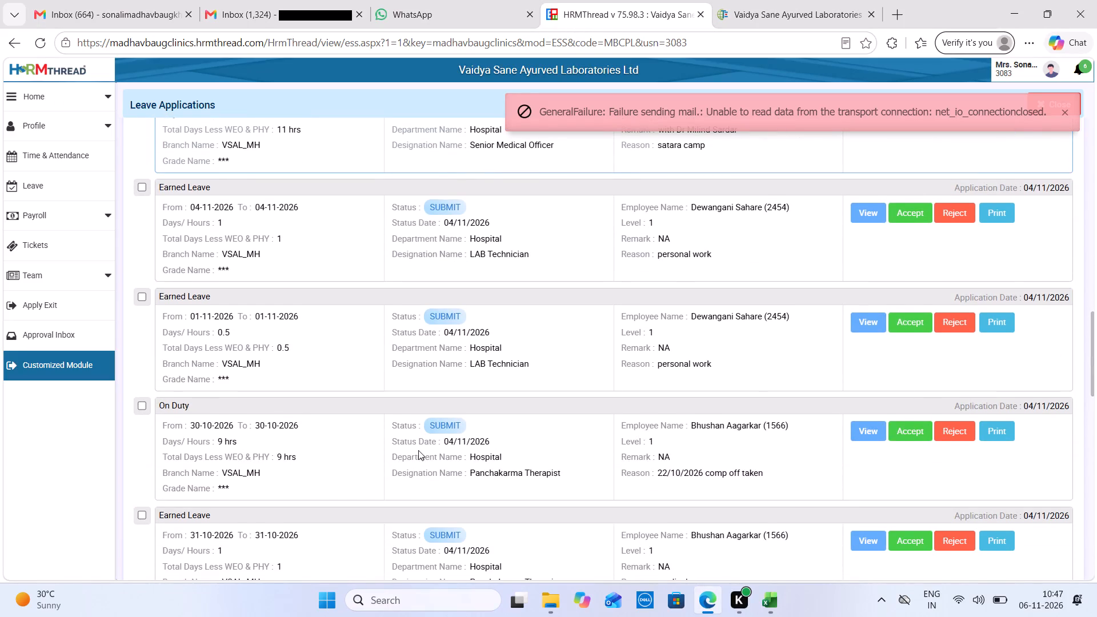
left_click_drag(1094, 365, 1096, 404, "ctrl")
left_click_drag(1091, 335, 1096, 380, "ctrl")
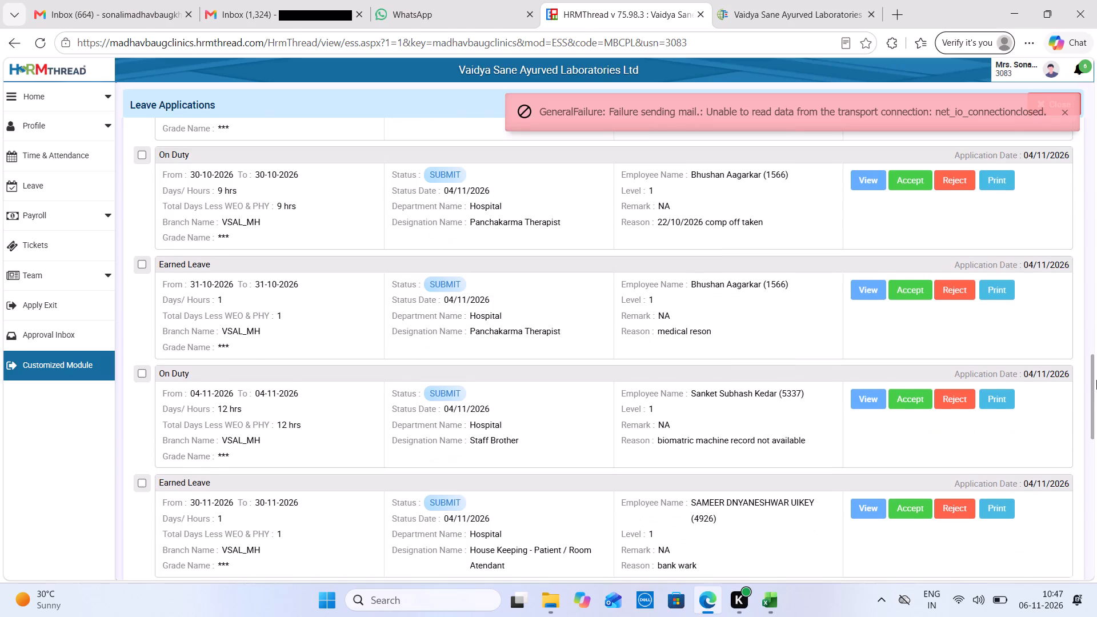
left_click_drag(1096, 380, 1096, 397, "ctrl")
left_click(142, 261, "ctrl")
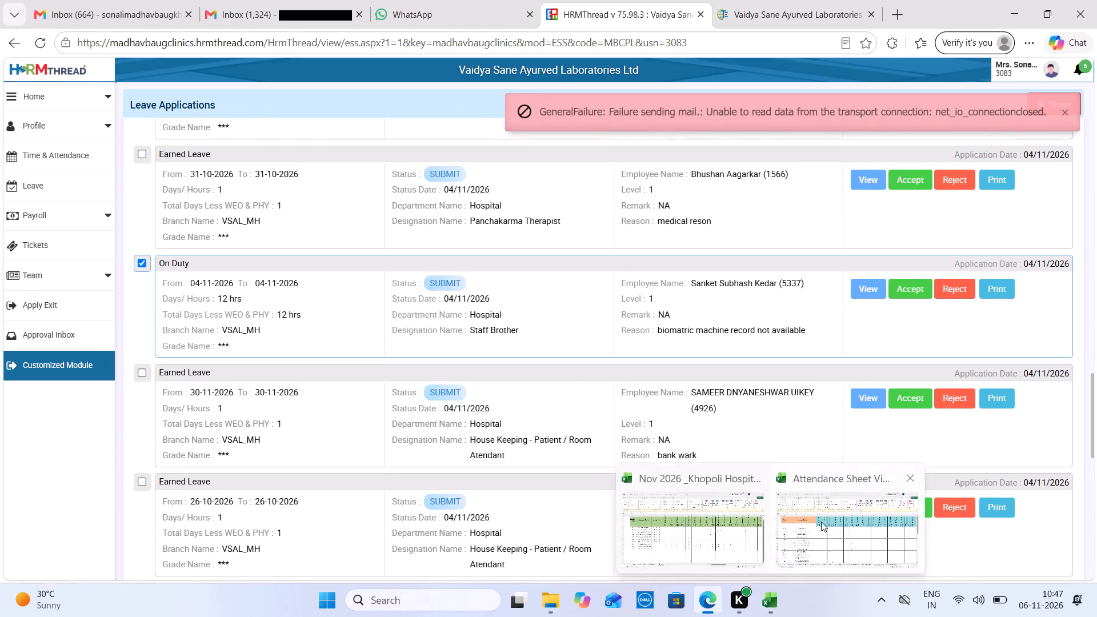
left_click(736, 522, "ctrl")
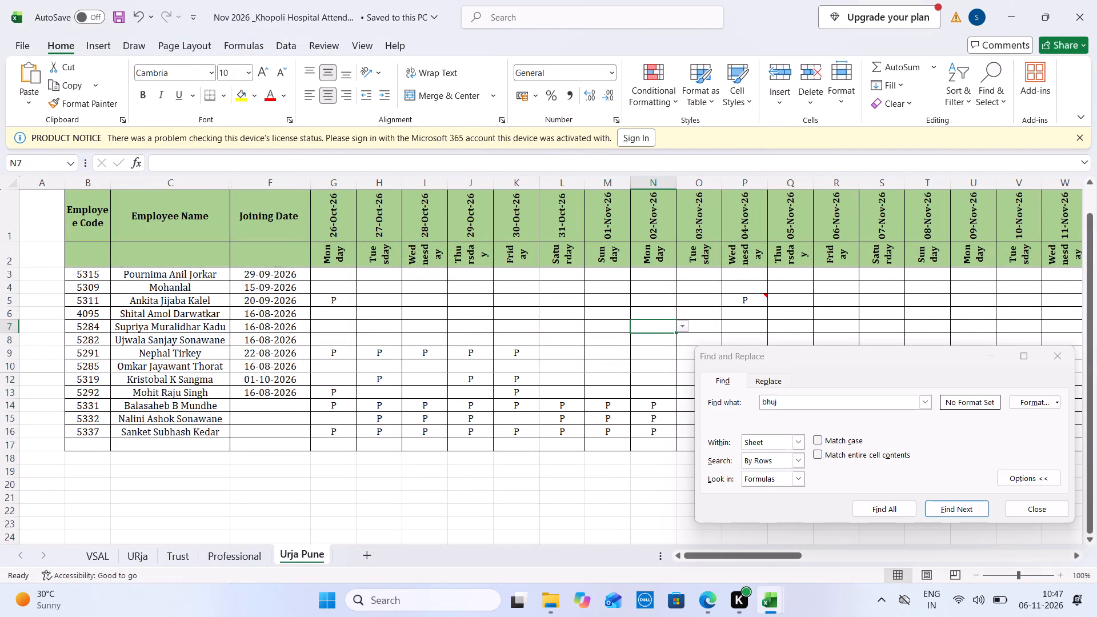
left_click(686, 430, "ctrl")
key("ctrl+Tab")
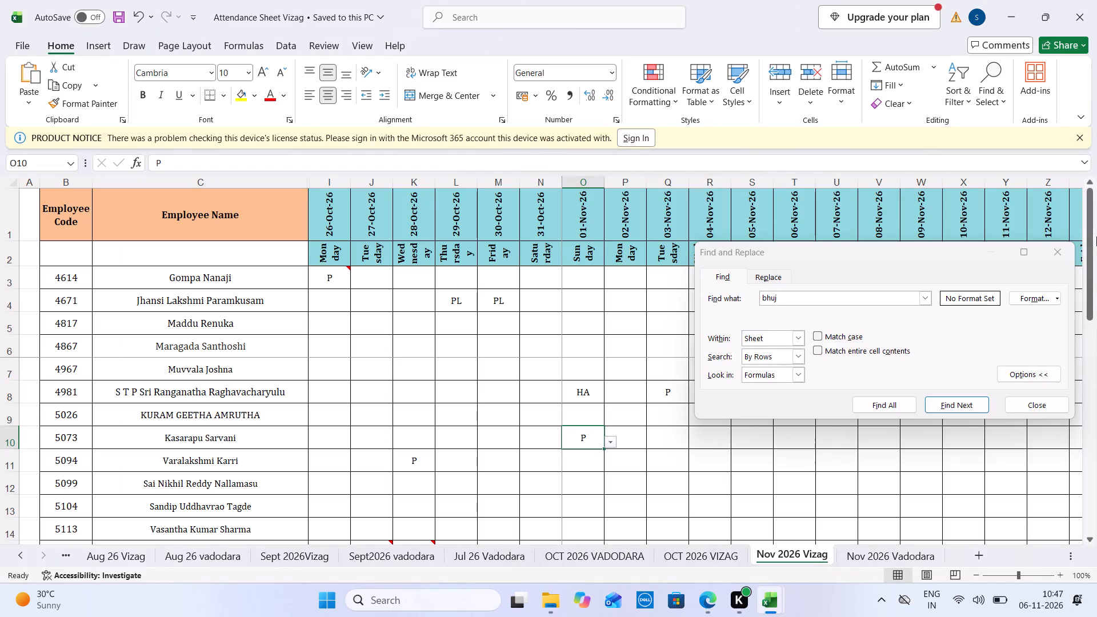
left_click(1073, 245, "ctrl")
key("ctrl+s")
key("ctrl+Tab")
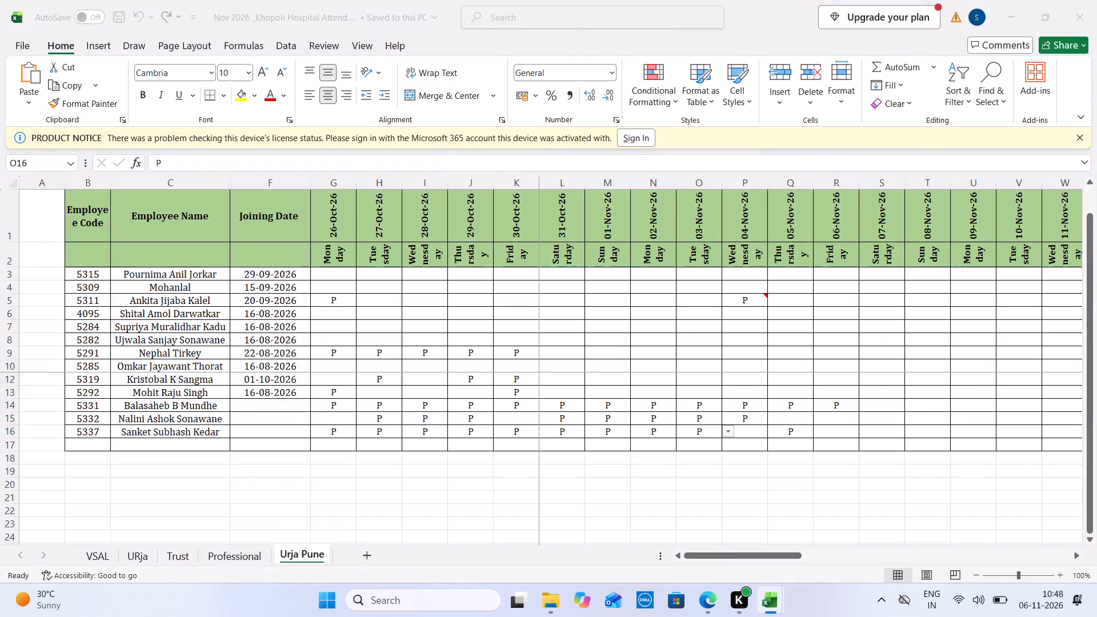
left_click(763, 440)
left_click(751, 426)
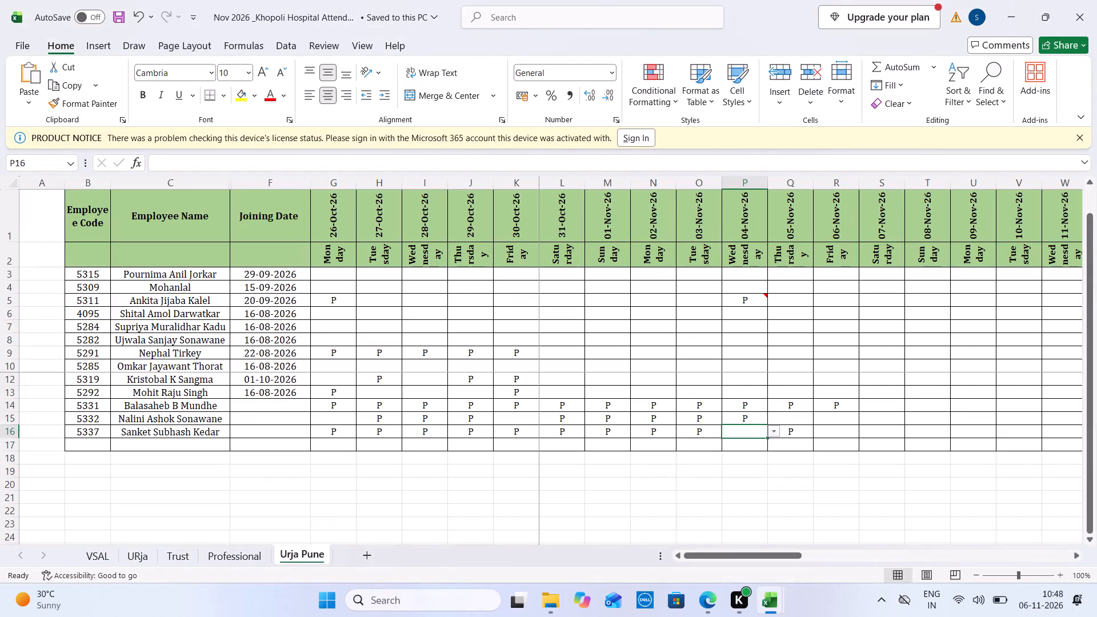
key("p")
key("ctrl+s")
left_click(720, 608)
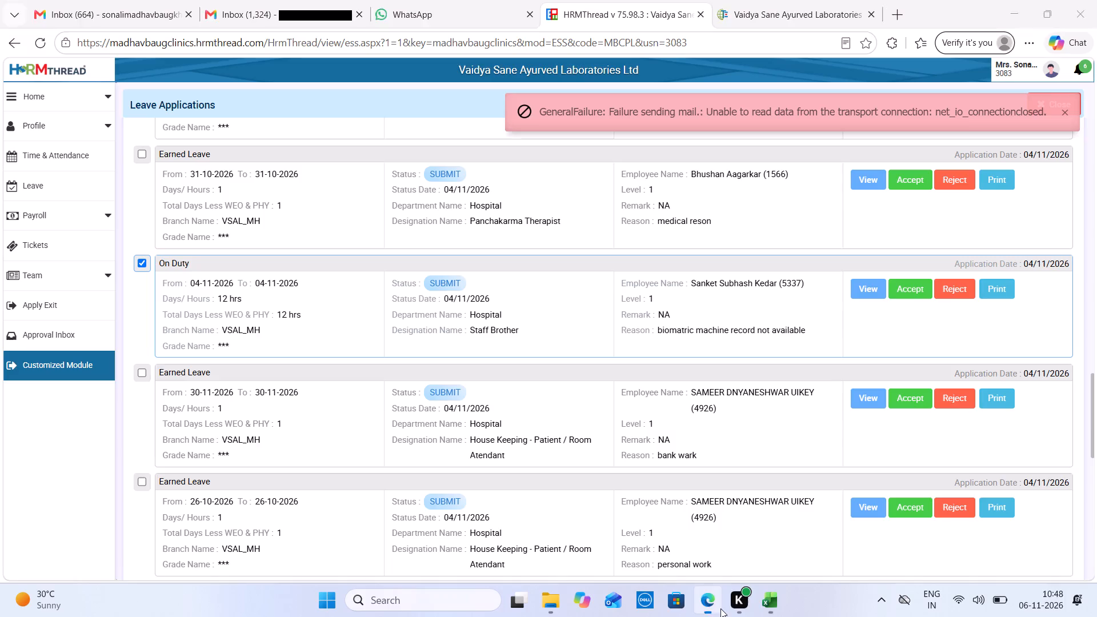
left_click_drag(1091, 431, 1096, 490)
left_click(141, 250)
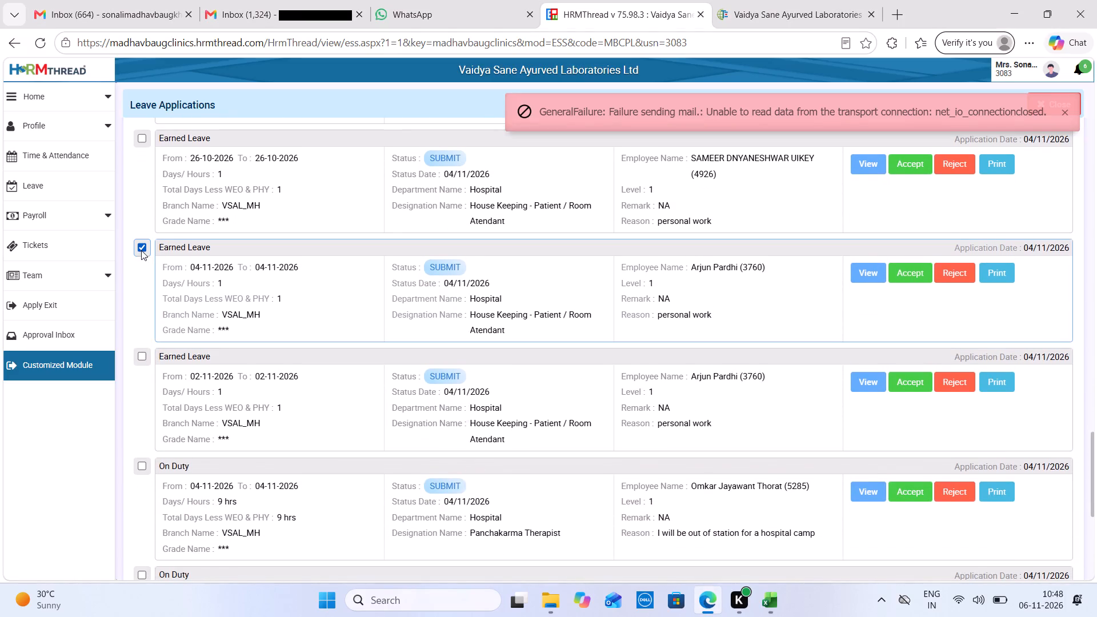
left_click(142, 356)
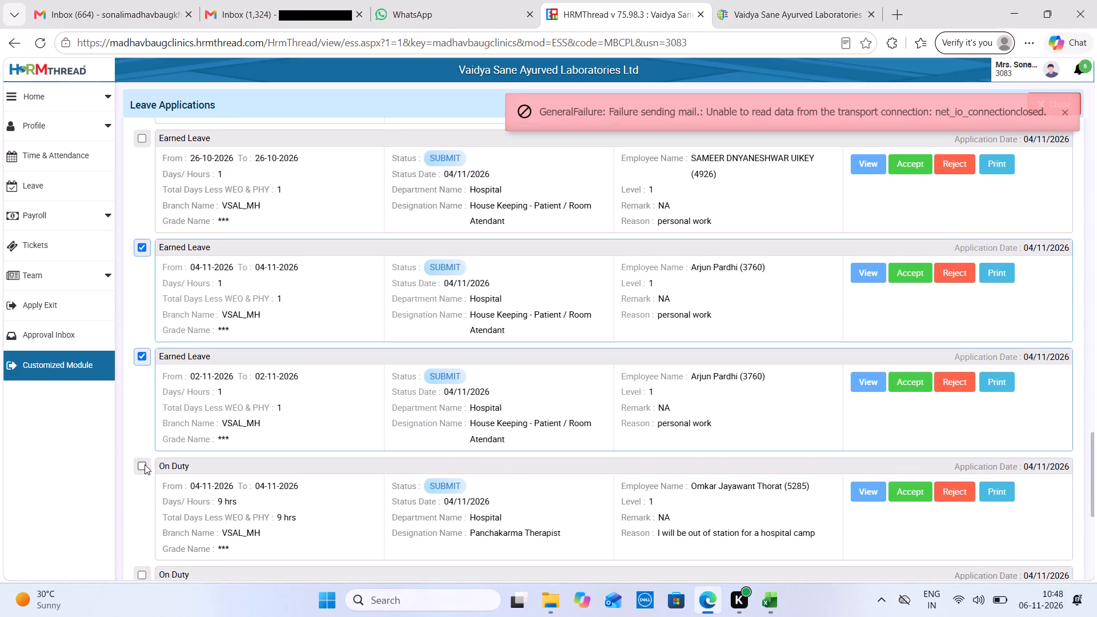
left_click(145, 464)
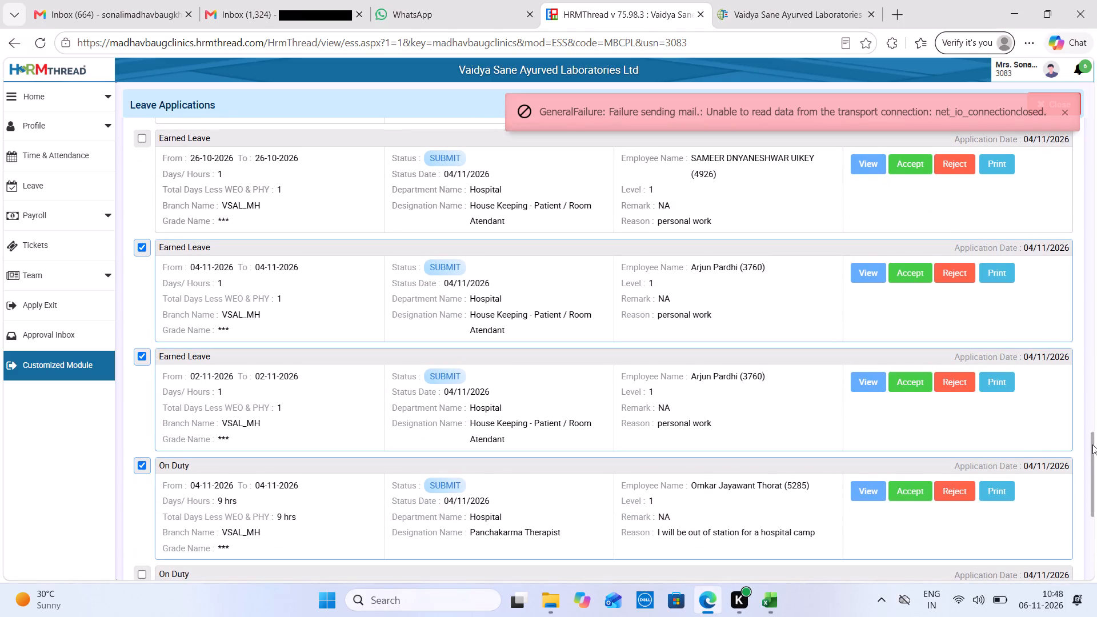
left_click_drag(1092, 444, 1096, 481)
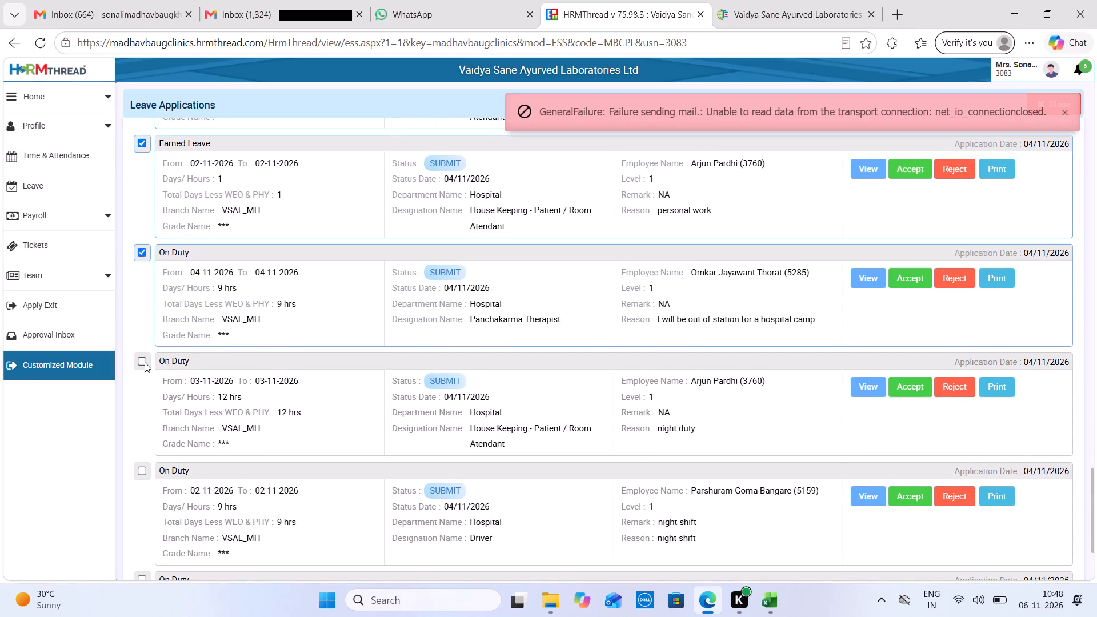
left_click(145, 362)
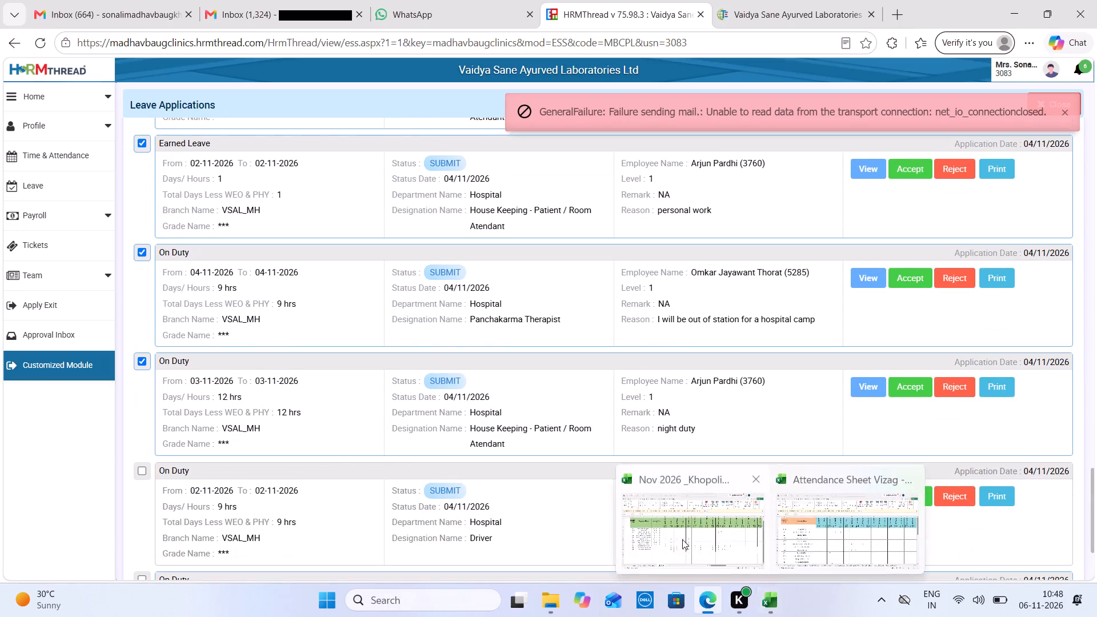
left_click(682, 539)
left_click(102, 555)
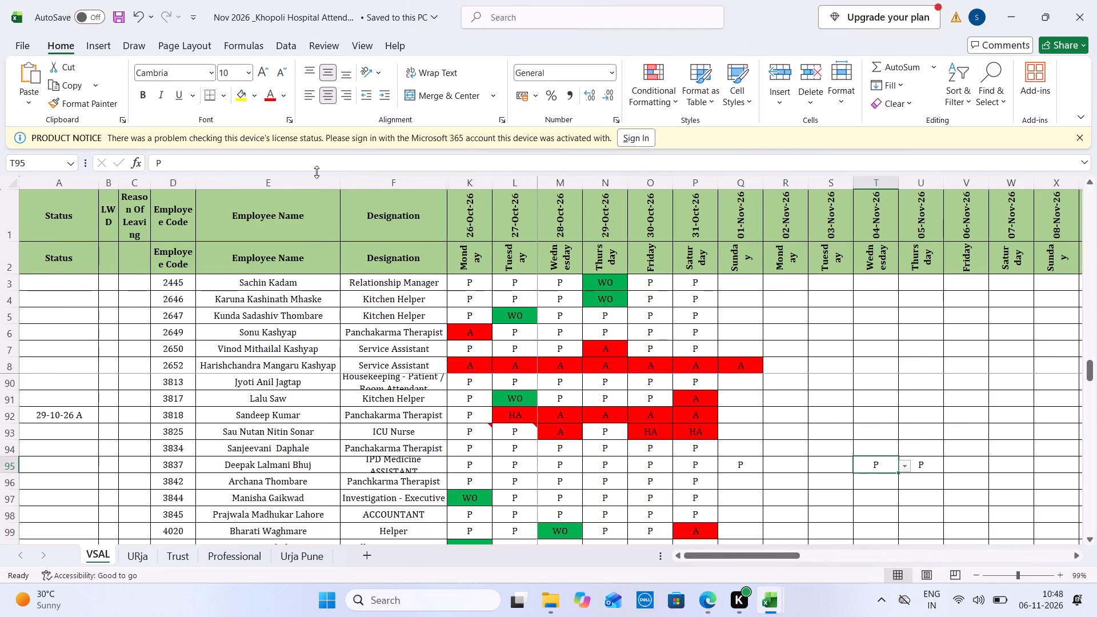
left_click(309, 186)
key("ctrl+f")
type("AJU")
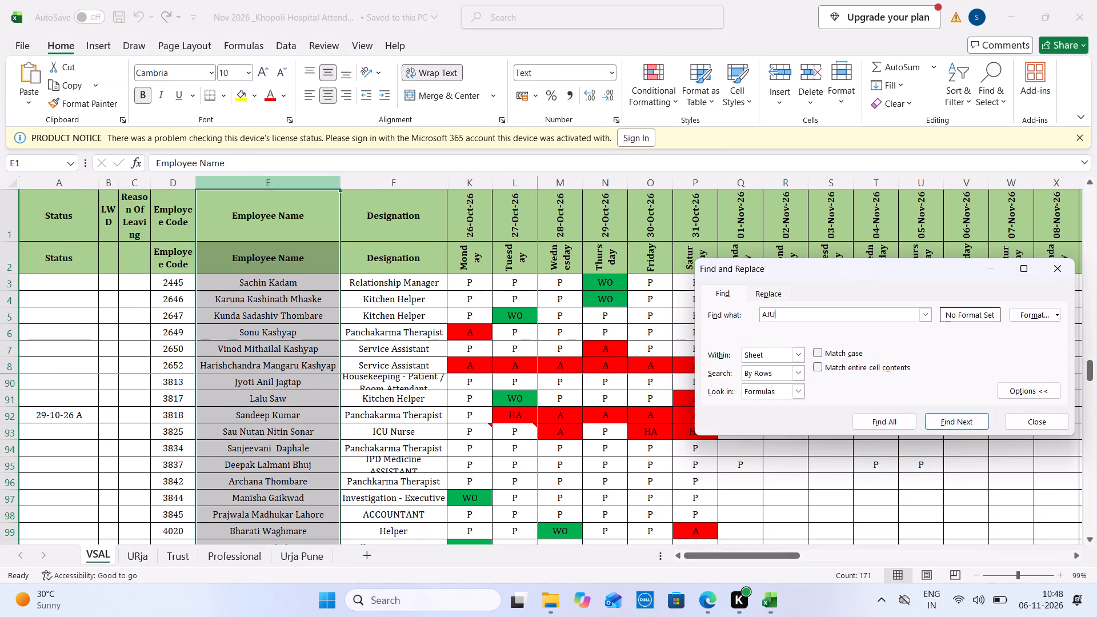
key("Return")
key("Return")
key("BackSpace")
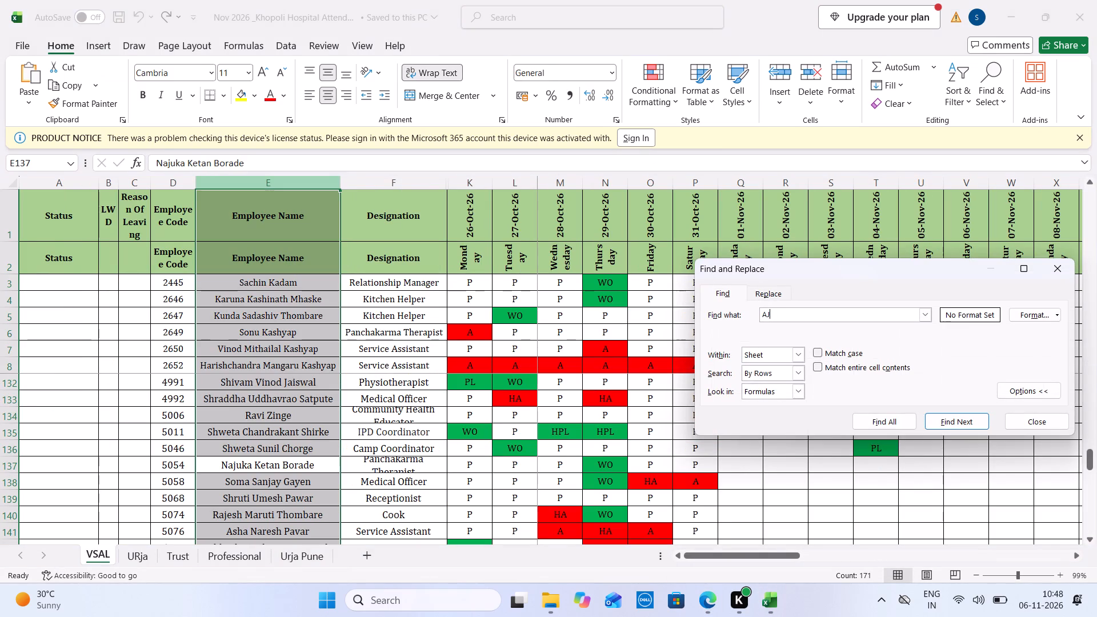
key("BackSpace")
type("RKU")
key("BackSpace")
key("BackSpace")
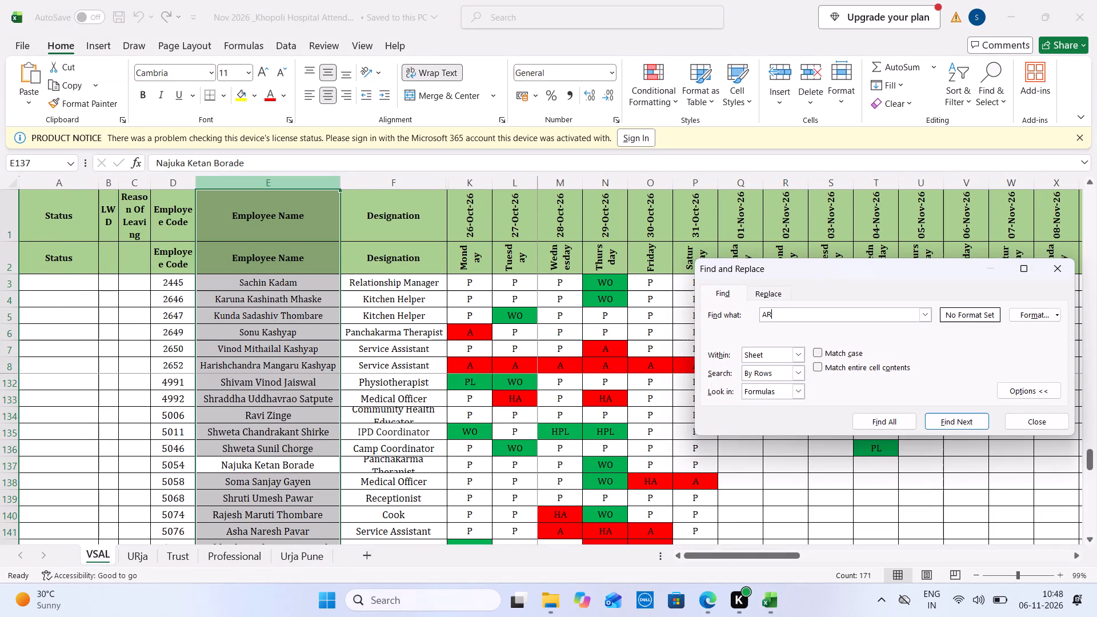
type("JUN")
key("Return")
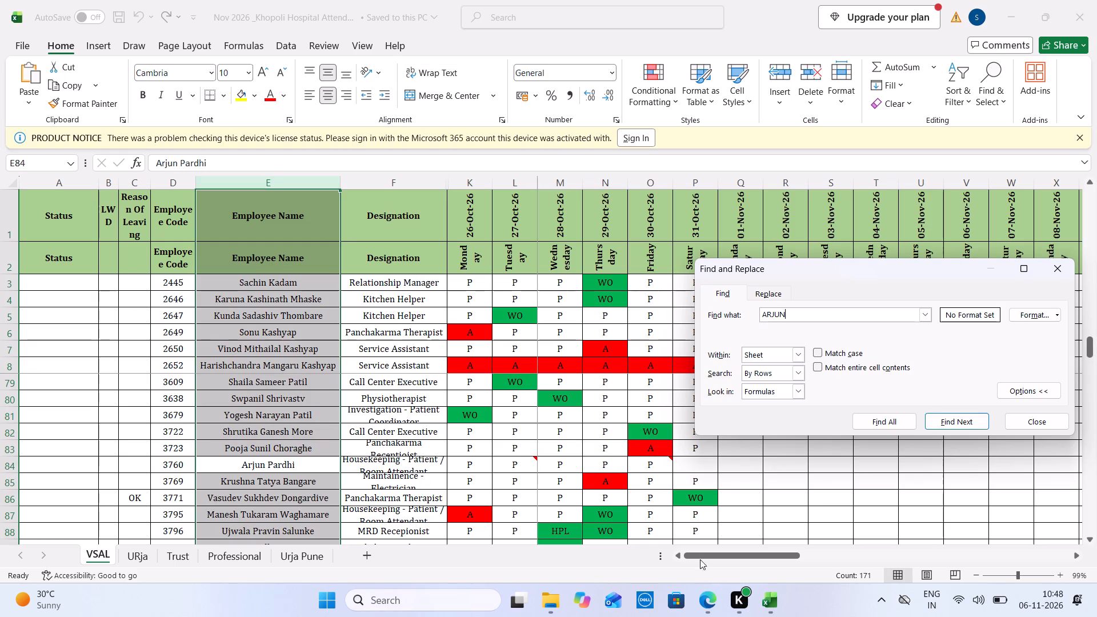
left_click(703, 607)
left_click(703, 607)
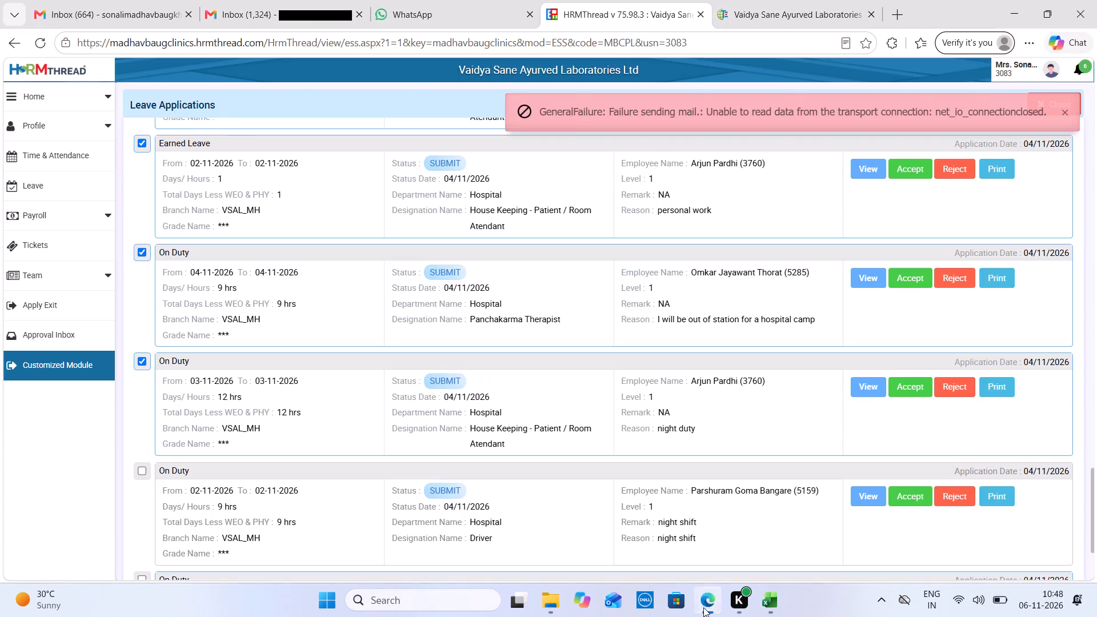
left_click(651, 467)
key("ctrl+c")
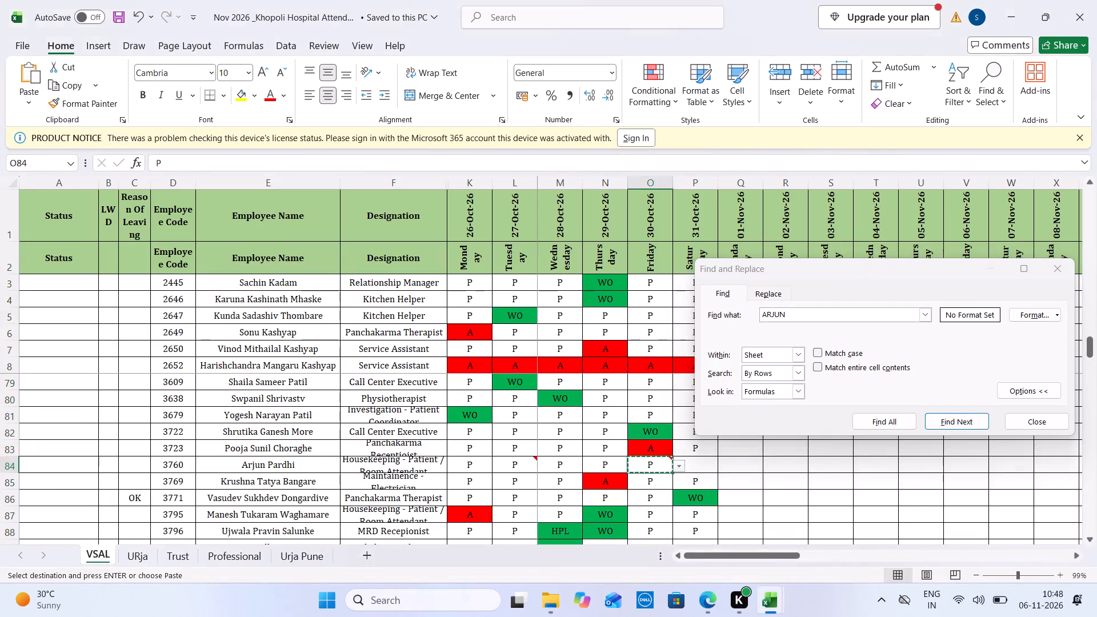
key("Right")
key("Right")
key("Right")
key("Right")
key("ctrl+v")
key("Left")
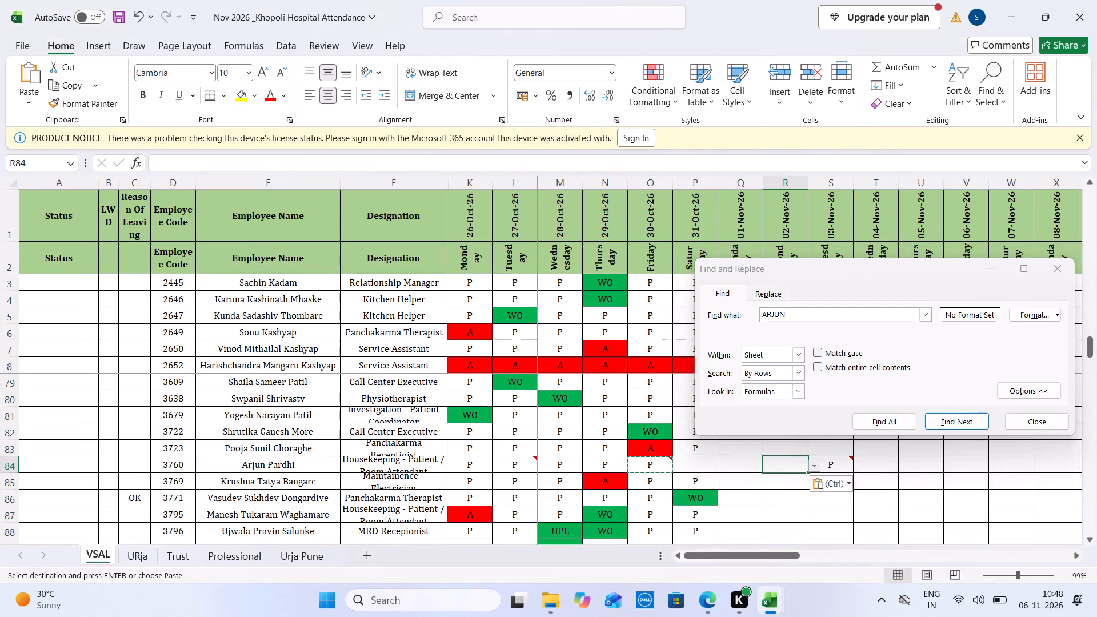
type("PL")
key("Tab")
key("Tab")
type("PL")
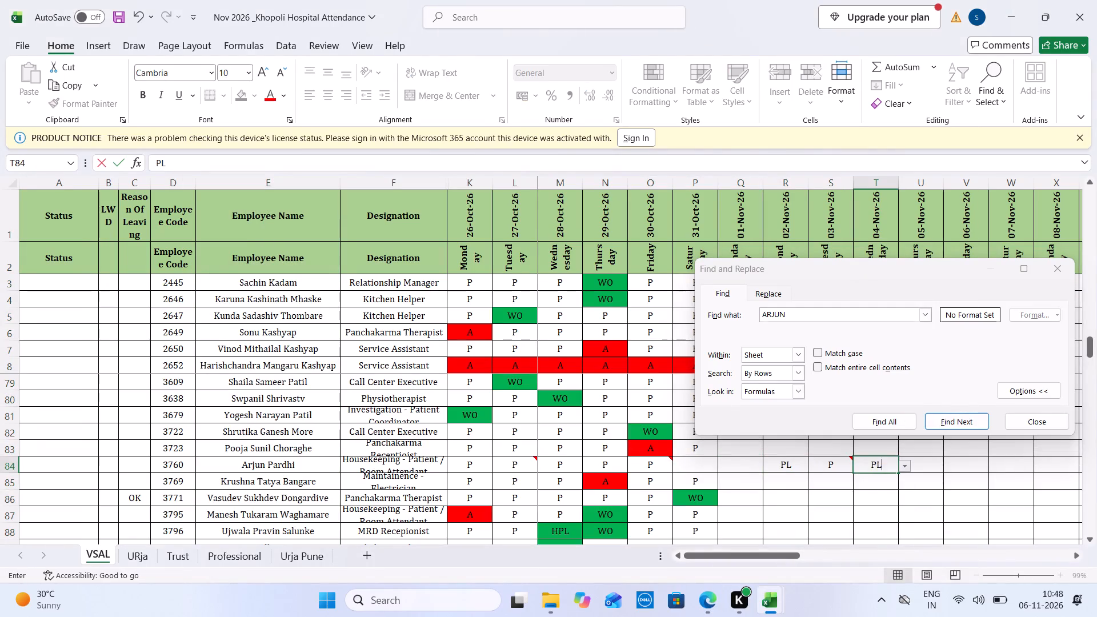
key("ctrl+s")
left_click(698, 604)
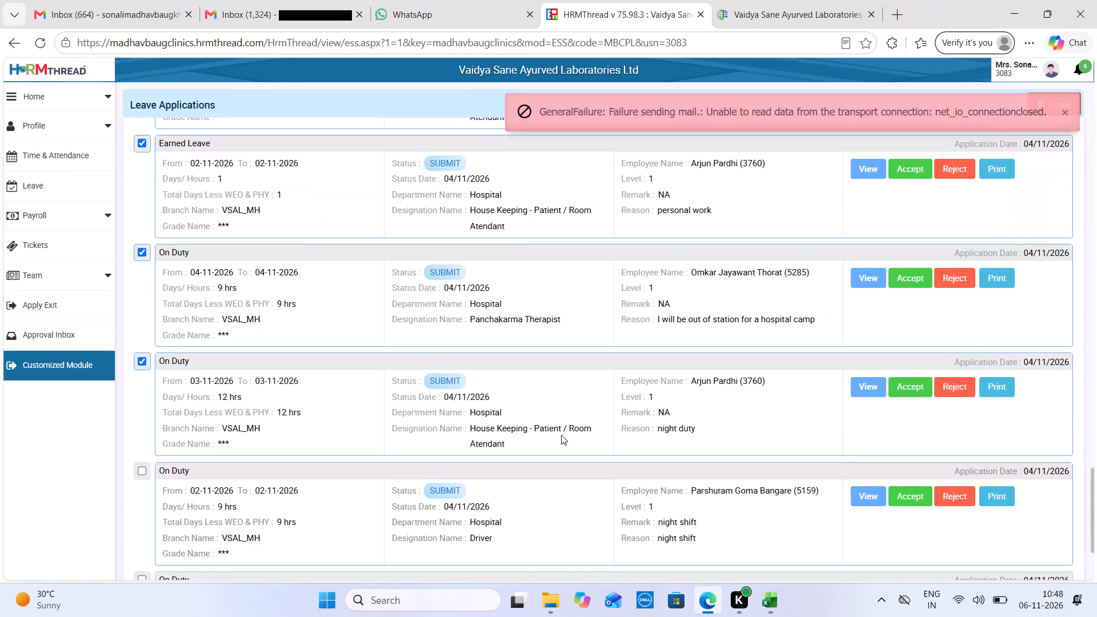
left_click(712, 608)
left_click(1063, 270)
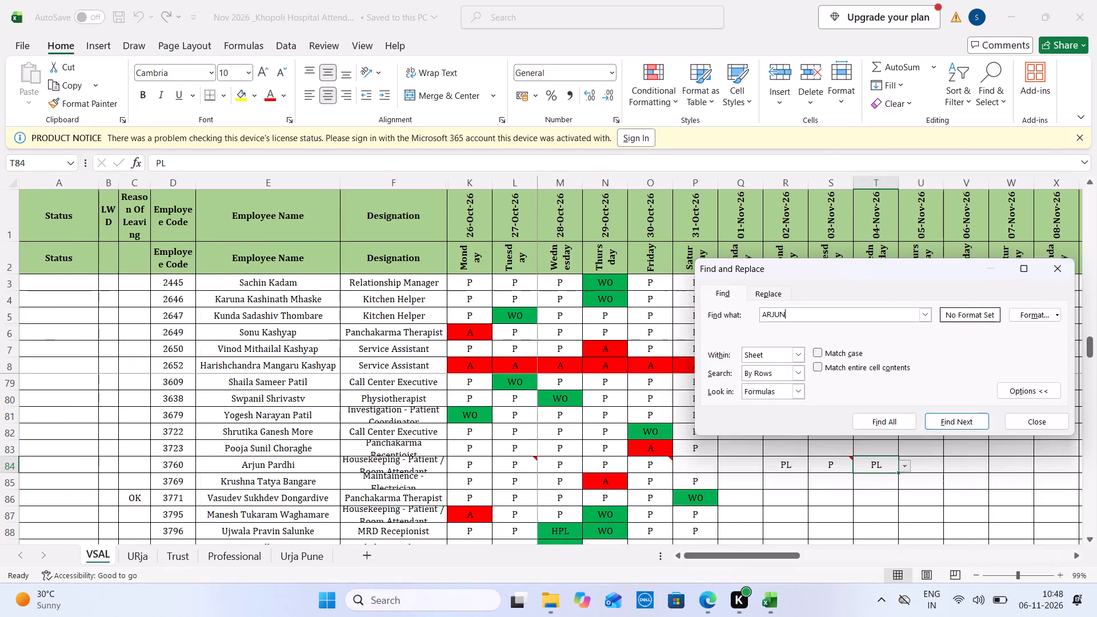
left_click(324, 558)
left_click(755, 296)
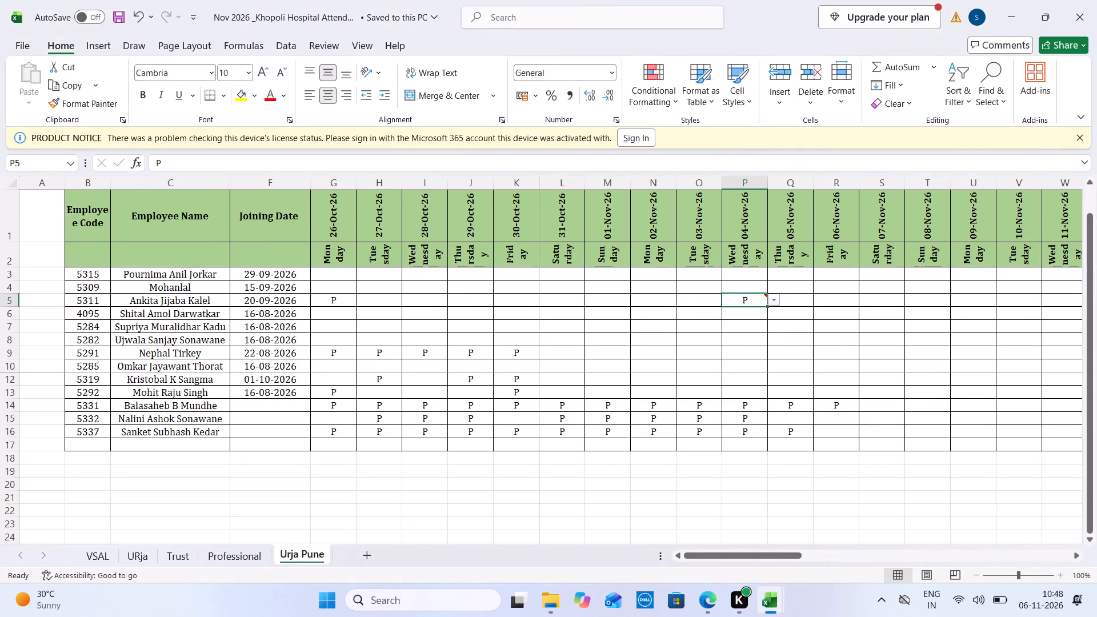
key("ctrl+c")
key("Down")
key("Down")
key("Down")
key("Down")
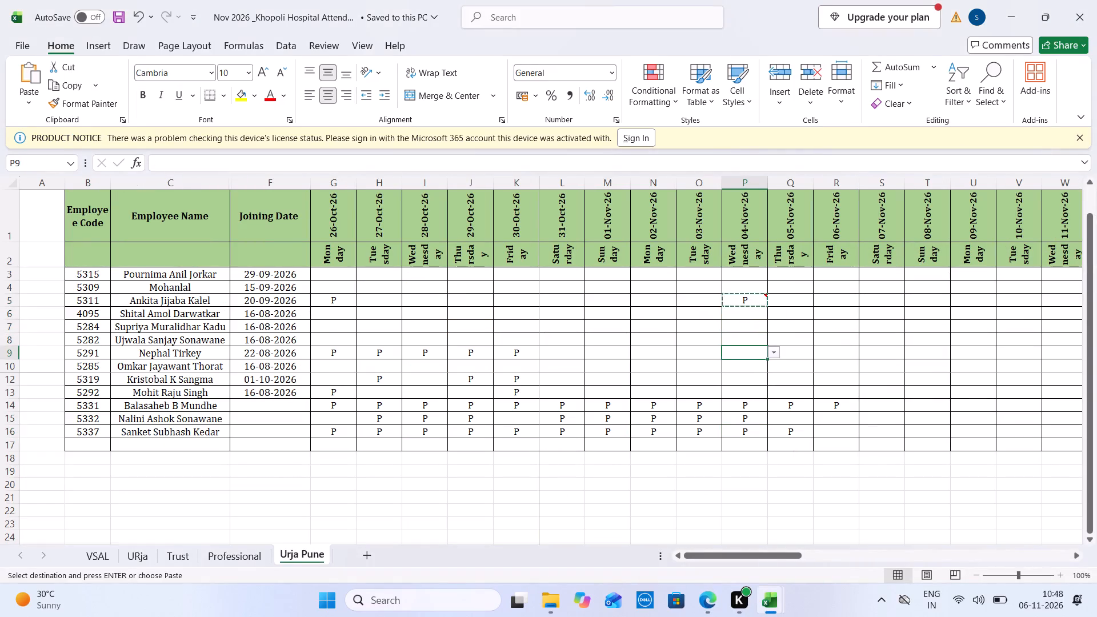
key("Down")
key("ctrl+v")
key("ctrl+s")
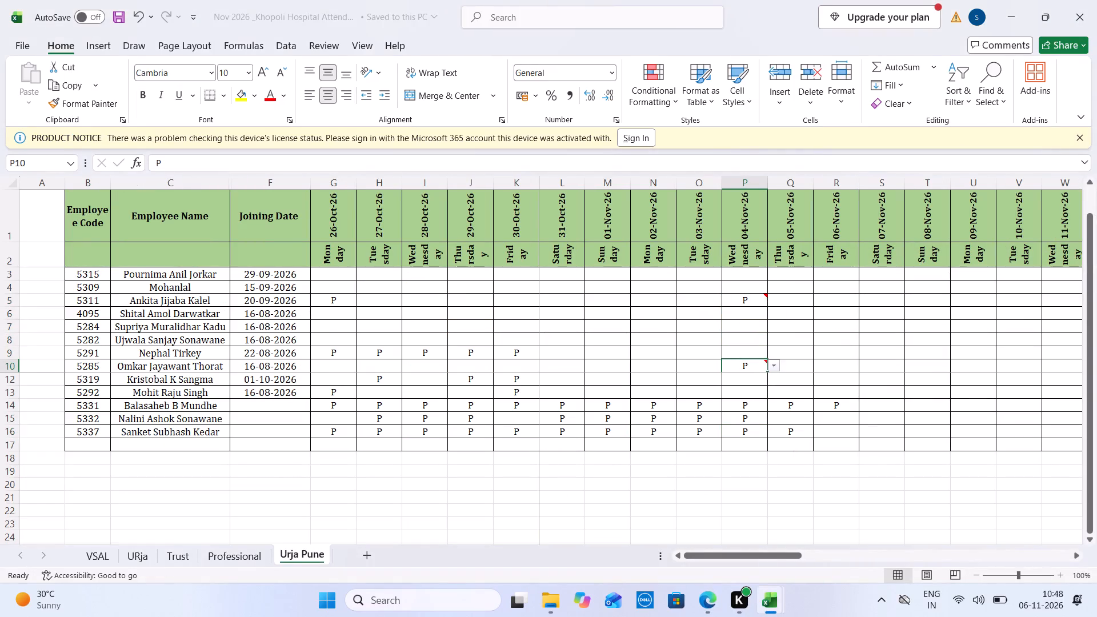
left_click(711, 599)
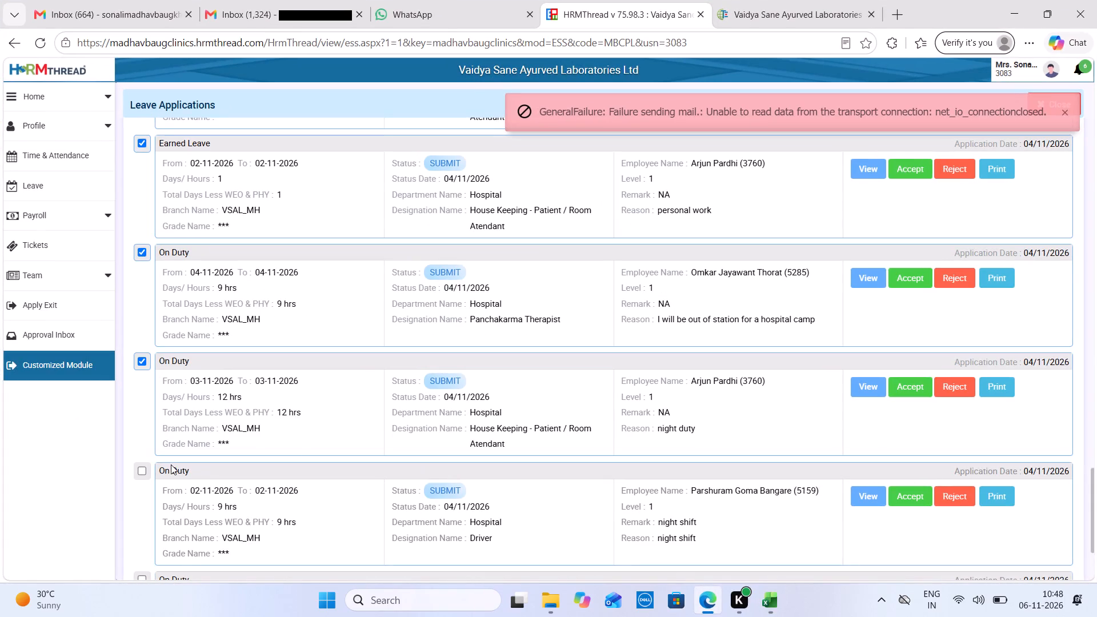
left_click(140, 470)
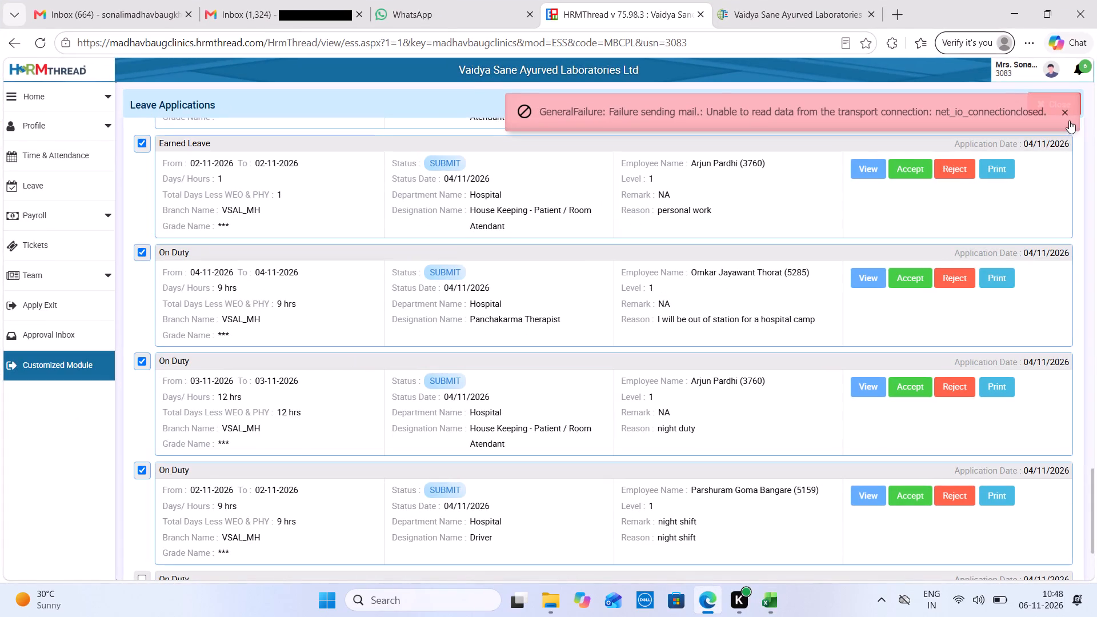
left_click(1069, 121)
left_click(1096, 566)
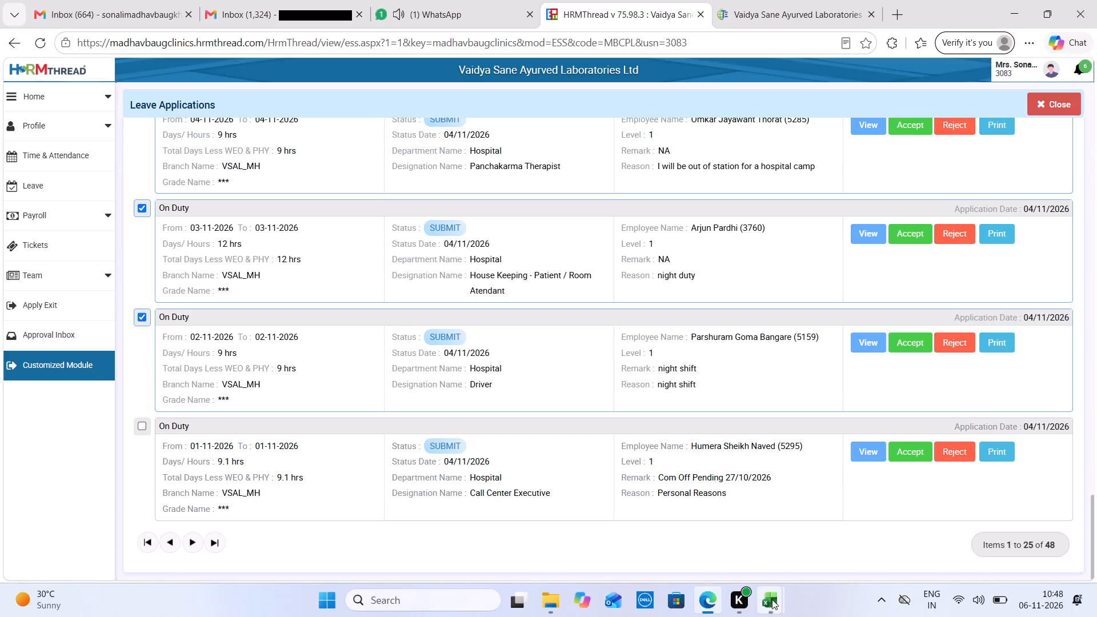
left_click(712, 526)
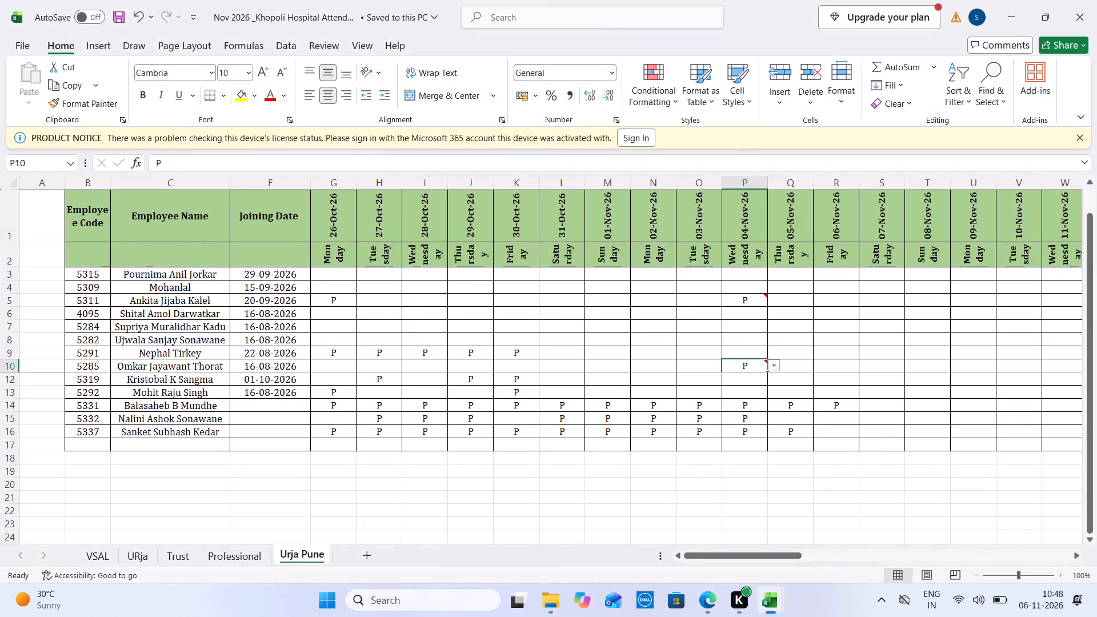
left_click(97, 551)
left_click(269, 175)
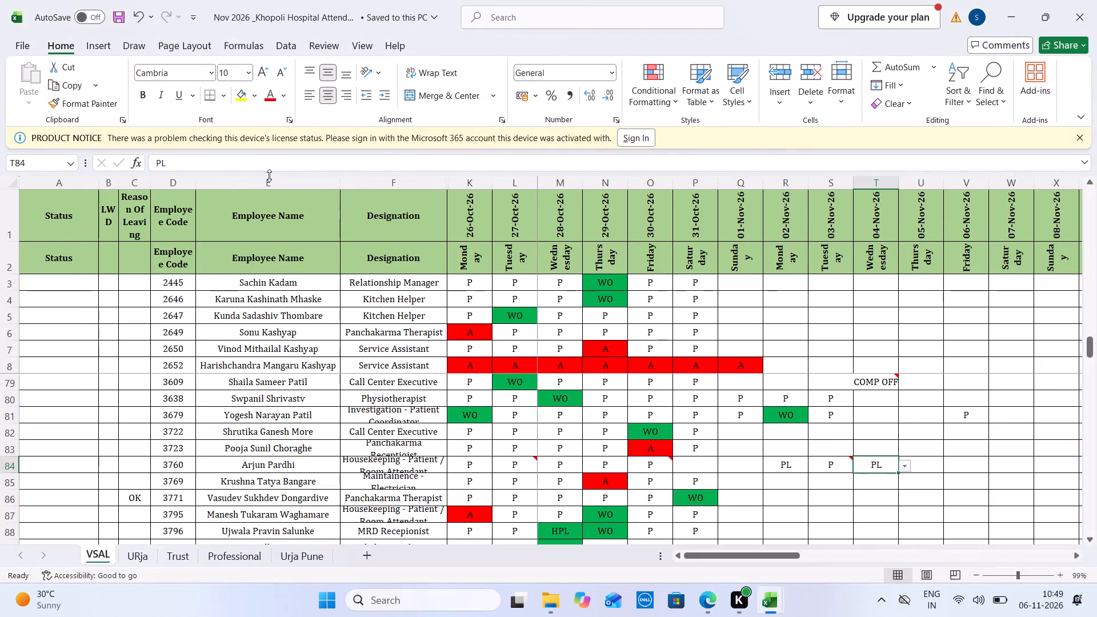
left_click(260, 181)
key("ctrl+f")
type("PARSHU")
key("Return")
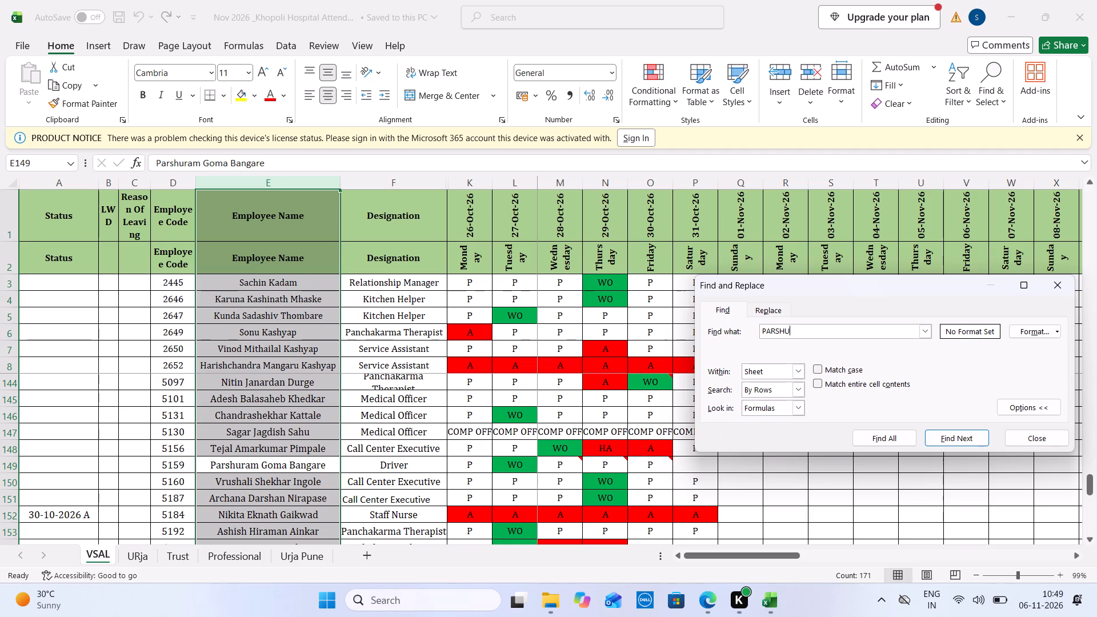
left_click(665, 457)
key("ctrl+c")
key("Right")
key("Right")
key("Right")
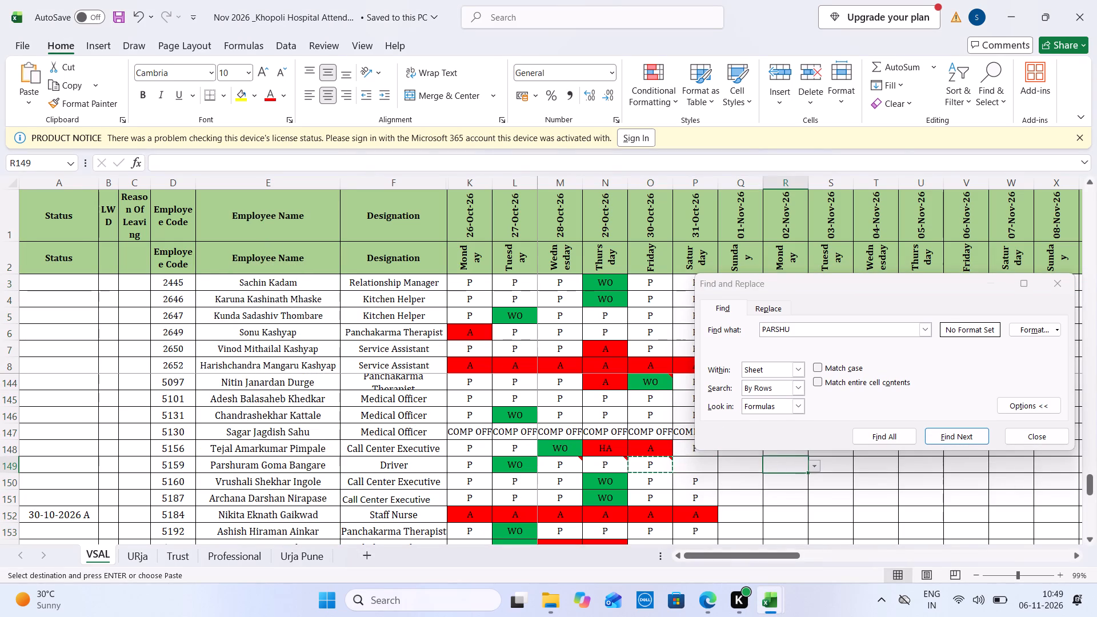
key("ctrl+v")
key("ctrl+s")
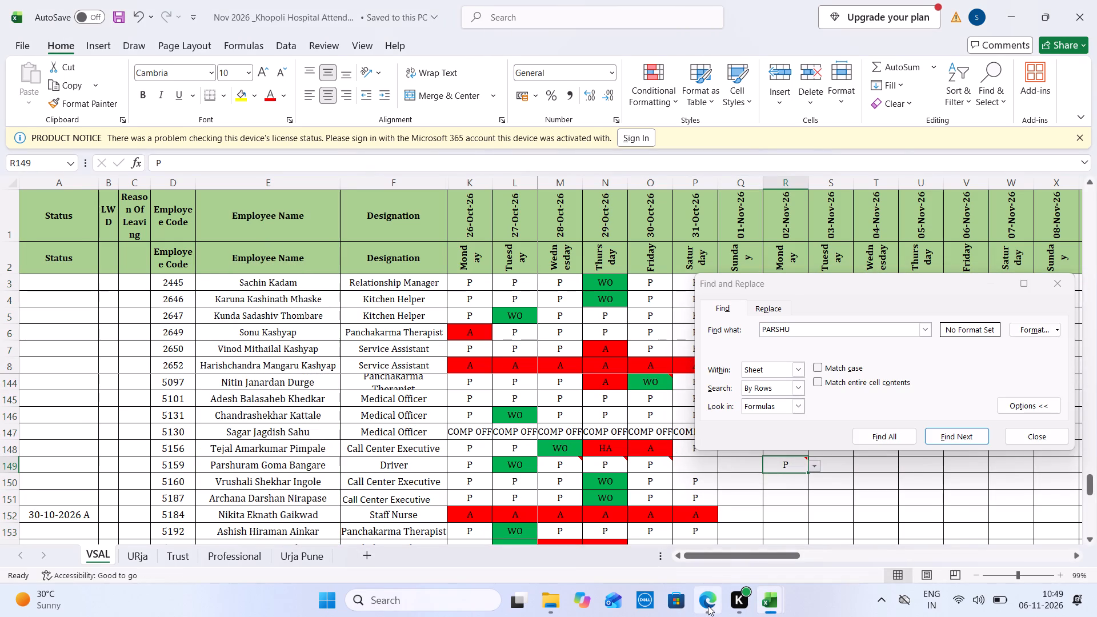
Switch to HRMThread and return to the start of the Leave Applications list, where the bulk decision options are.
left_click(708, 606)
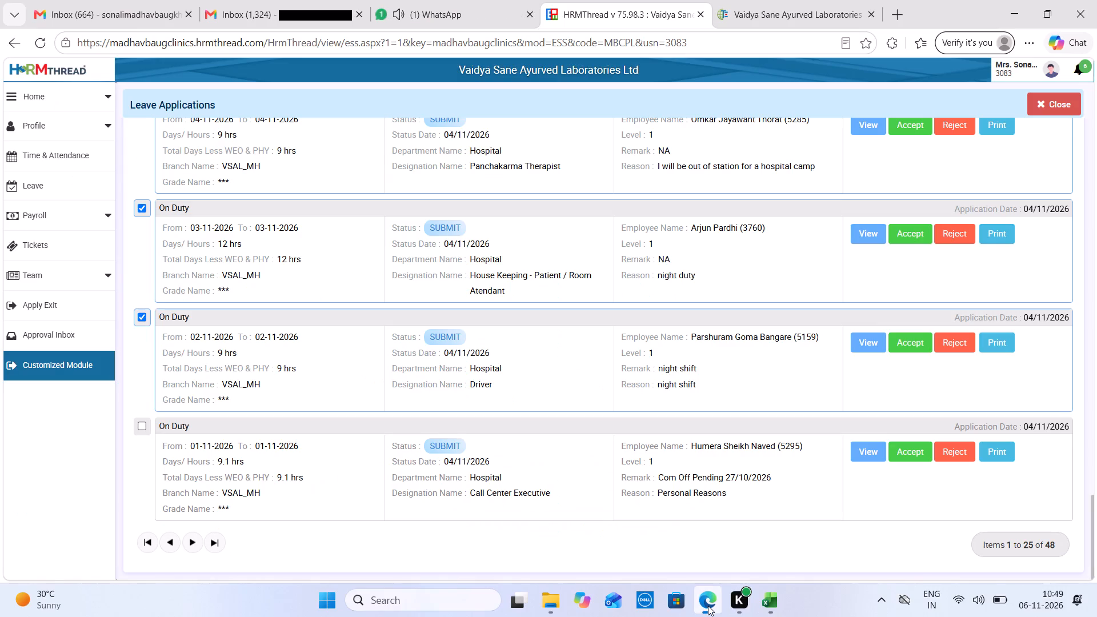
left_click_drag(1096, 116, 1090, 111)
left_click(1090, 111)
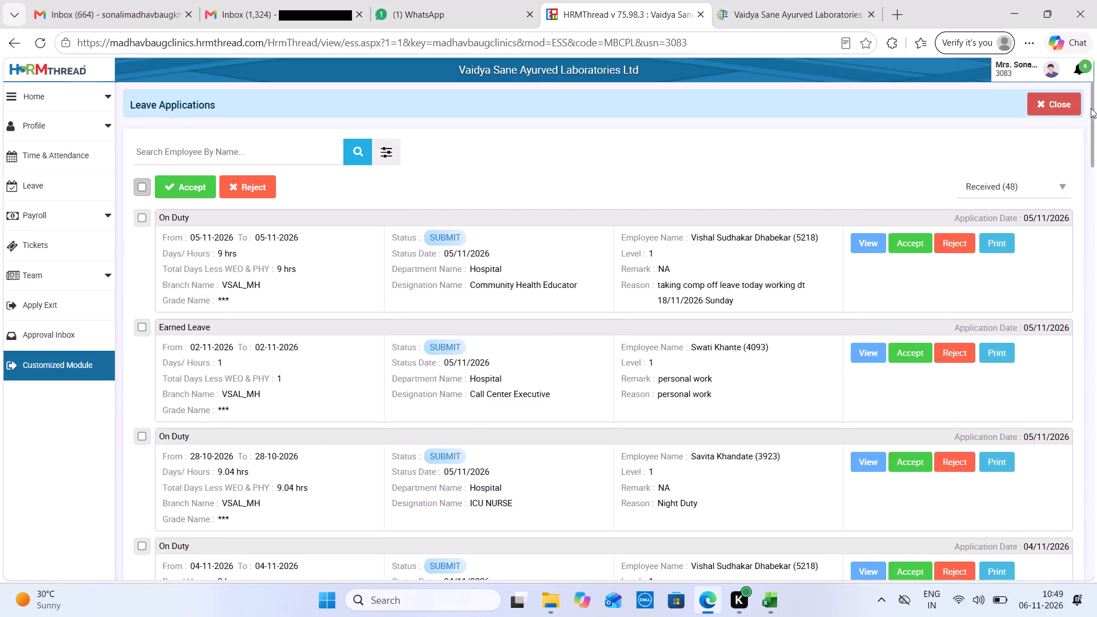
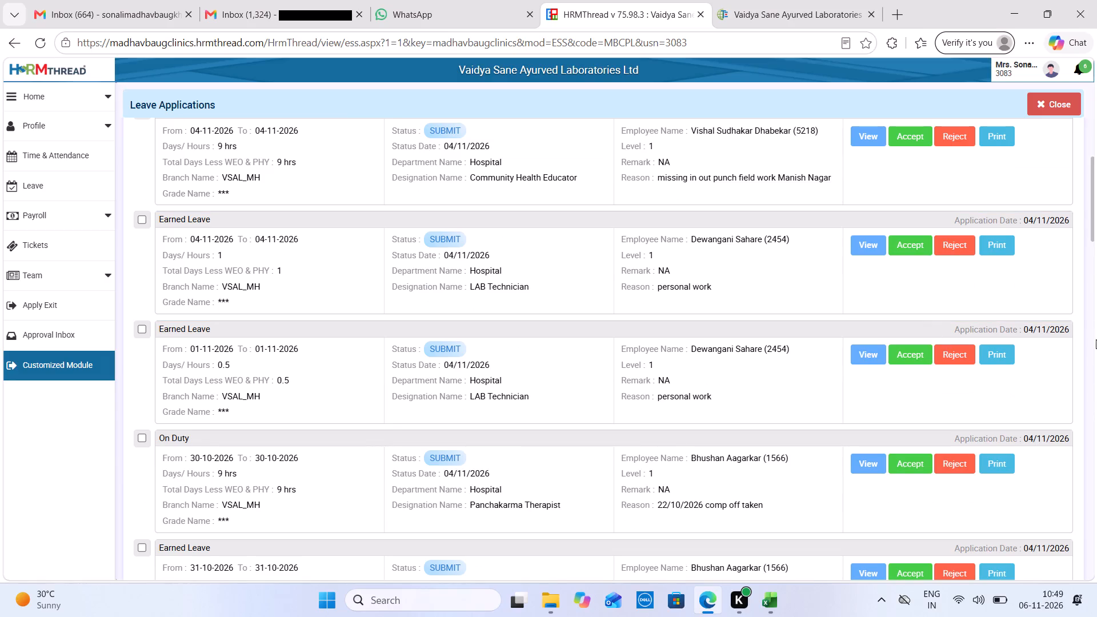
left_click_drag(1092, 217, 1093, 235)
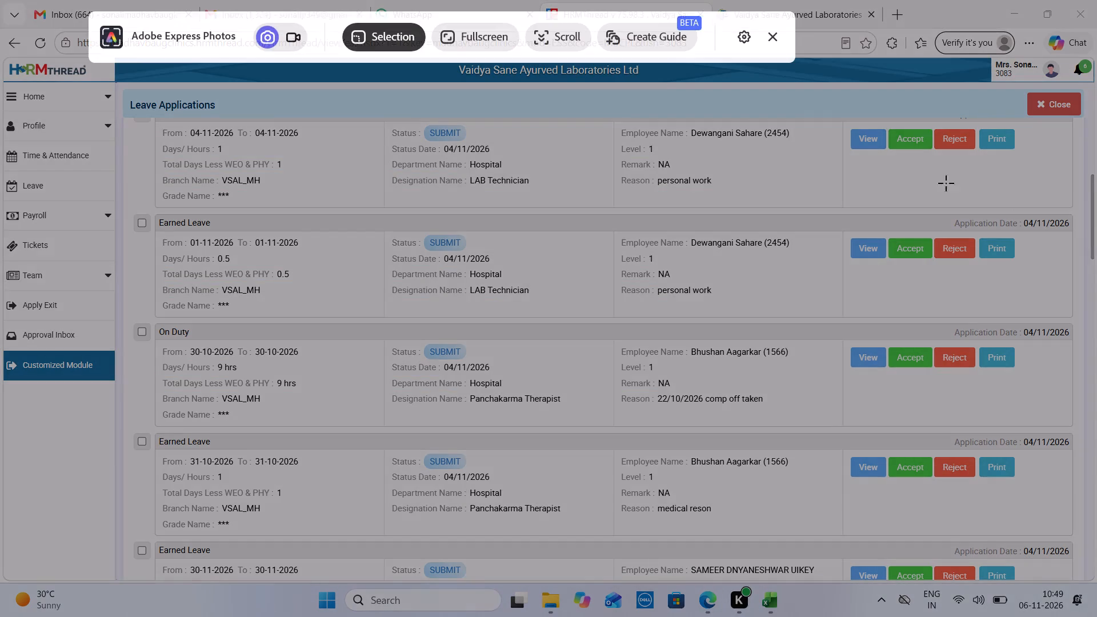
left_click(383, 38)
left_click_drag(124, 116, 950, 563)
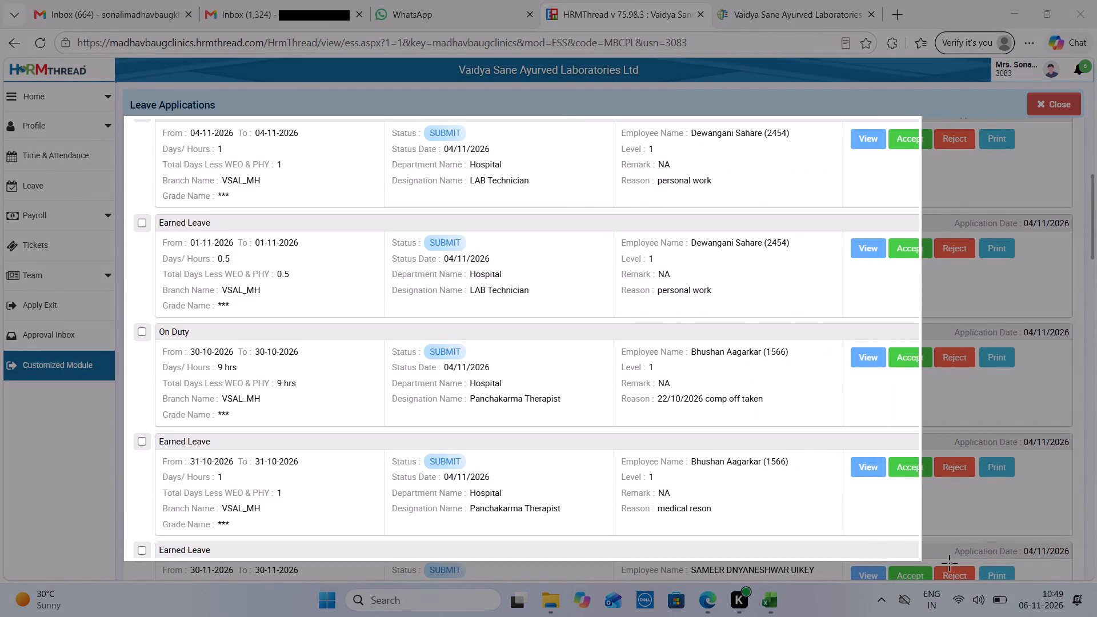
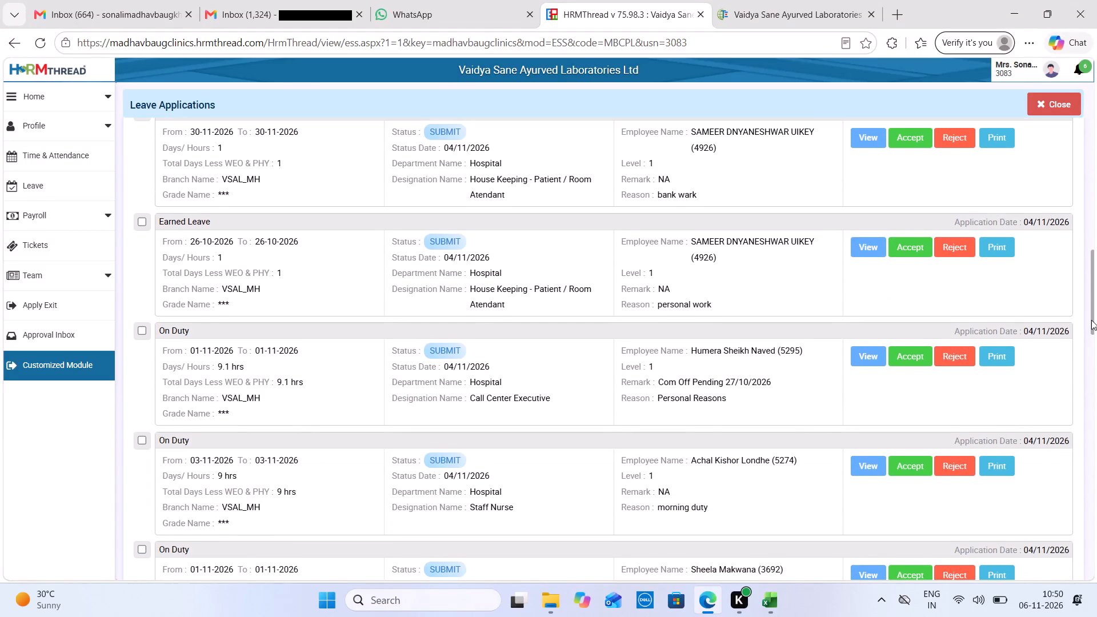
Capture a selected-area screenshot of the Leave Applications list, starting from the 30-11-2026 application and including the 26-10-2026 Earned Leave entry.
left_click(378, 47)
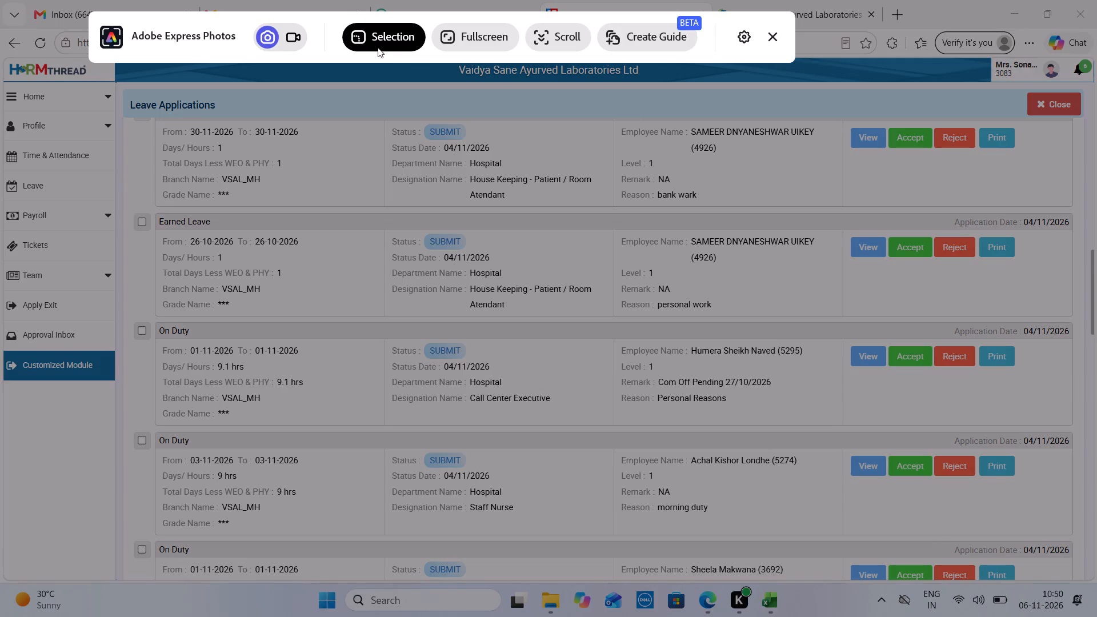
left_click(379, 41)
left_click_drag(146, 109, 580, 365)
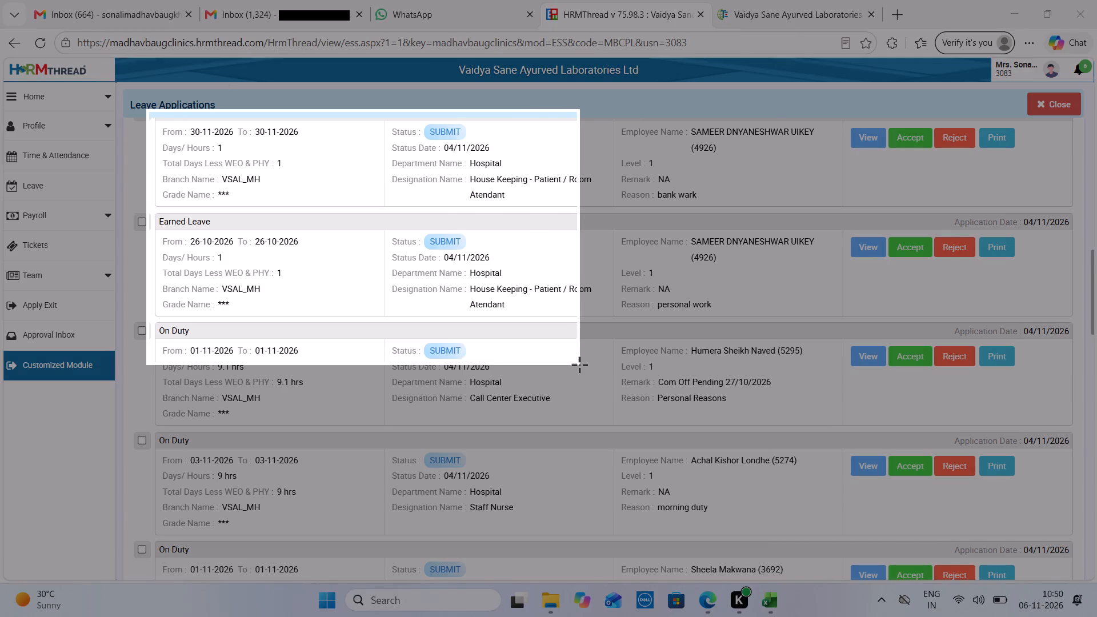
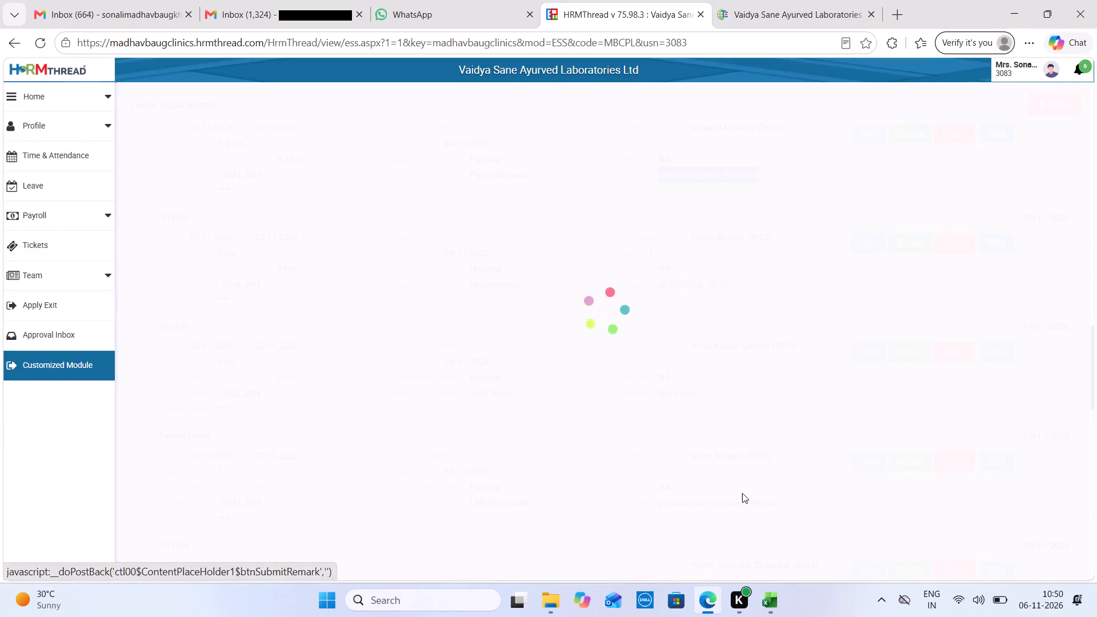
In the attendance workbook's Nov 2026 Vadodara sheet, set the 01-Nov-26 cell in row 13 to Comp off.
left_click(826, 522)
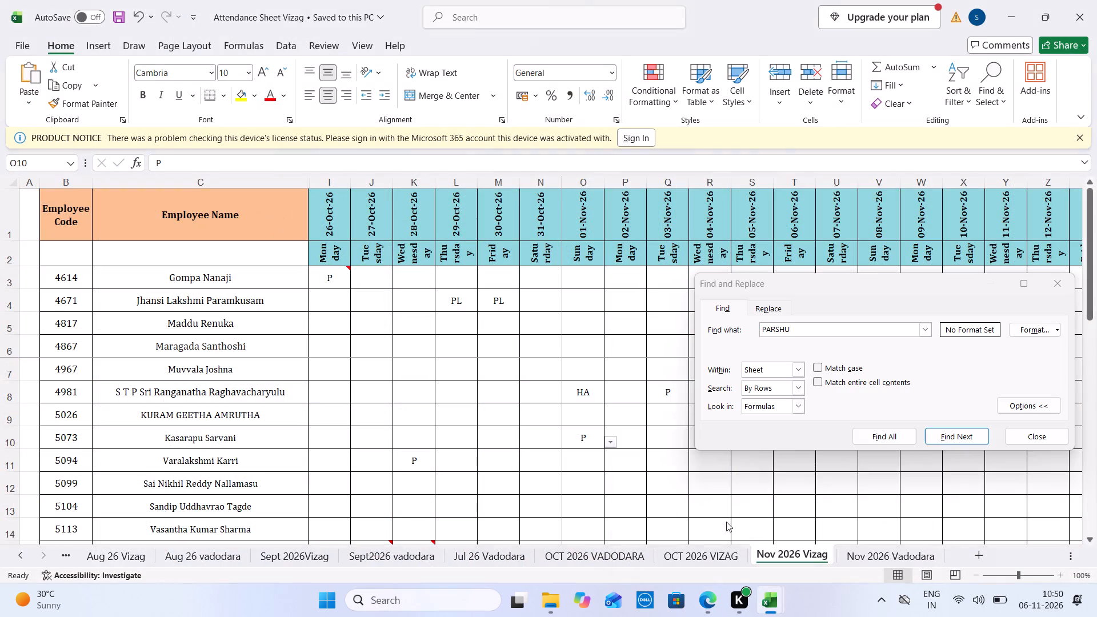
left_click(845, 549)
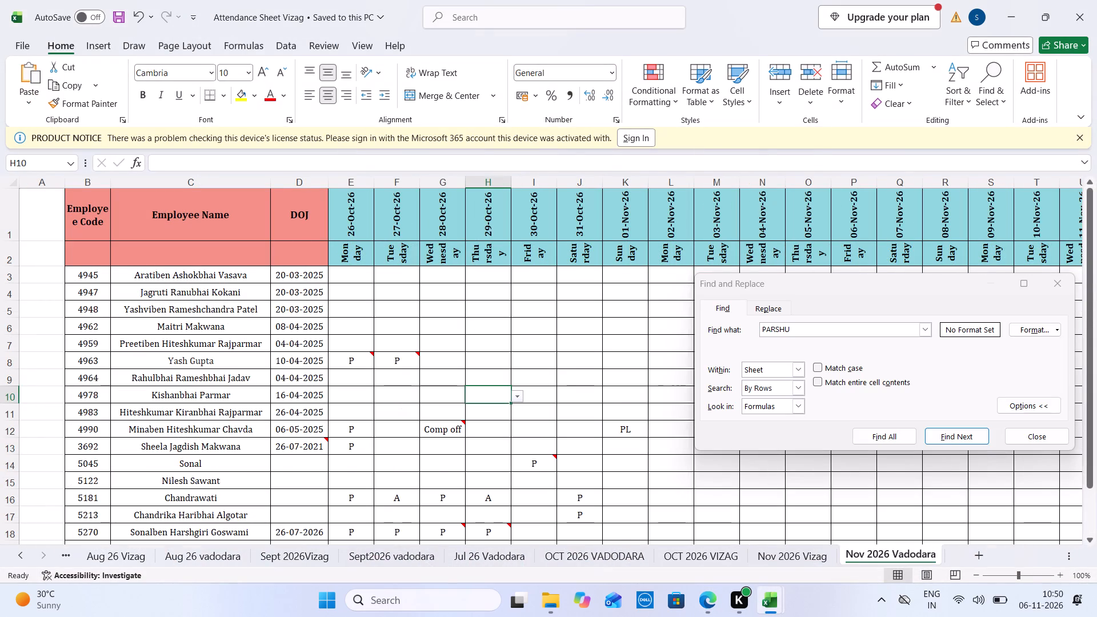
left_click(628, 446)
left_click(651, 446)
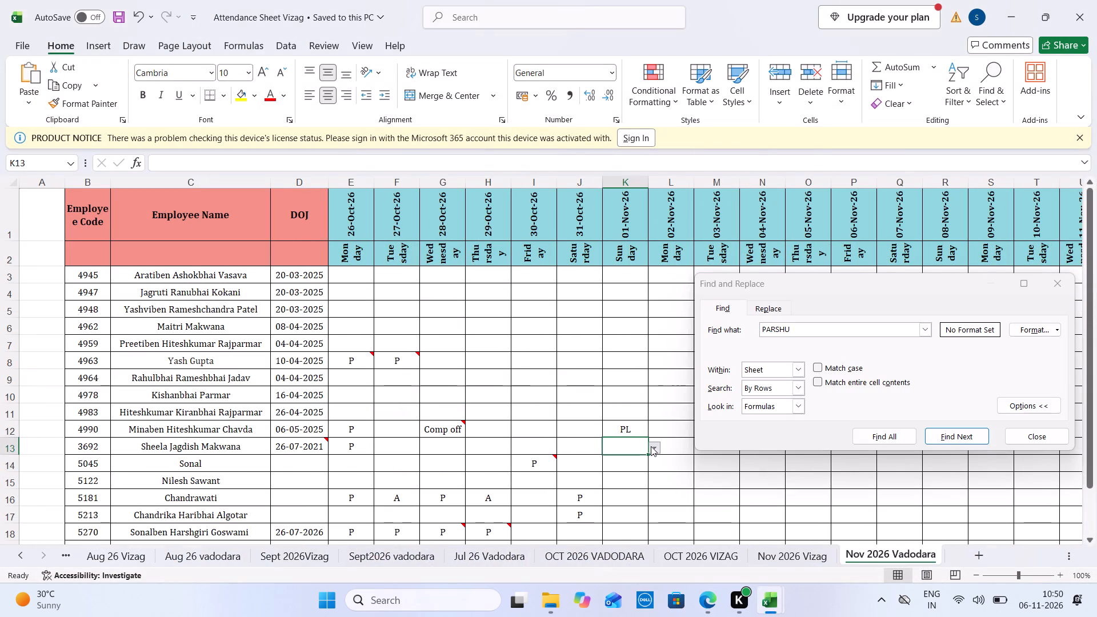
left_click(638, 503)
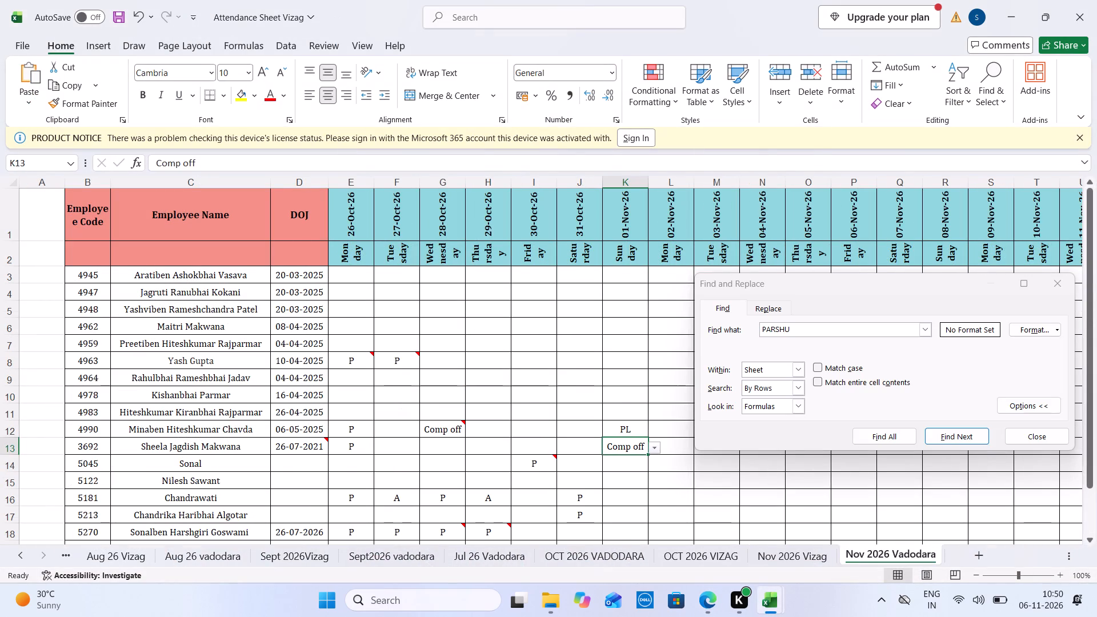
Add the copied note "took comp off of 20/10/26" to the row 13 Comp off cell for 01-Nov-26 and save the workbook.
right_click(636, 451)
left_click(684, 460)
key("ctrl+v")
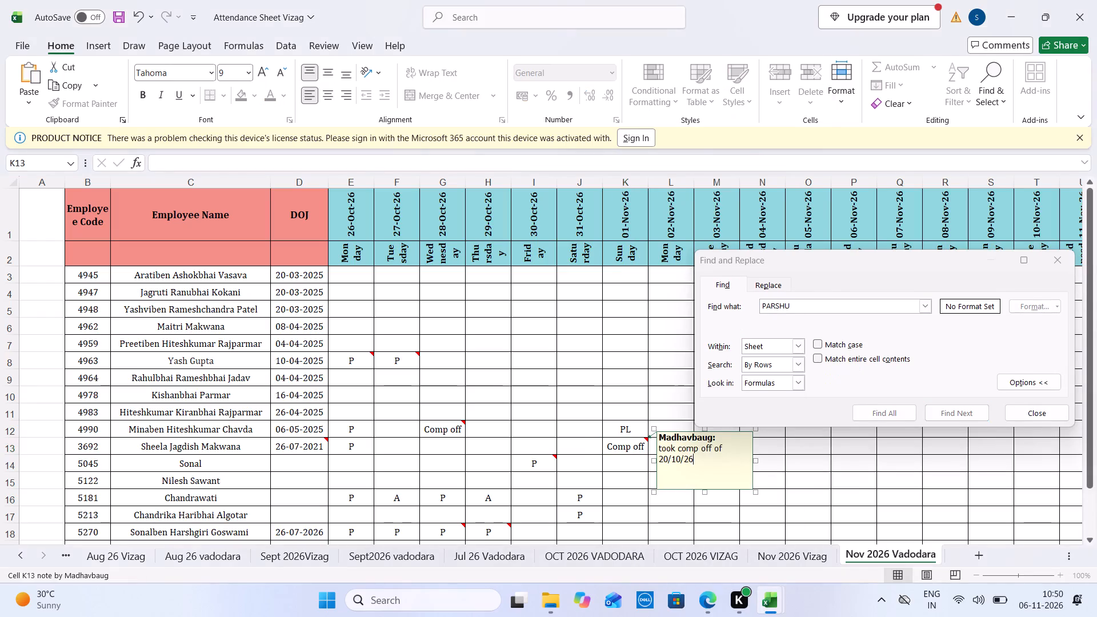
left_click(602, 463)
key("ctrl+s")
Switch back to HRMThread and capture a selected area of Leave Applications, from the 03-11-2026 entry through the 31-10-2026 Earned Leave.
left_click(707, 607)
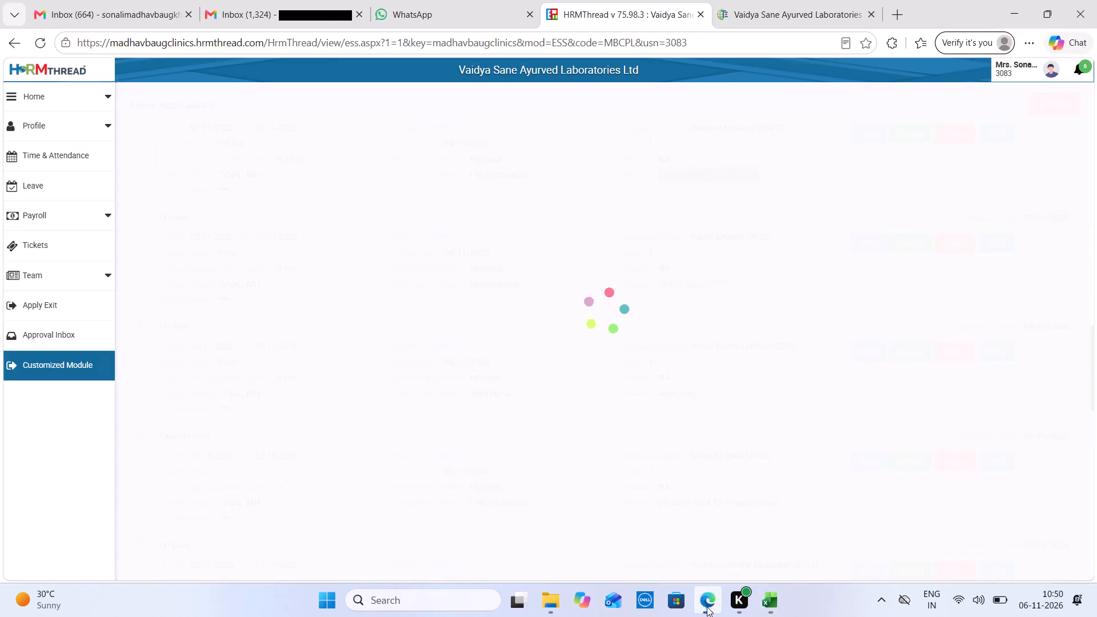
left_click(1068, 115)
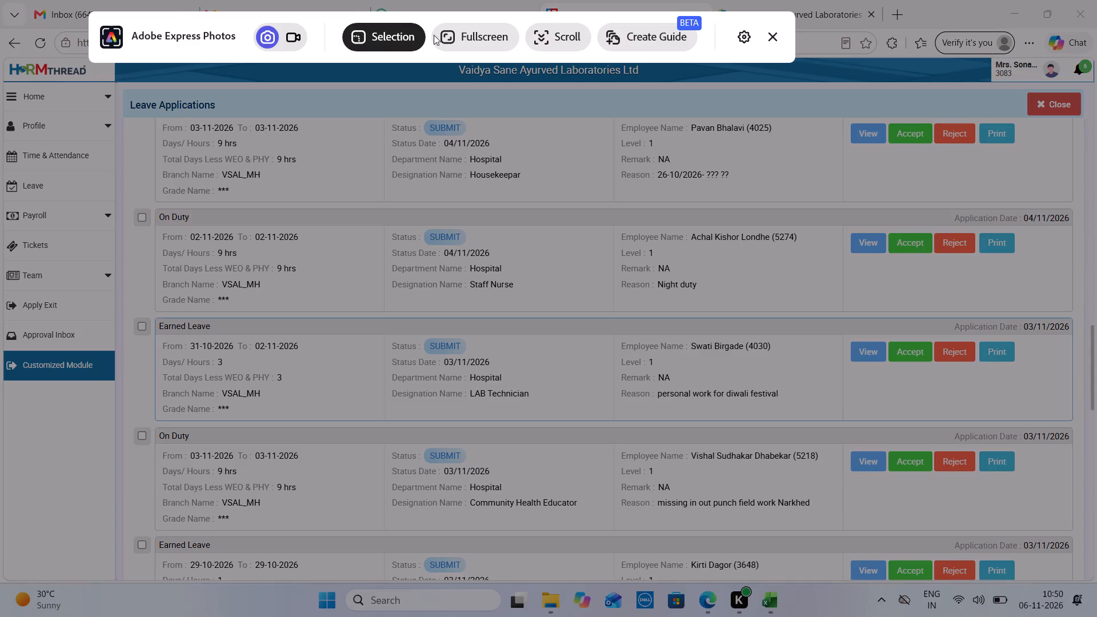
left_click(414, 35)
left_click_drag(112, 117, 654, 460)
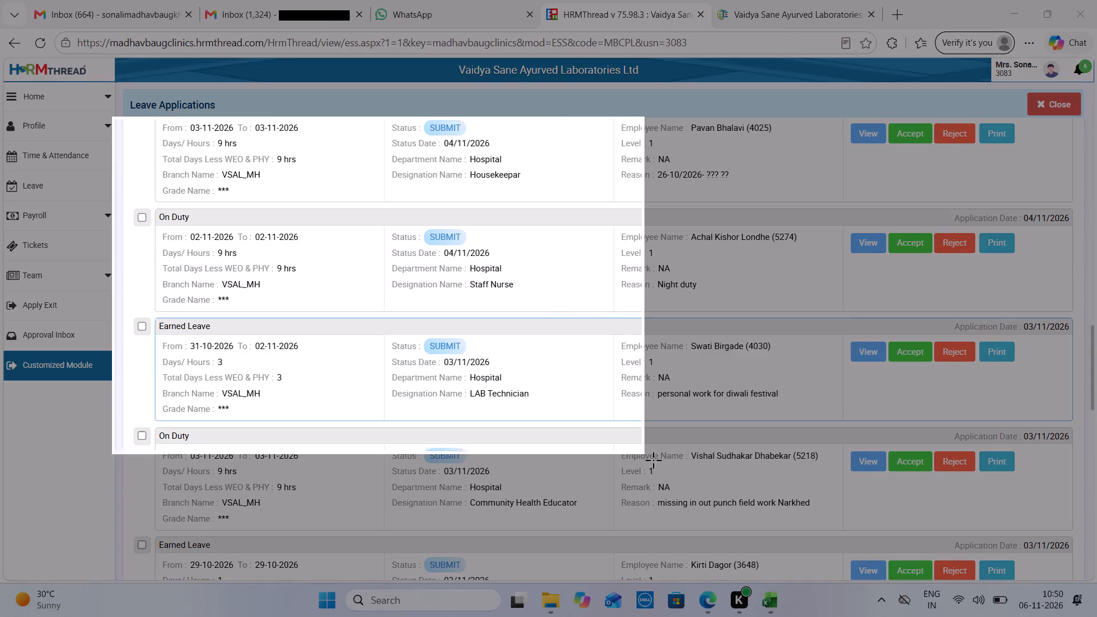
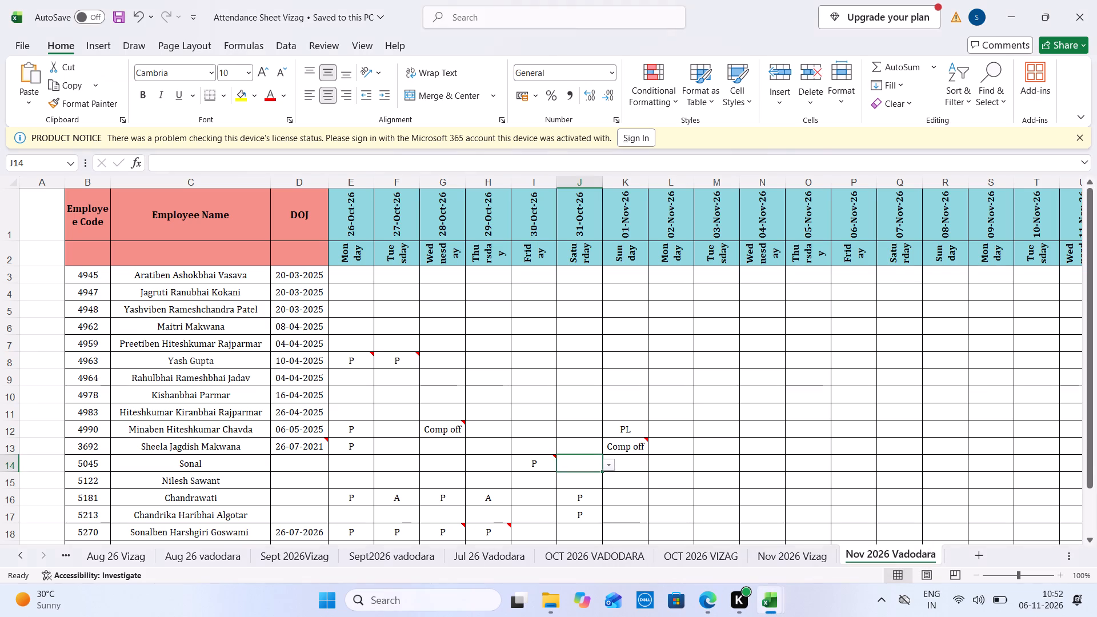
In the attendance workbook's Nov 2026 Vizag sheet, set the 02-Nov-26 cell in row 19 to P and save the workbook.
left_click(797, 554)
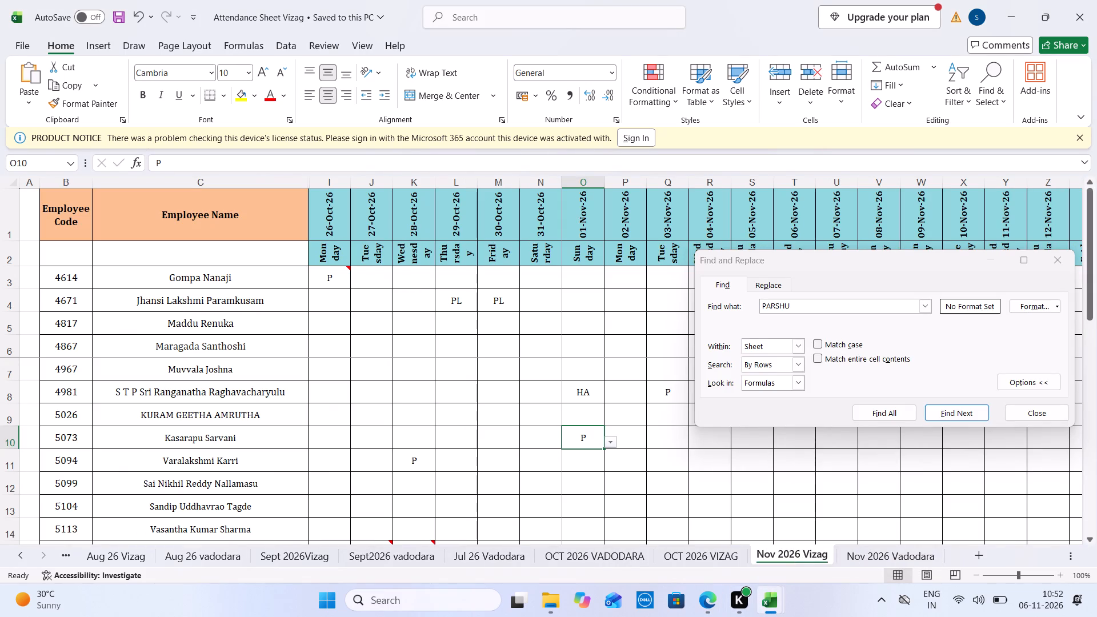
left_click(403, 526)
key("Down")
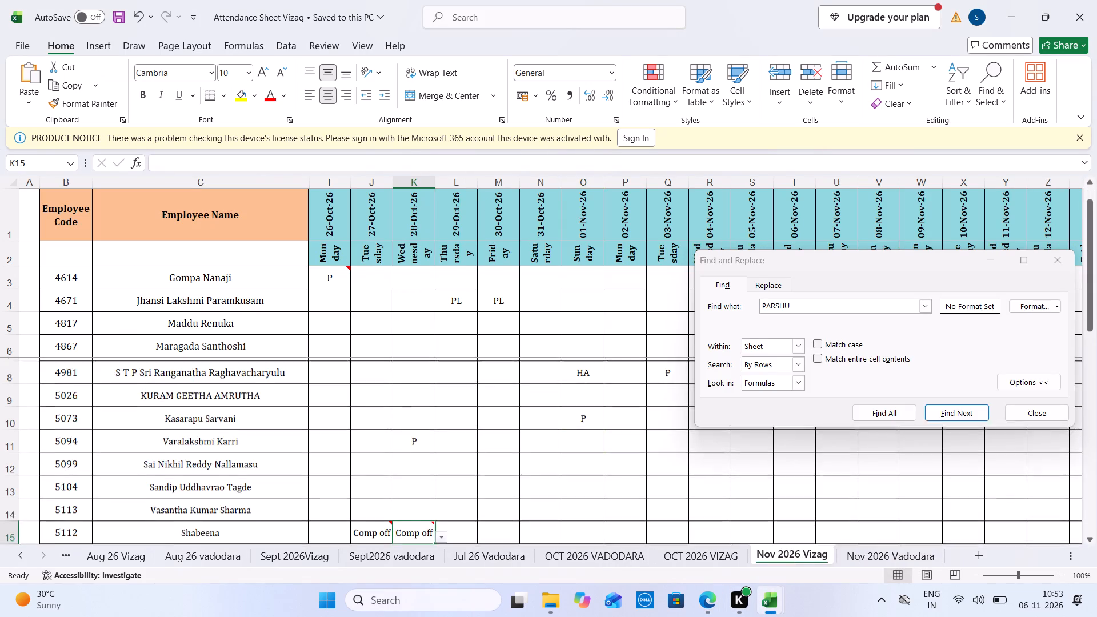
key("Down")
key("Down")
key("Down")
key("Down")
key("Down")
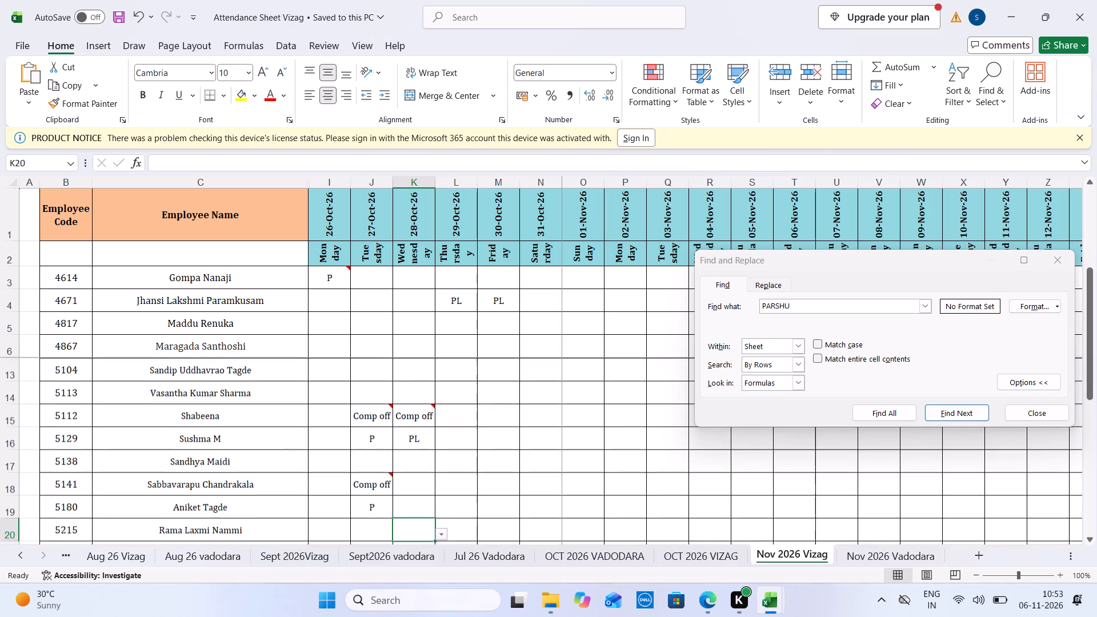
key("Up")
key("Right")
key("Right")
key("Right")
key("Right")
key("Right")
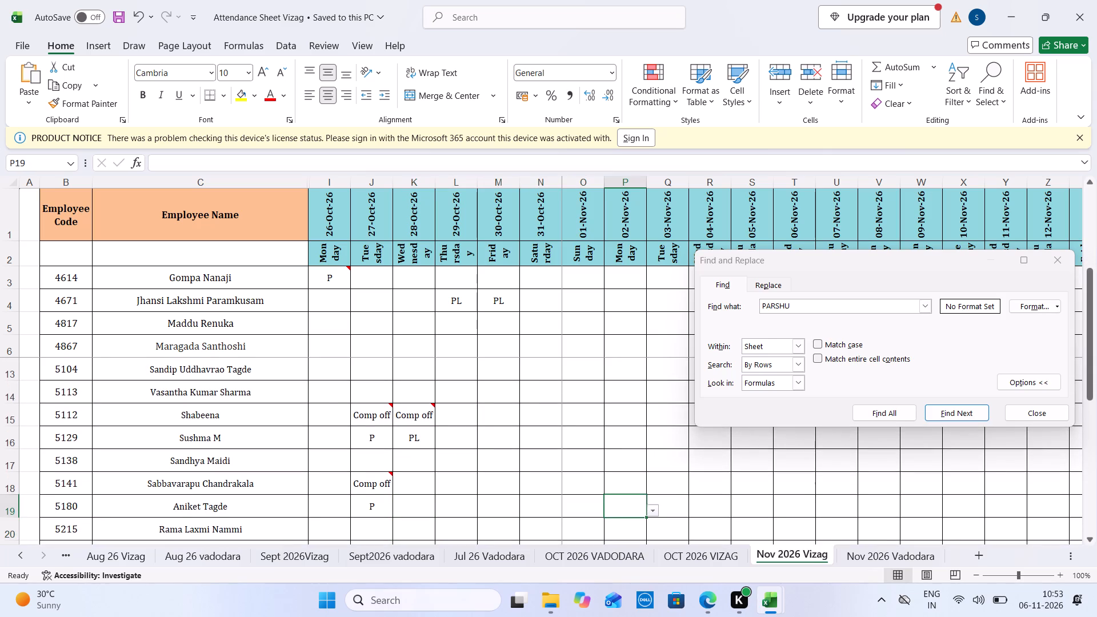
key("p")
key("ctrl+s")
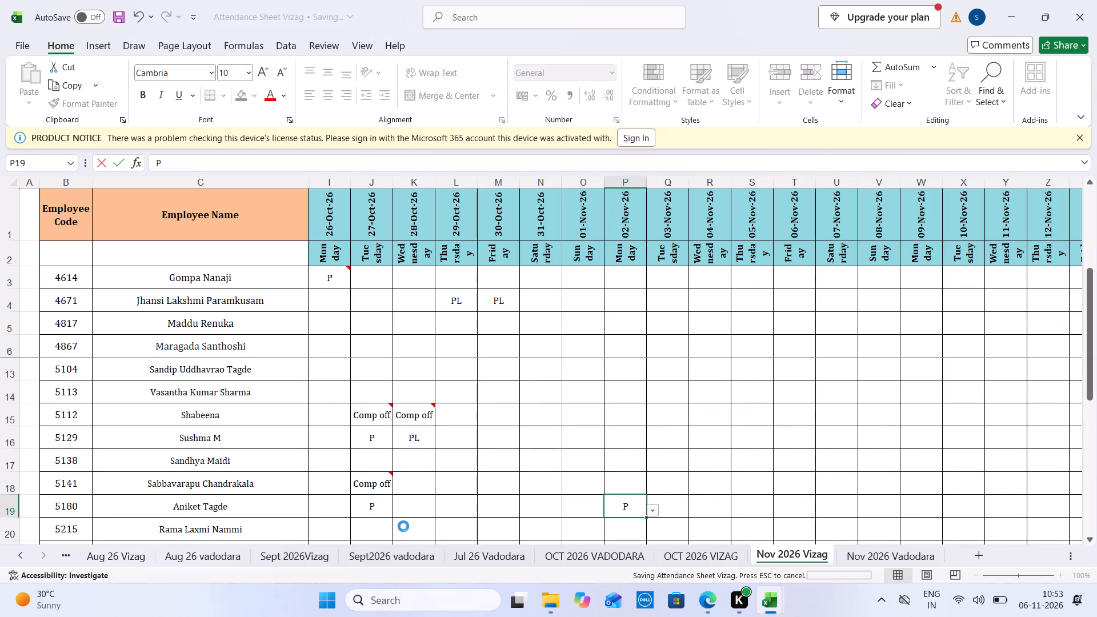
Switch back to HRMThread and start a selected-area capture of the On Duty entries in Leave Applications.
left_click(709, 600)
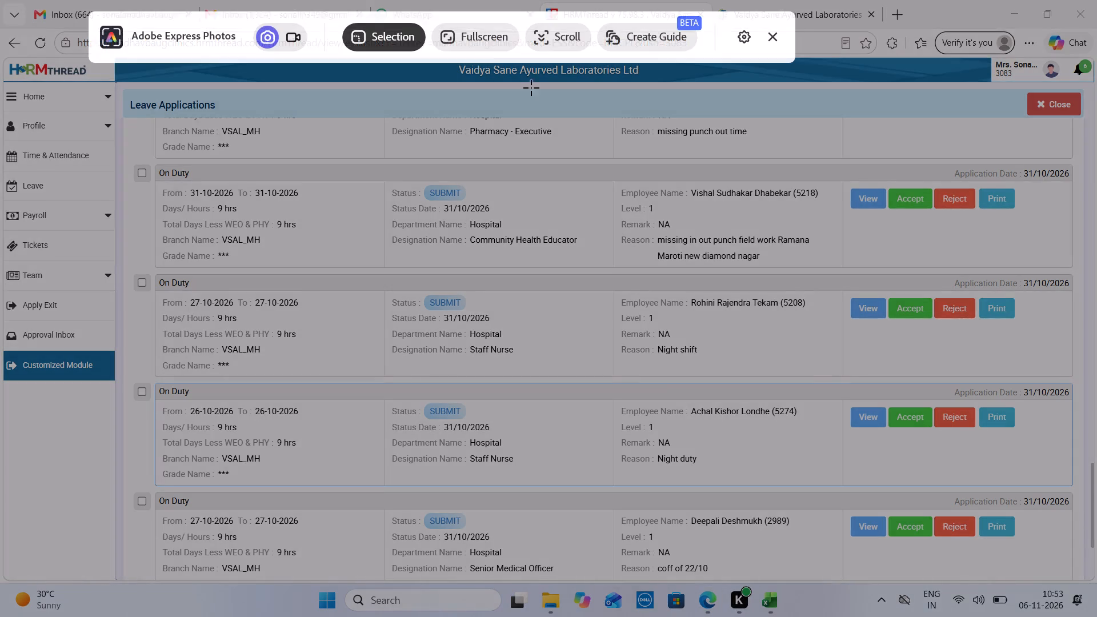
left_click(411, 40)
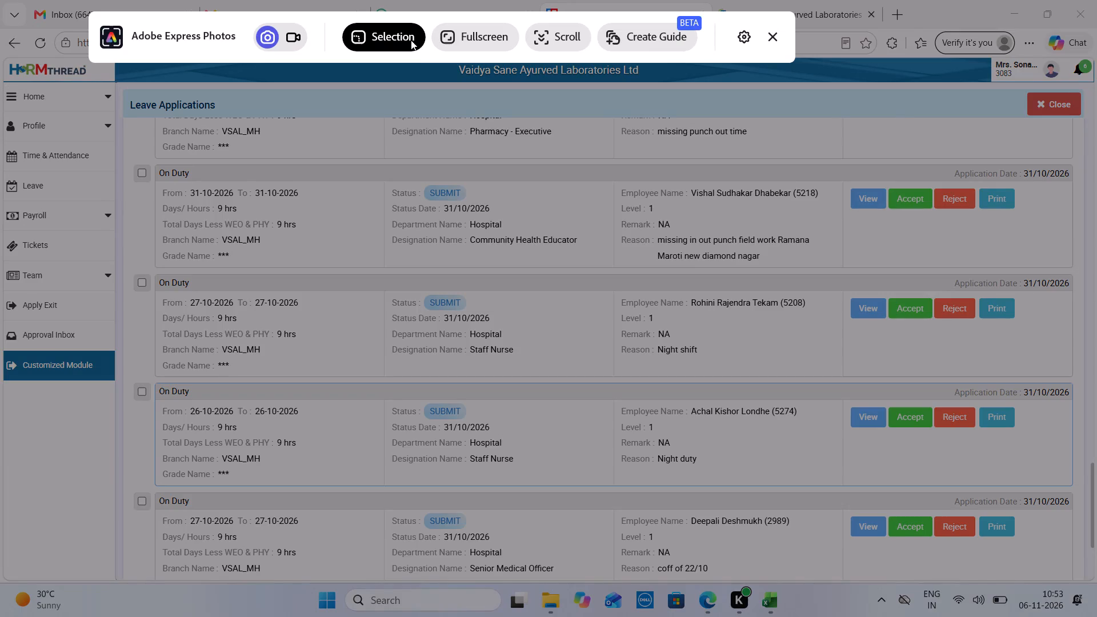
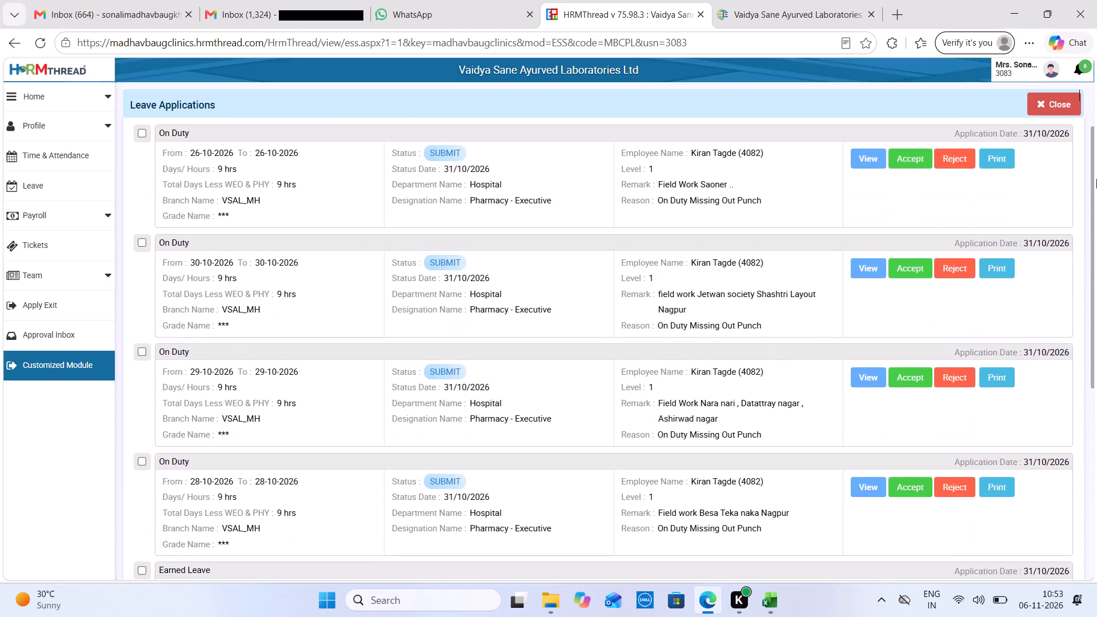
Start a selected-area screen capture of the On Duty applications for 26-10-2026 and 28-10-2026 to 30-10-2026 in Leave Applications.
left_click_drag(1096, 179, 1096, 185, "ctrl")
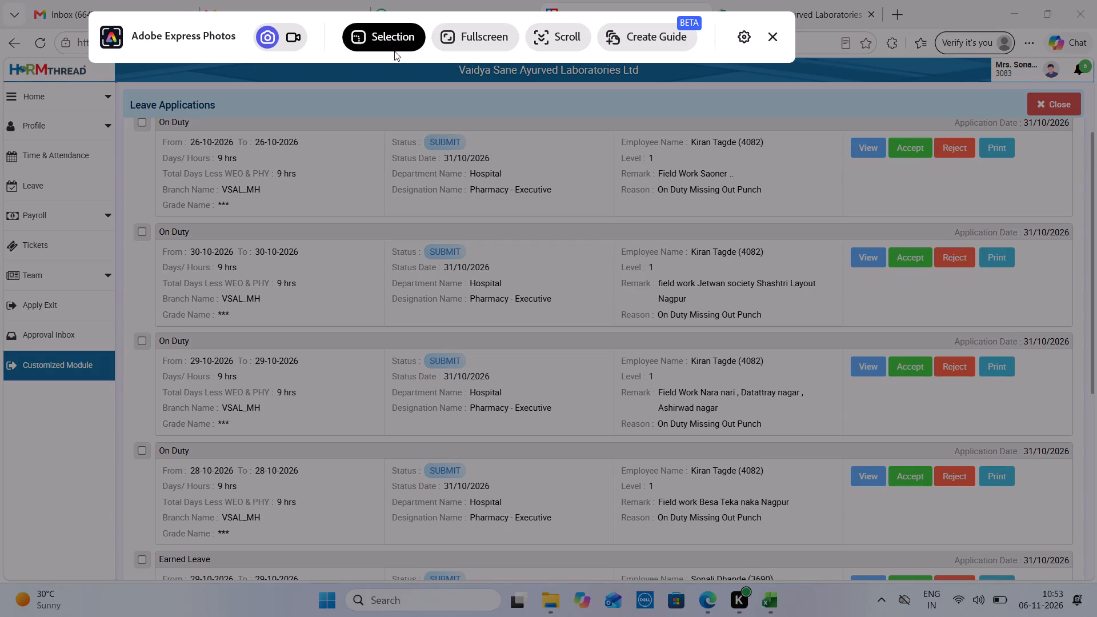
left_click(402, 35, "ctrl")
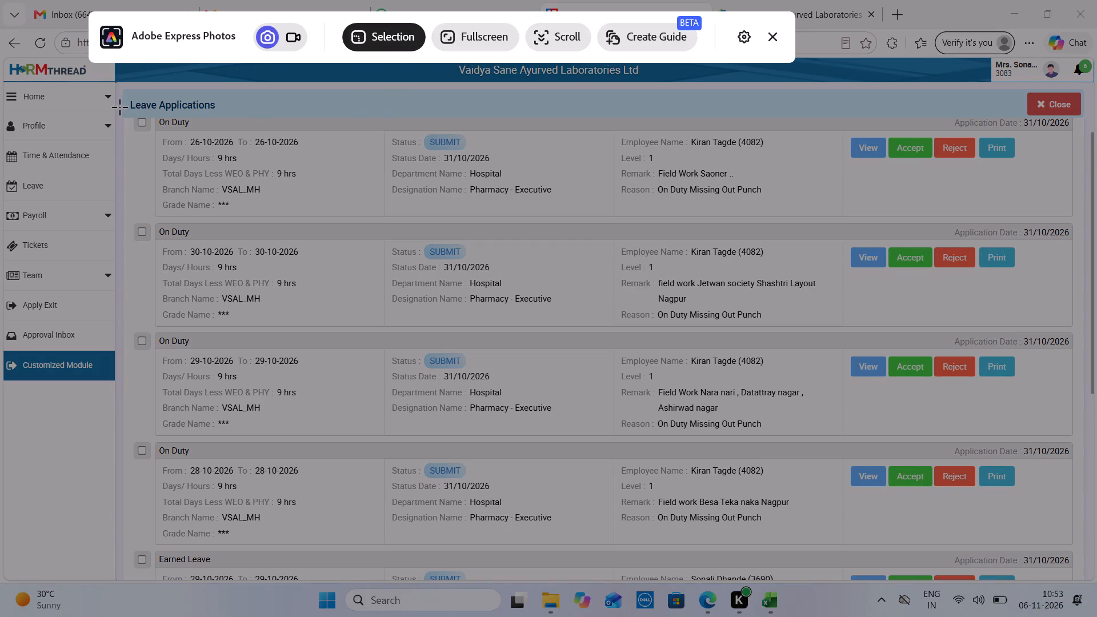
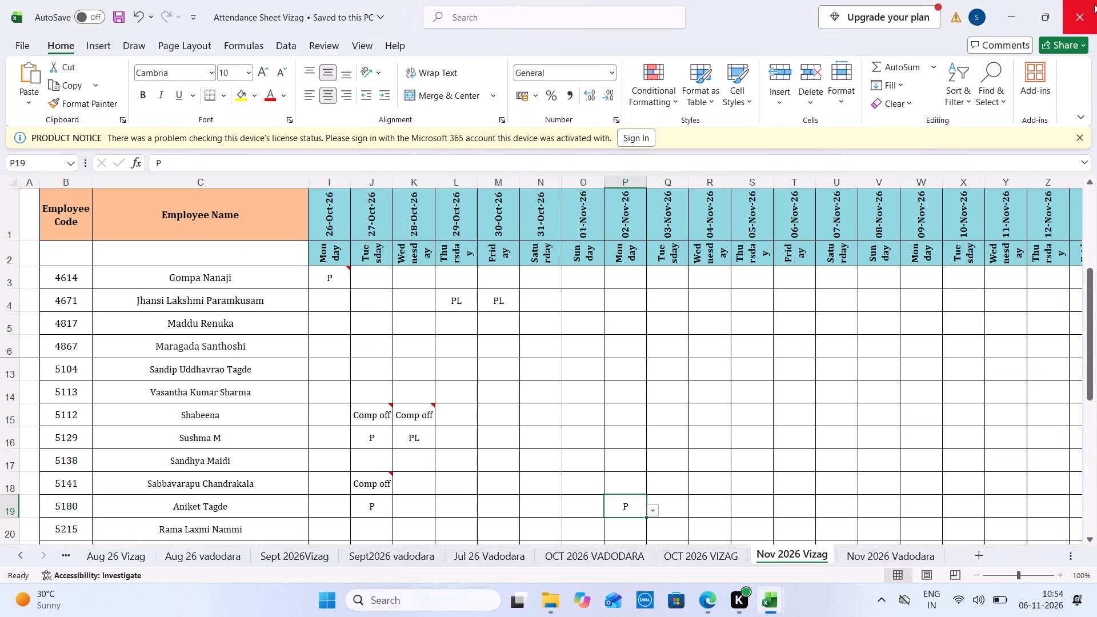
Close the Attendance Sheet Vizag workbook.
left_click(1094, 4)
left_click(1094, 4)
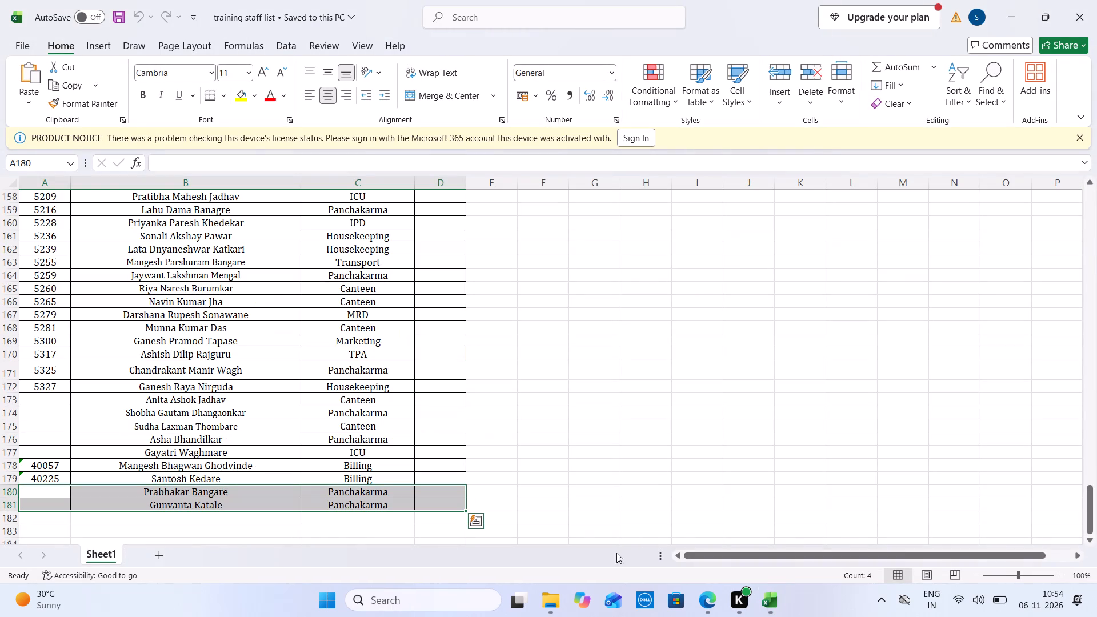
Open the People HR workbook from the Pen drive folder on Local Disk (D:).
left_click(559, 600)
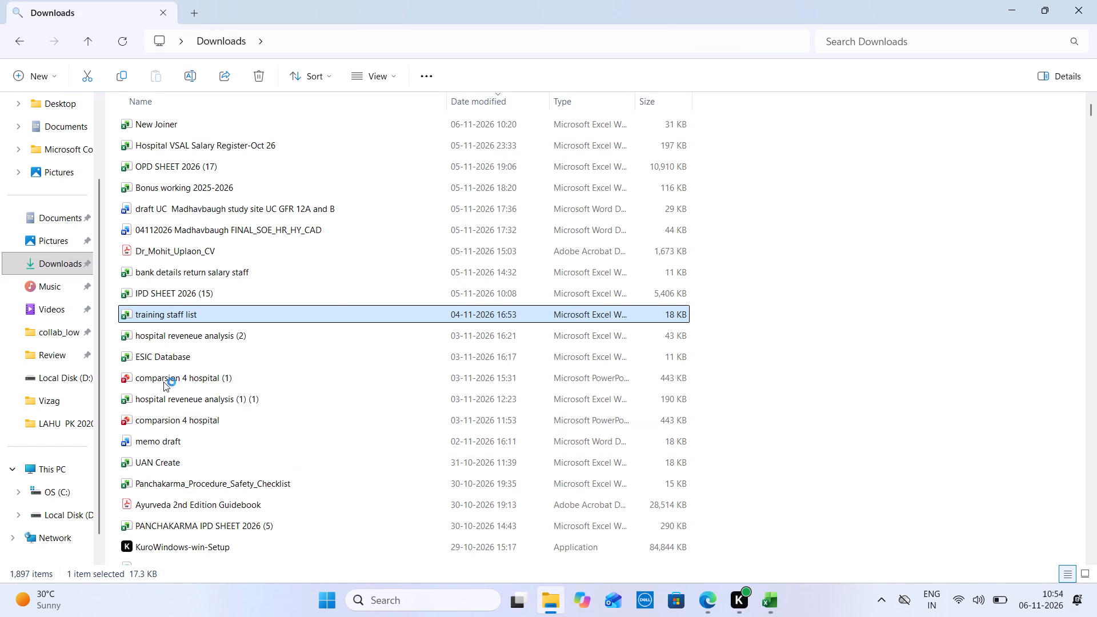
left_click(70, 373)
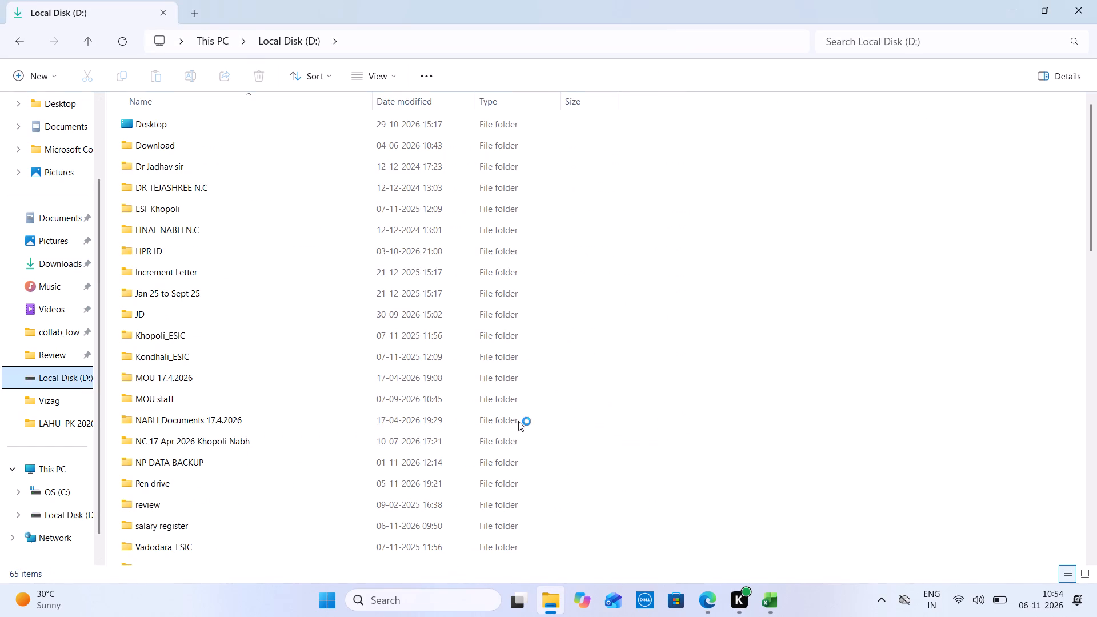
double_click(186, 487)
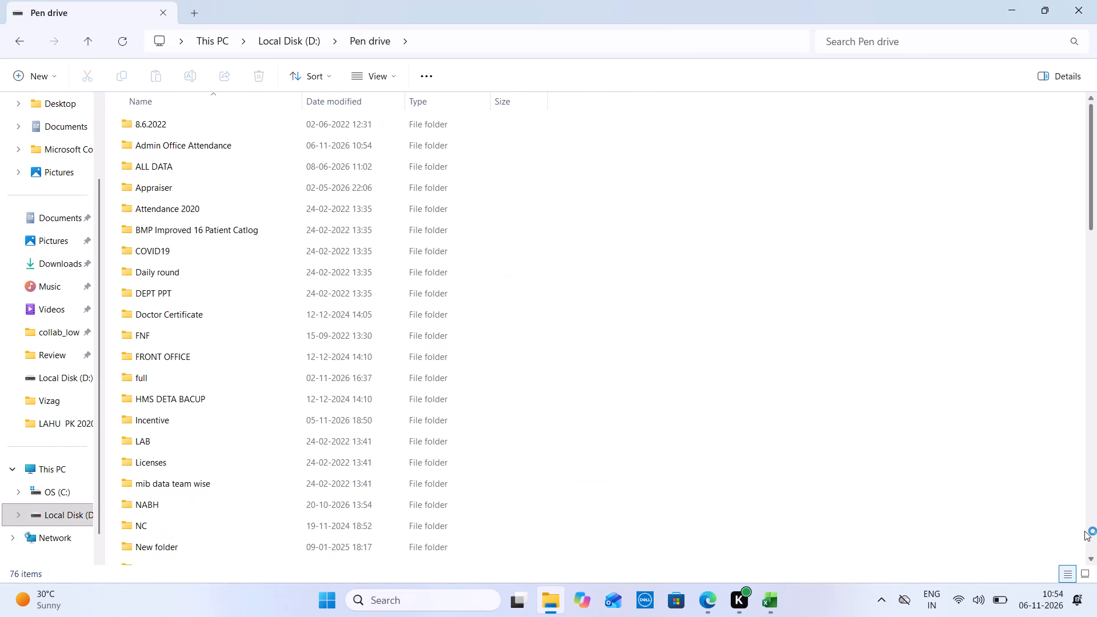
left_click(1084, 531)
double_click(1087, 531)
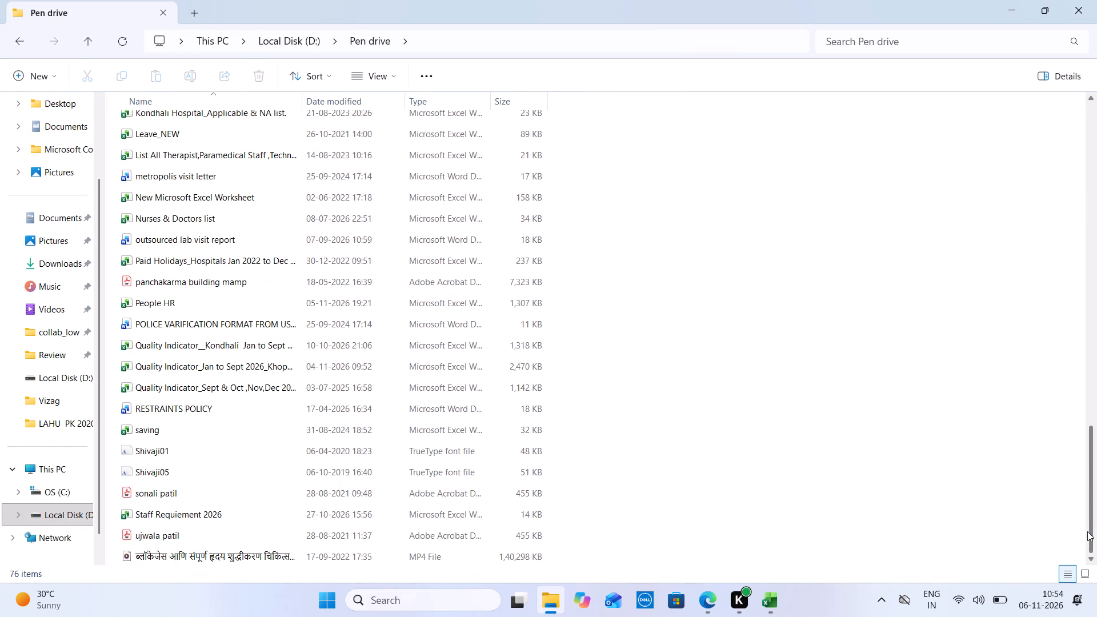
double_click(210, 297)
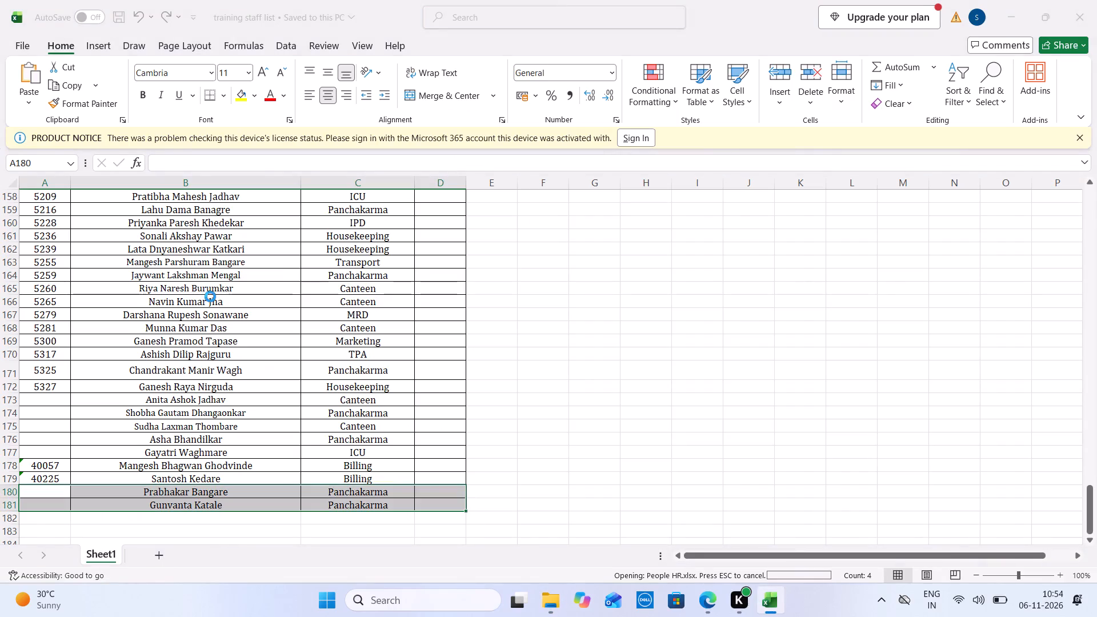
left_click(652, 208)
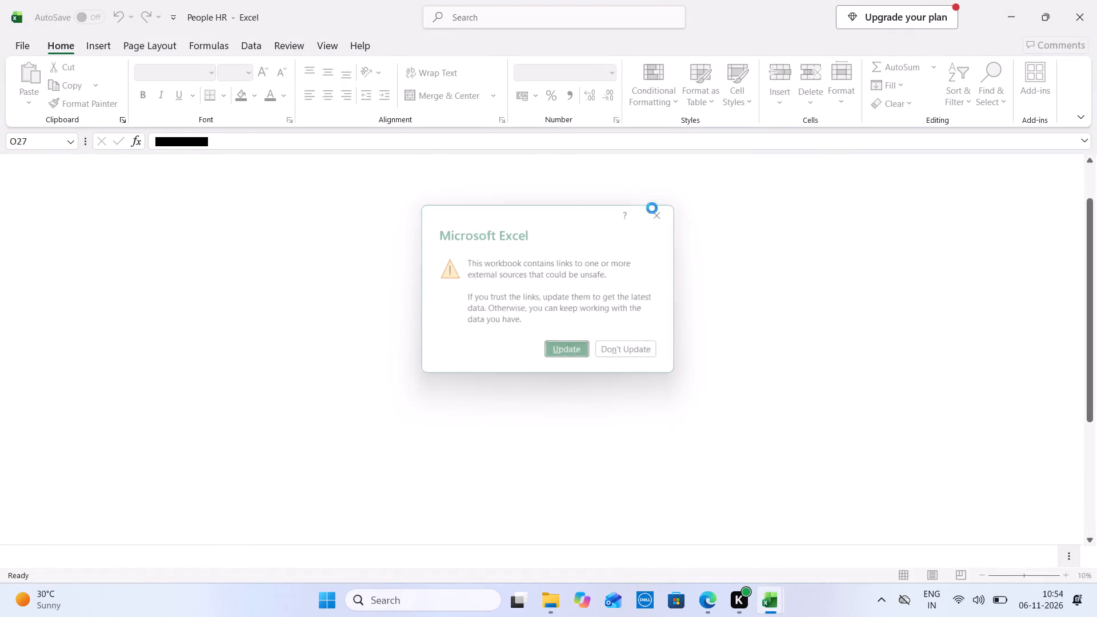
Copy the Employee Code and Employee Name columns, from the header through row 26, on the Urja sheet.
left_click(207, 544)
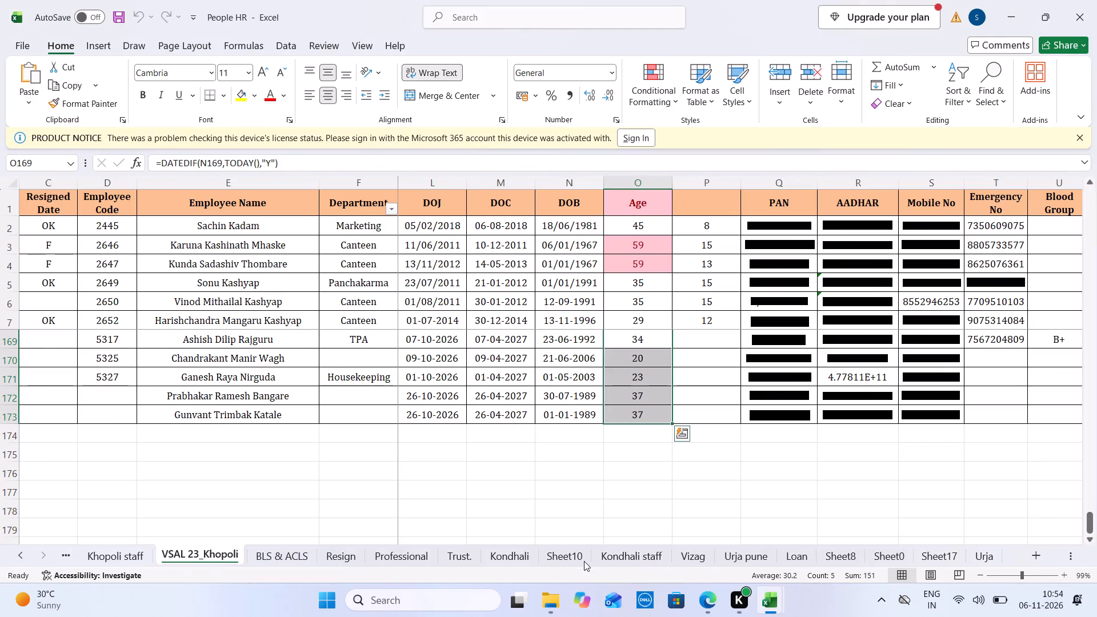
left_click(975, 565)
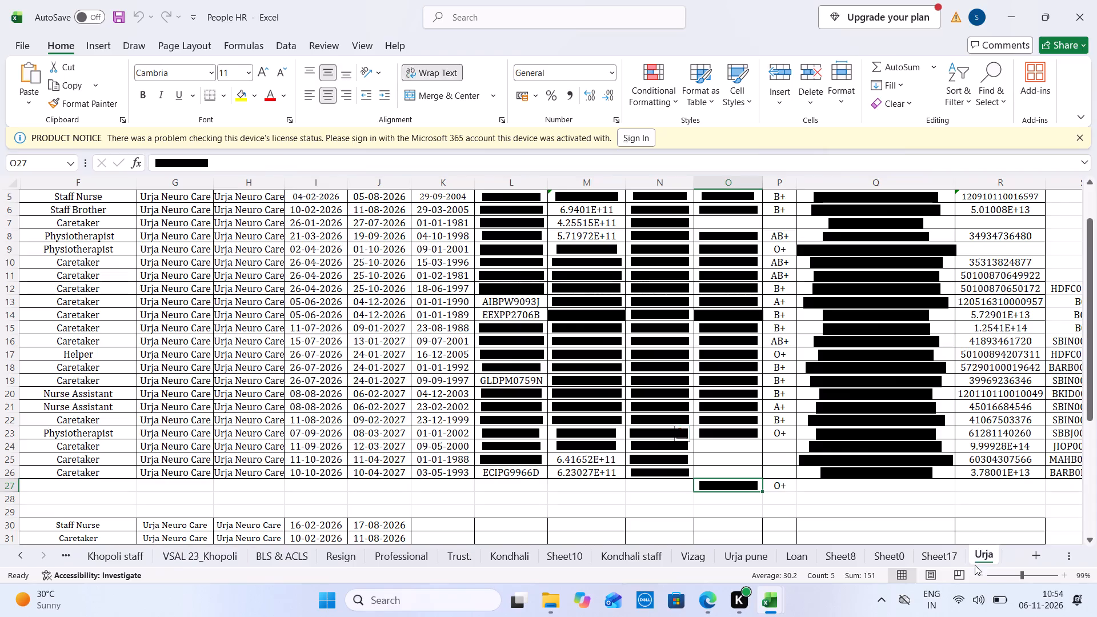
left_click(202, 463)
key("Left")
key("Left")
key("Left")
key("Left")
key("Left")
key("Left")
key("Left")
key("Left")
key("Left")
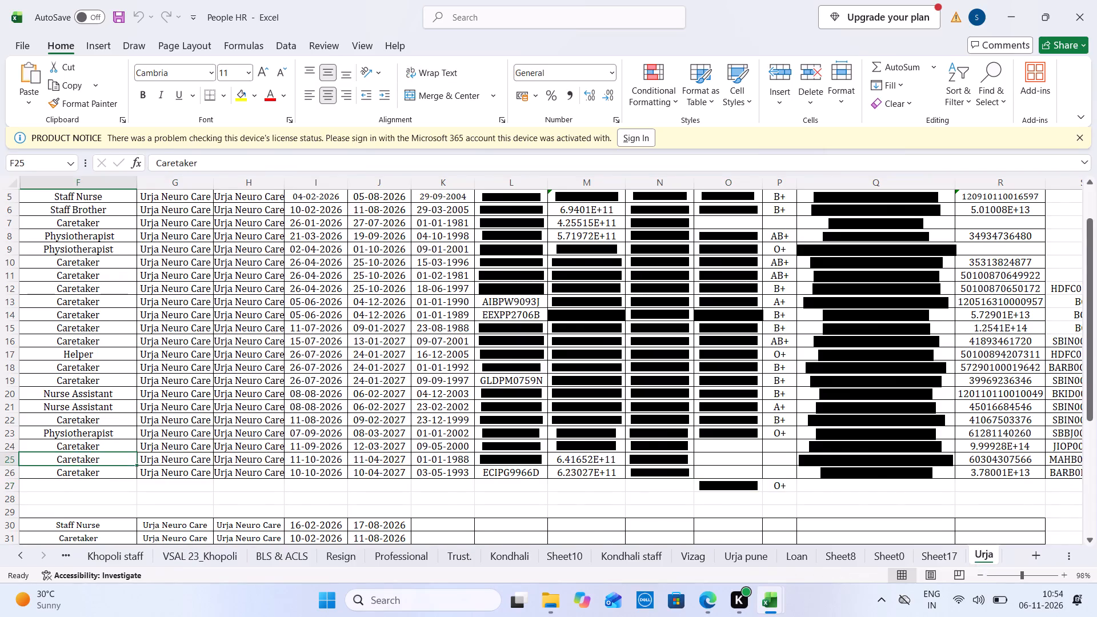
left_click_drag(181, 476, 227, 64)
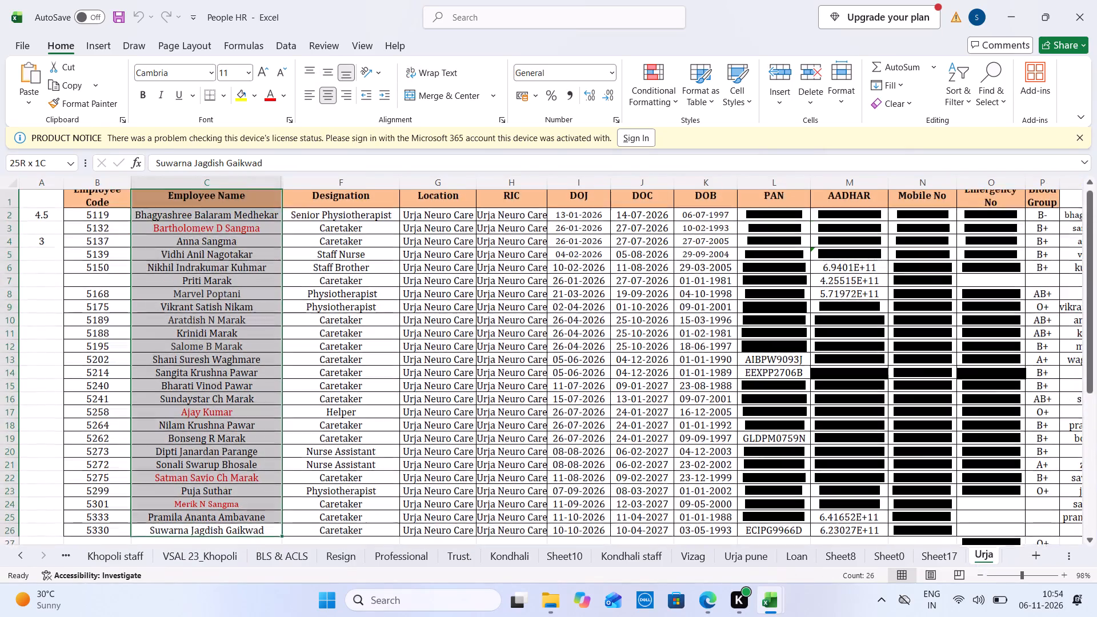
left_click_drag(227, 64, 115, 130)
key("ctrl+c")
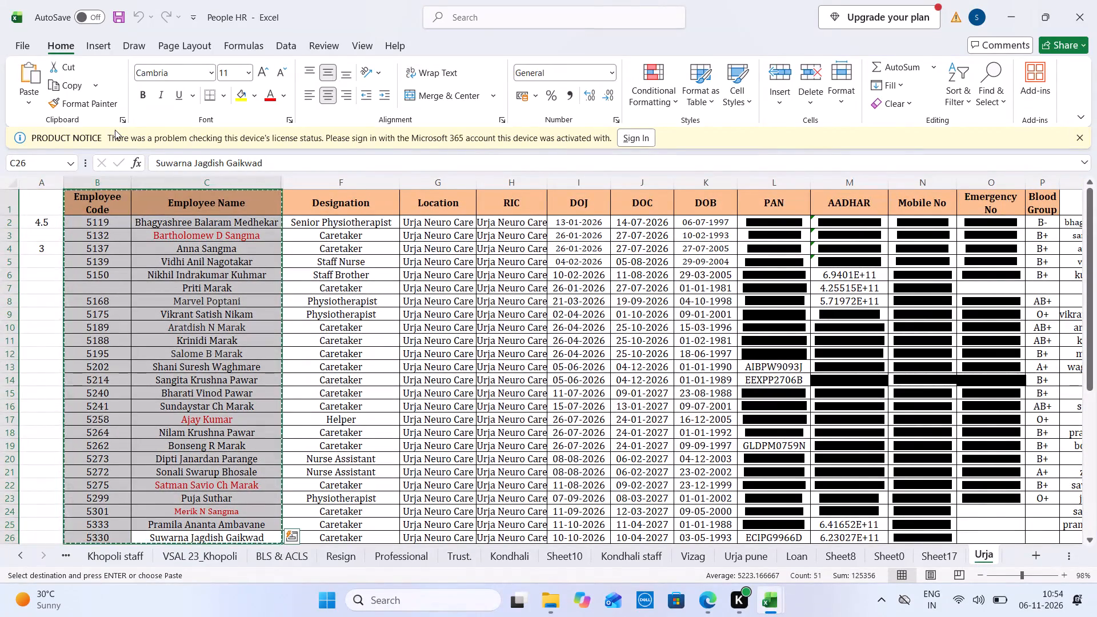
Paste the copied codes and names below the last entry in the training staff list workbook, starting at row 182.
key("ctrl+Tab")
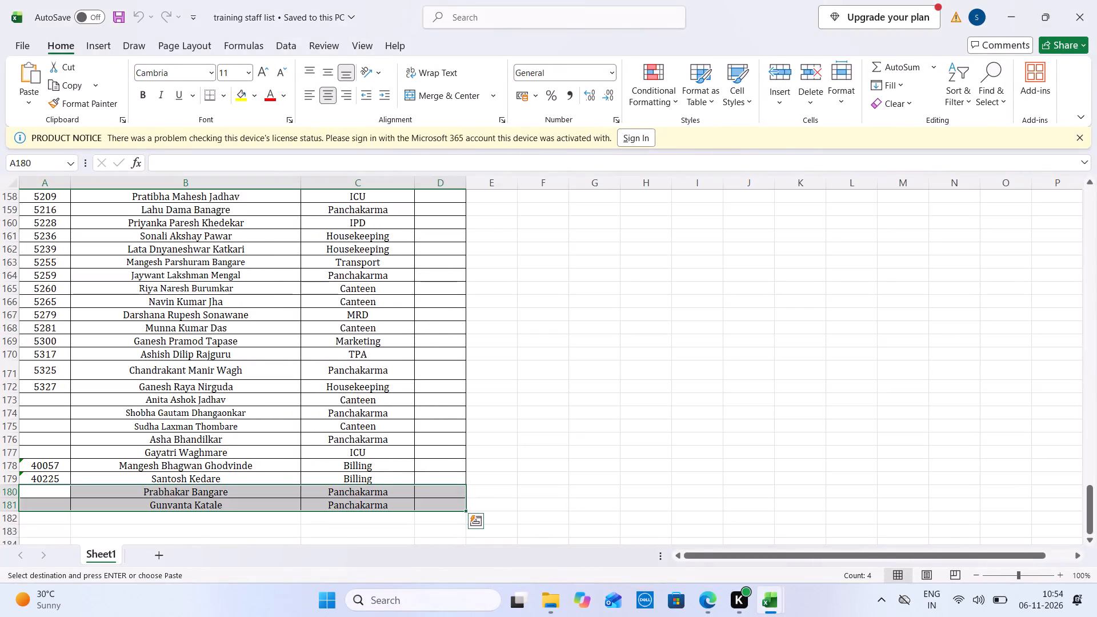
left_click(56, 515)
key("ctrl+v")
Delete the pasted Employee Code and Employee Name header row from the training staff list.
key("Down")
key("Down")
key("Down")
key("Down")
key("Down")
key("Down")
key("Down")
key("Down")
key("Down")
key("Down")
key("Down")
key("Down")
key("Down")
key("Down")
key("Down")
key("Down")
key("Down")
key("Down")
key("Down")
key("Down")
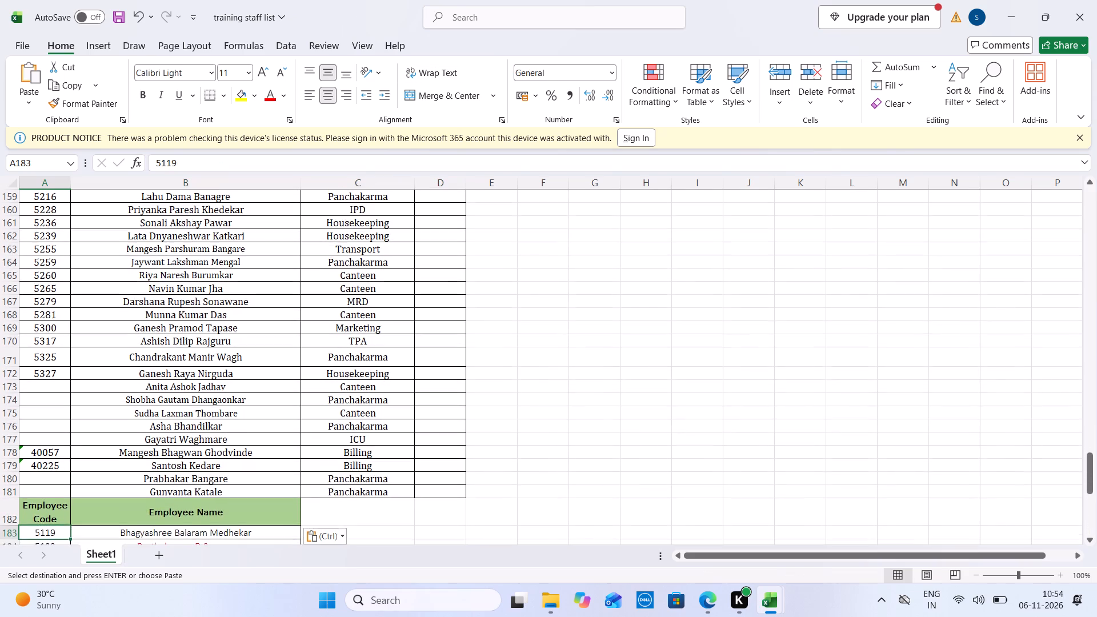
right_click(11, 249)
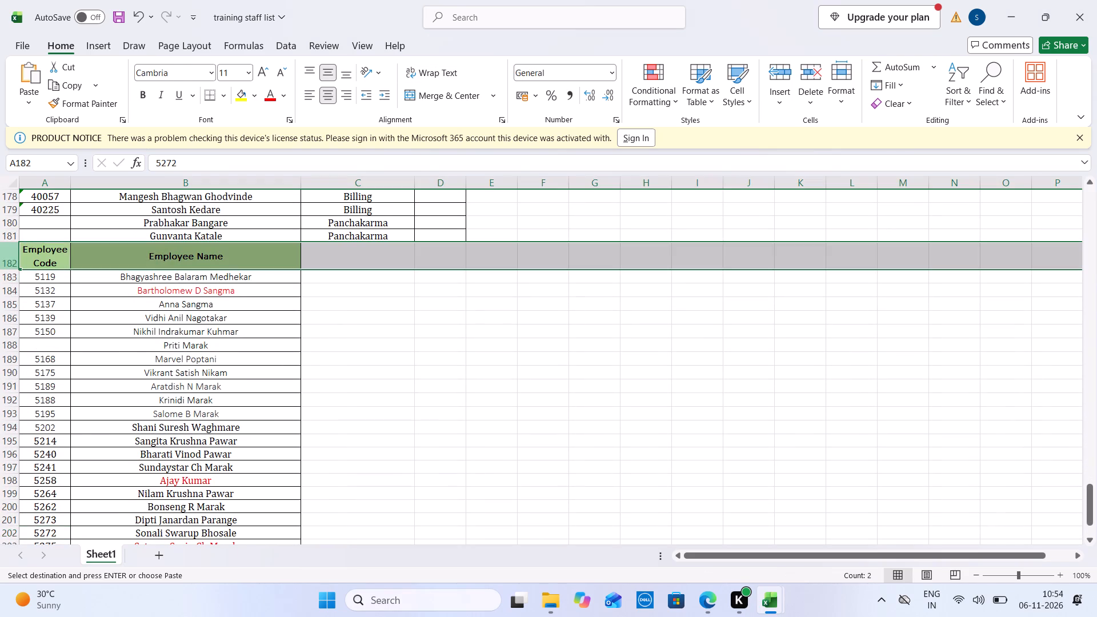
left_click(33, 411)
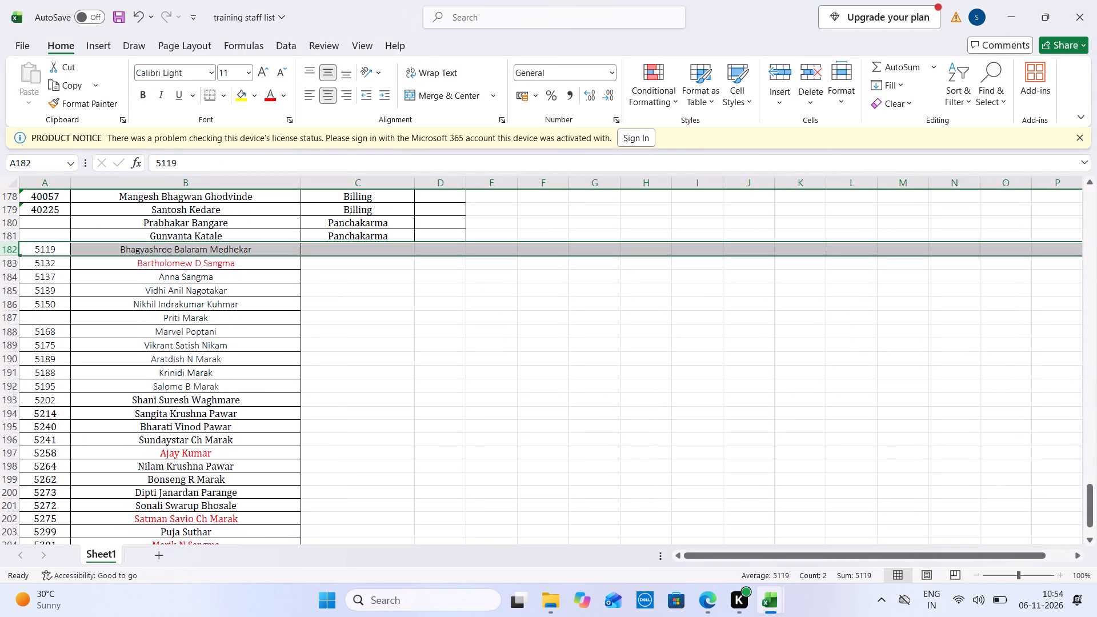
right_click(0, 265)
left_click(47, 425)
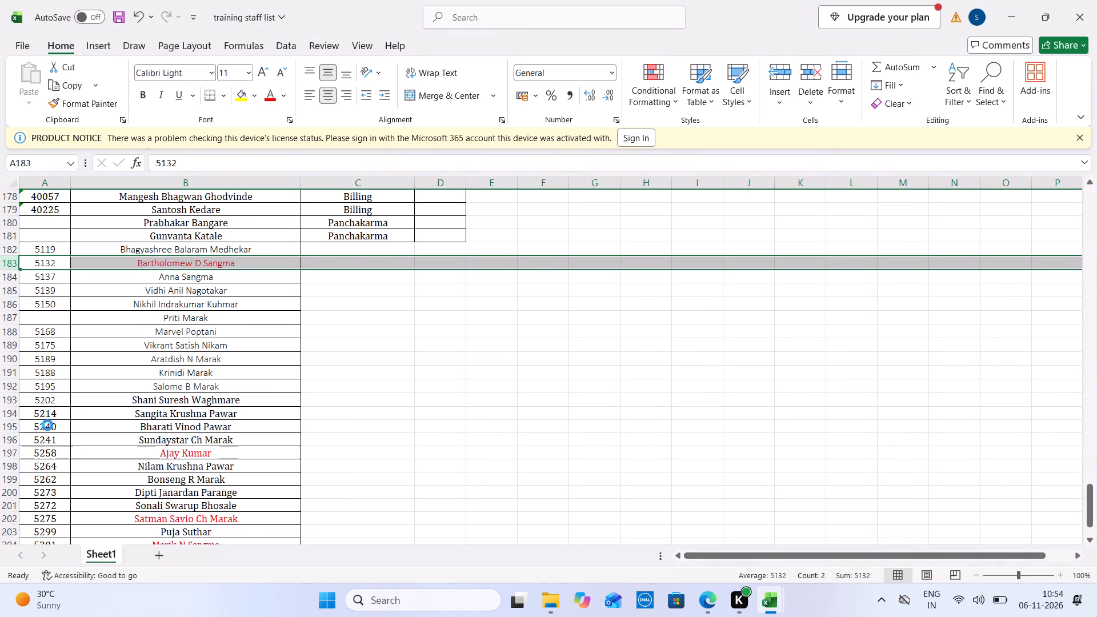
right_click(10, 442)
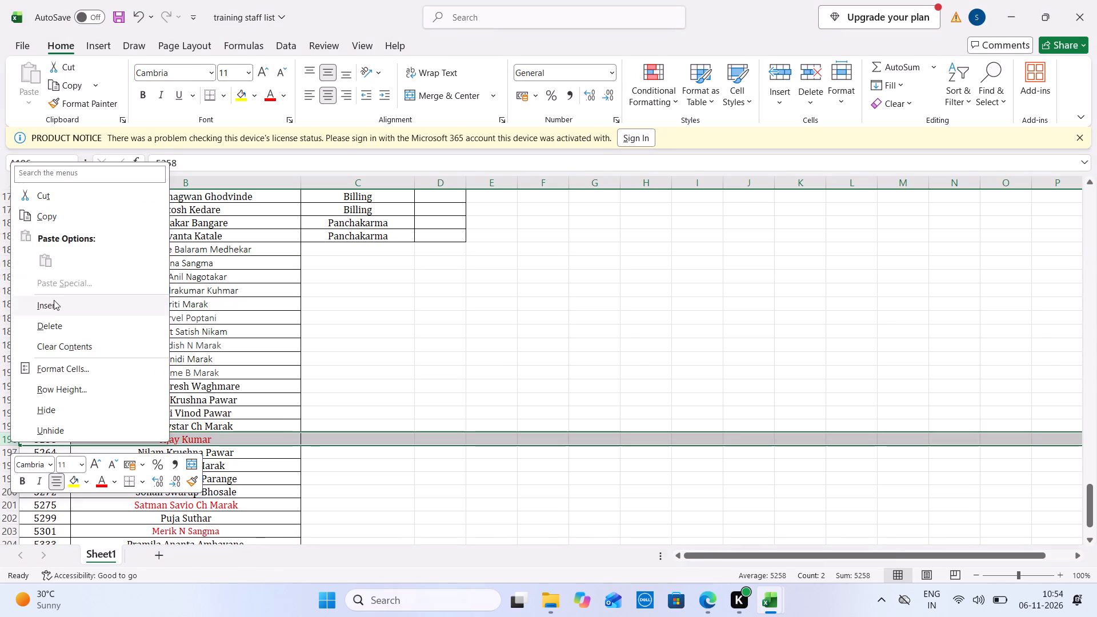
left_click(68, 331)
right_click(5, 492)
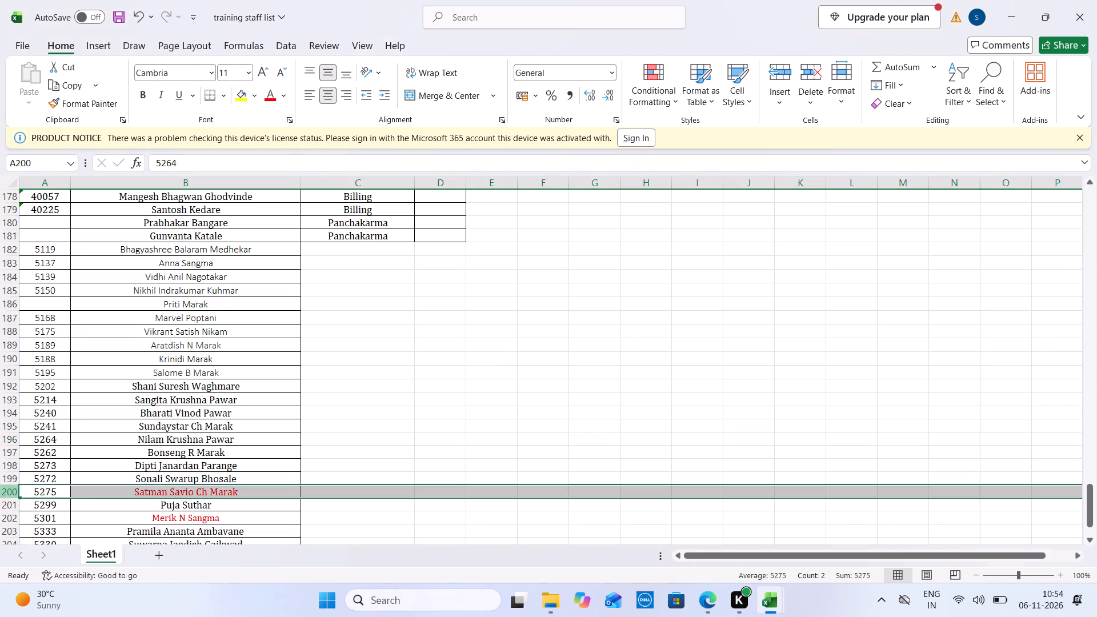
left_click(90, 372)
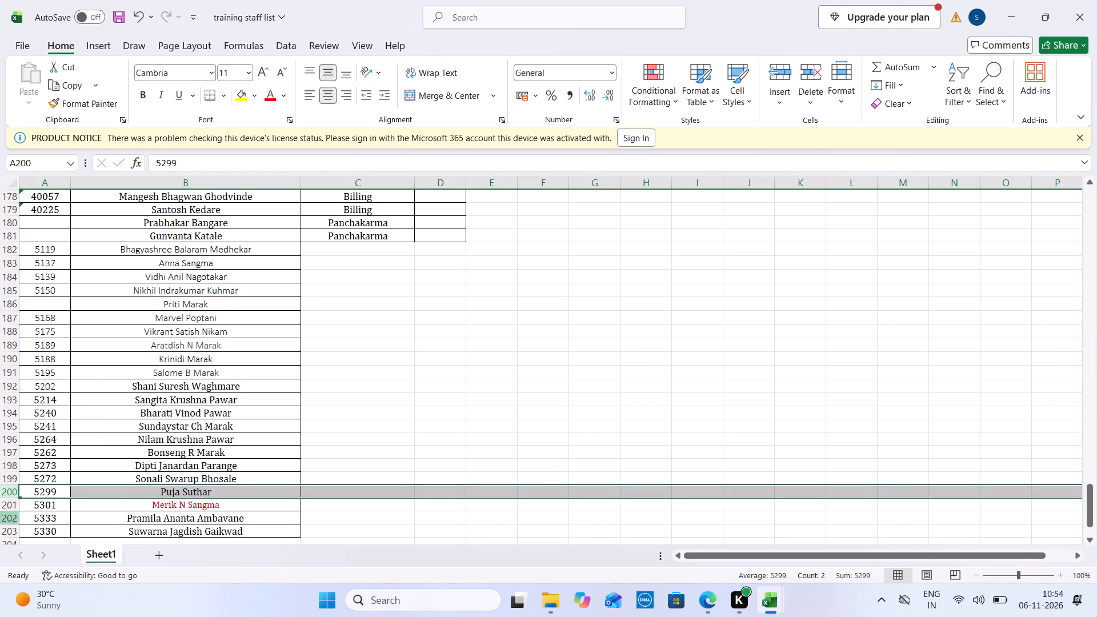
right_click(4, 507)
left_click(58, 389)
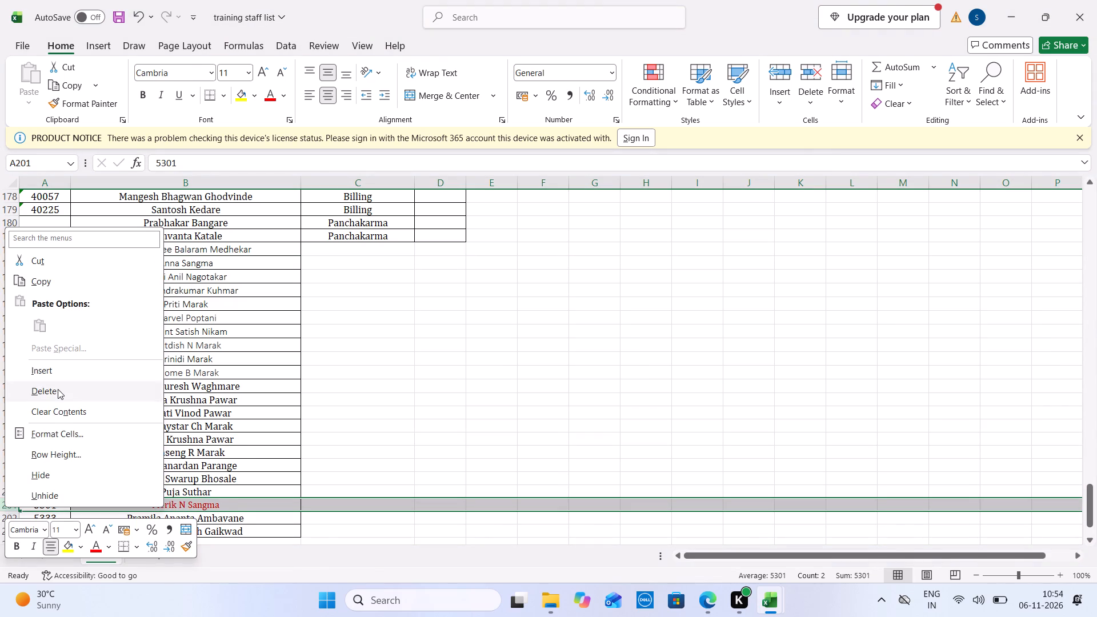
Enter an additional employee's name in cell B203, directly below the last pasted name.
left_click(110, 533)
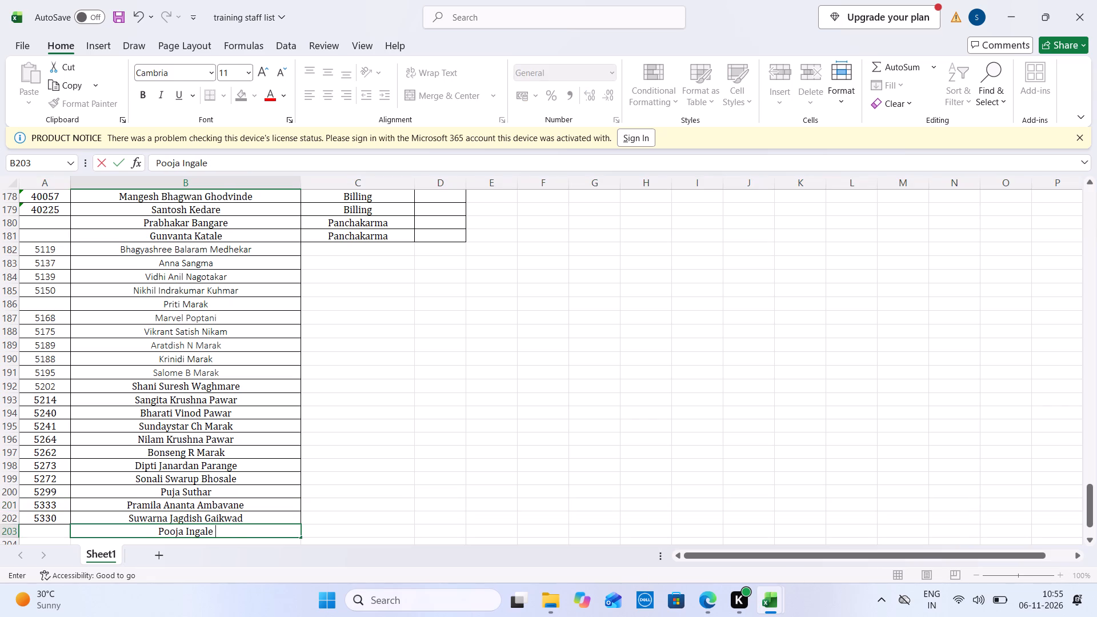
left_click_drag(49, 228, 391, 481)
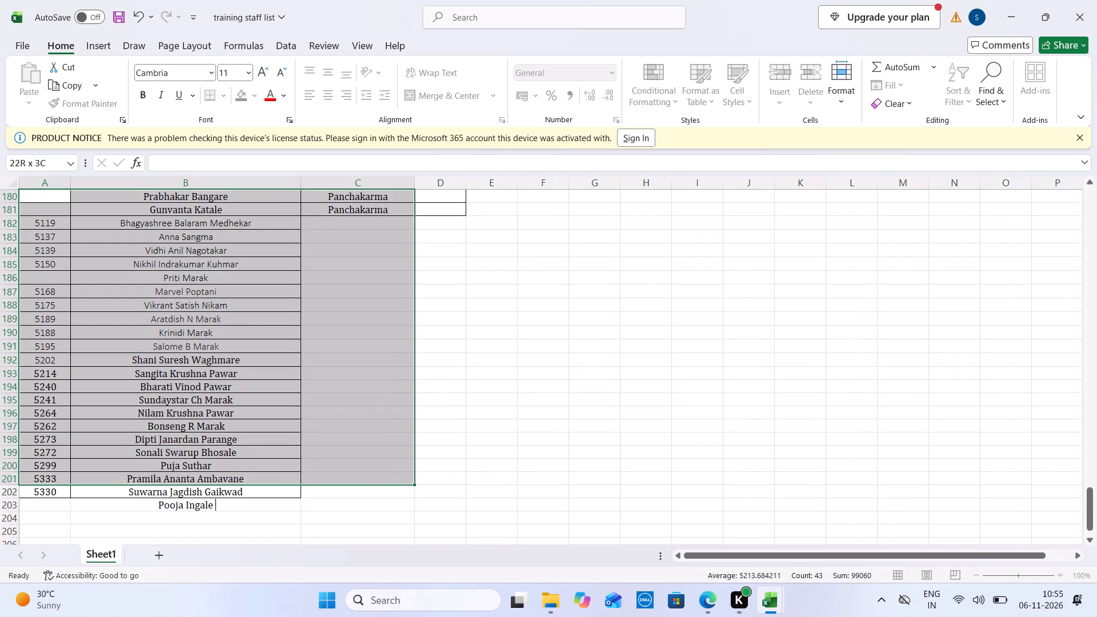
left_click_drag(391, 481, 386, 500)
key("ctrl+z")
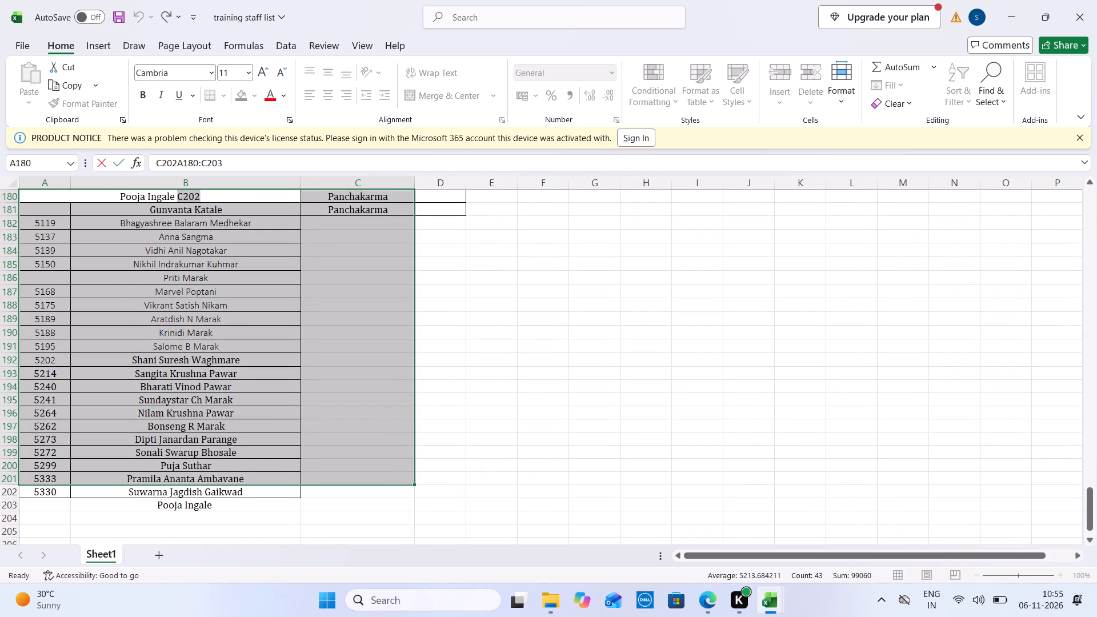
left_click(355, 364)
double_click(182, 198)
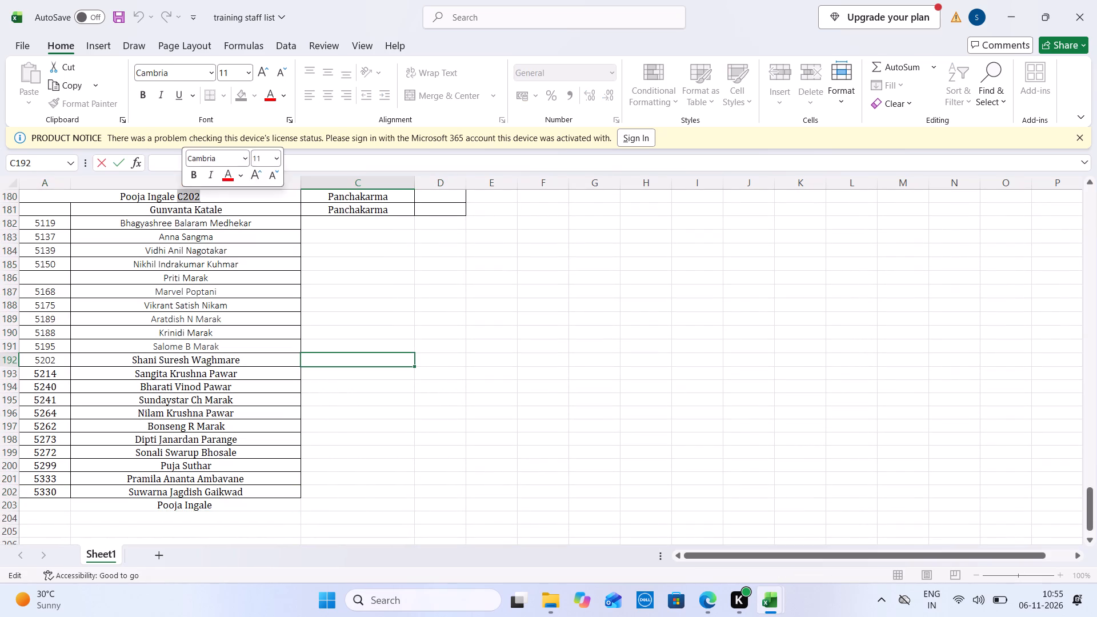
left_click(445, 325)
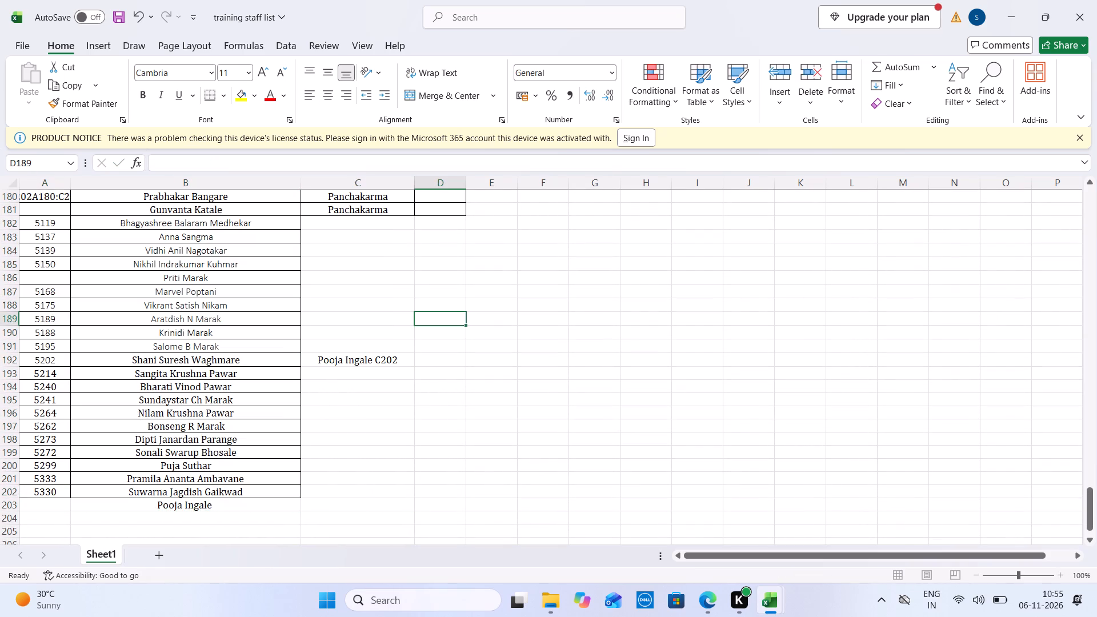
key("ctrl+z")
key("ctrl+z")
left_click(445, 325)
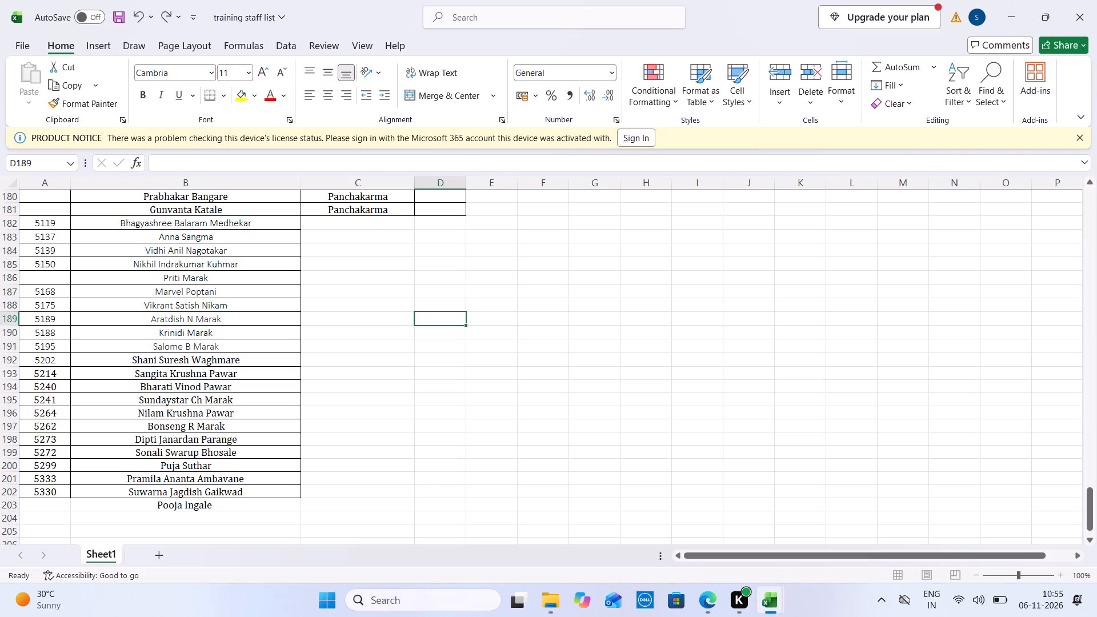
Apply all borders to columns A to D of the staff list, covering the newly added rows down to row 203.
left_click_drag(435, 501, 28, 193)
left_click(224, 95)
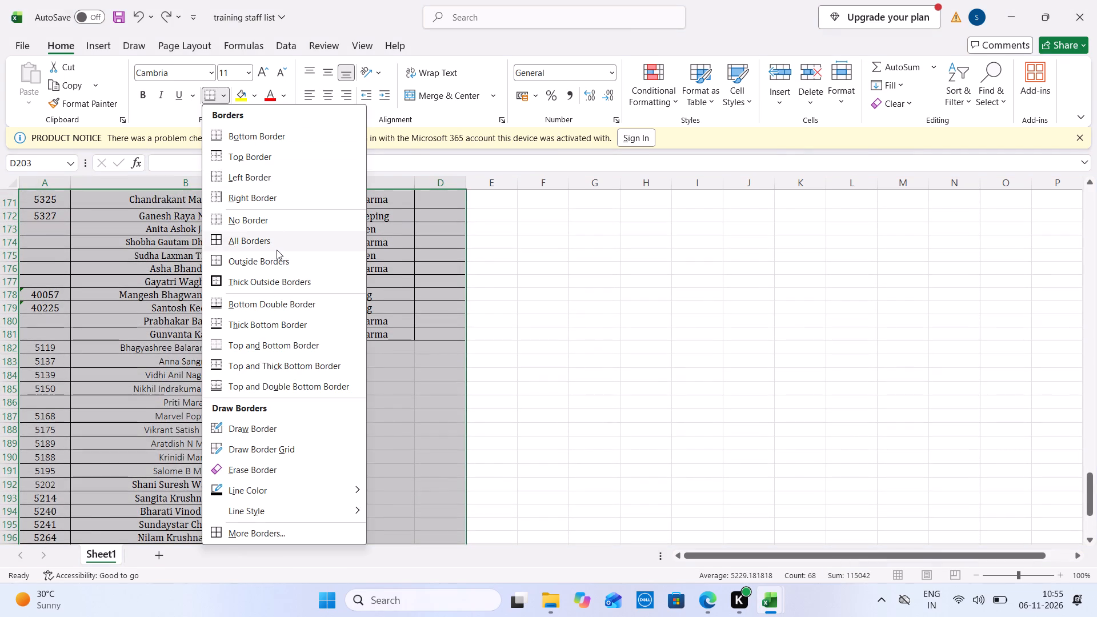
left_click(277, 250)
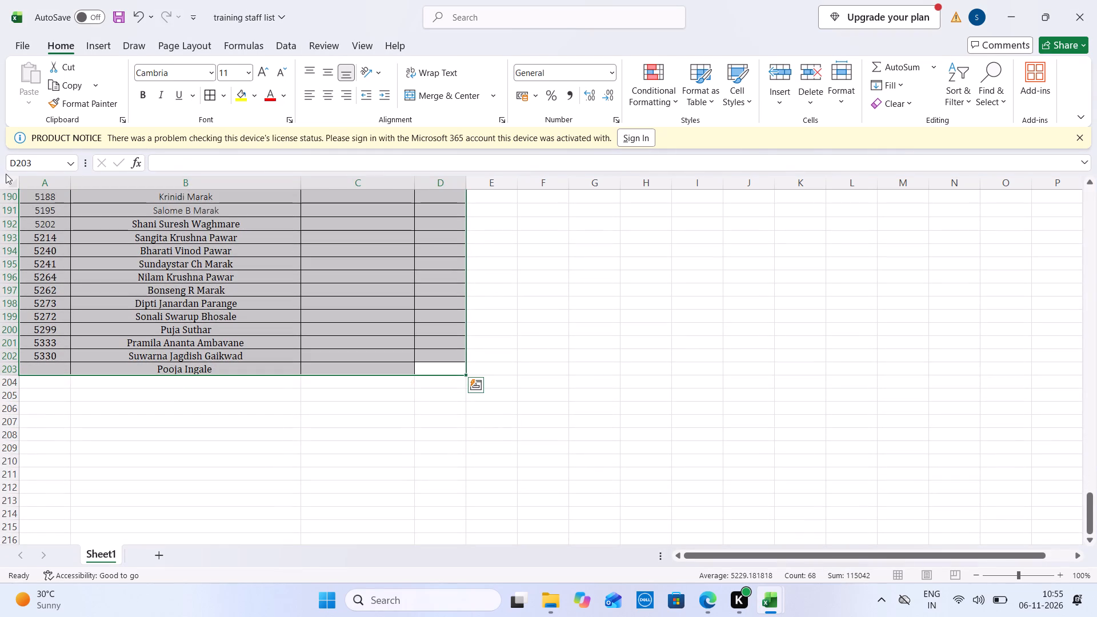
Set the font of the entire training staff list sheet to Cambria.
left_click(6, 174)
left_click(13, 182)
left_click(173, 67)
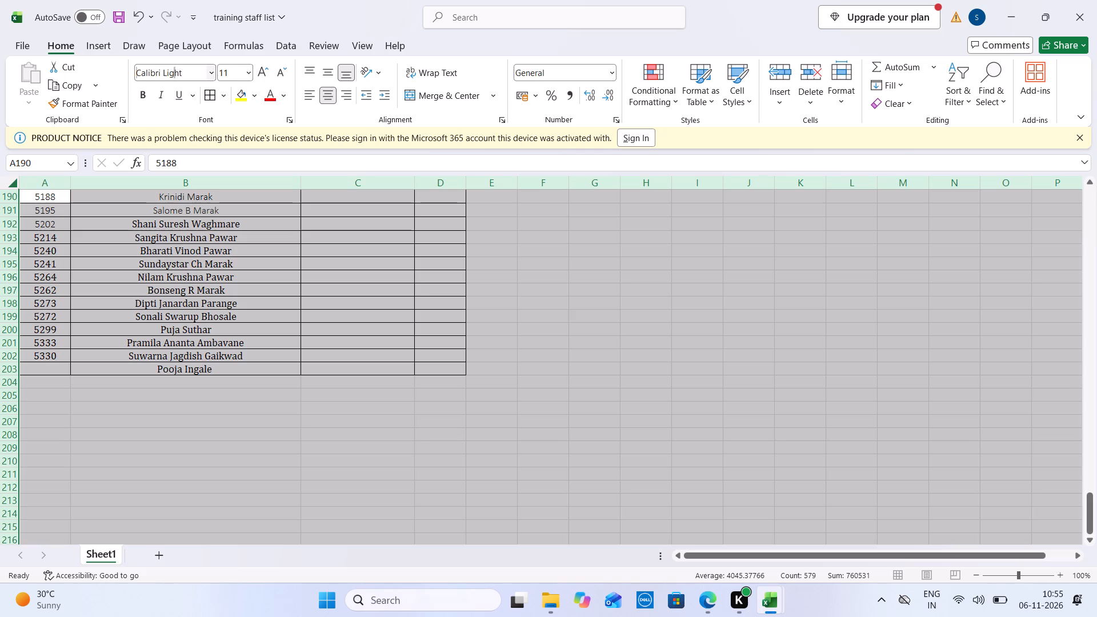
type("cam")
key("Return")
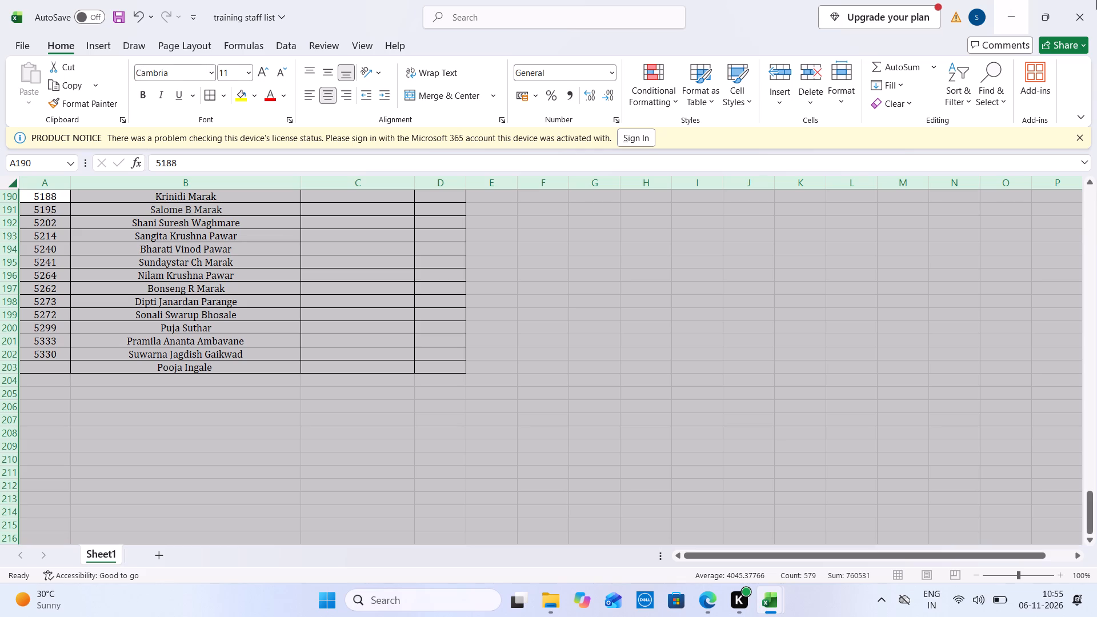
Close the training staff list workbook and return to the Urja sheet of the People HR workbook.
left_click(1096, 0)
left_click(543, 403)
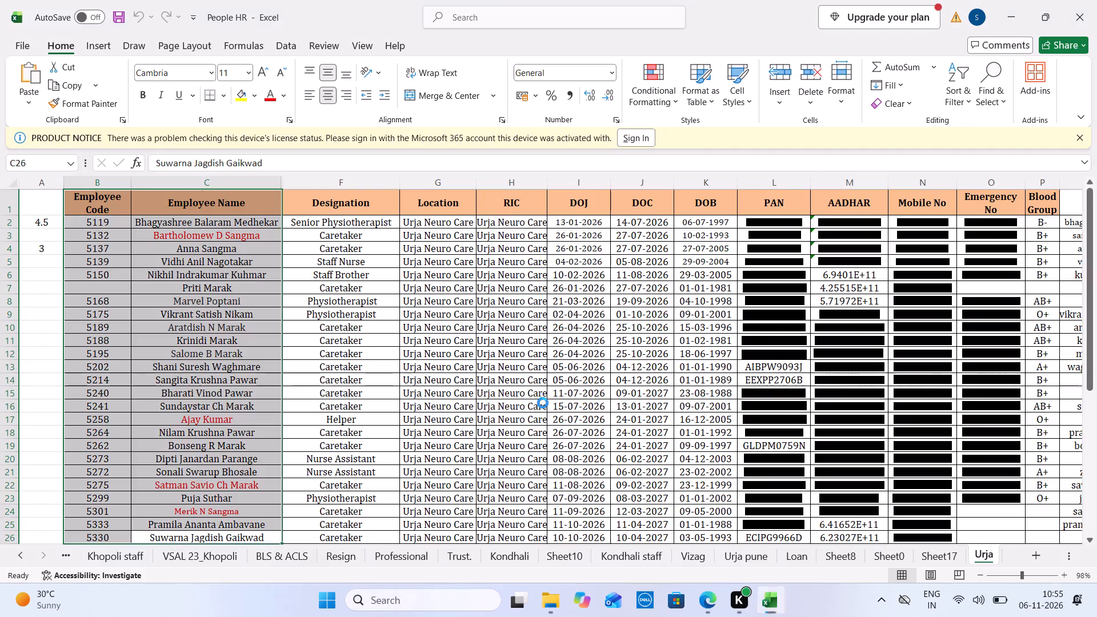